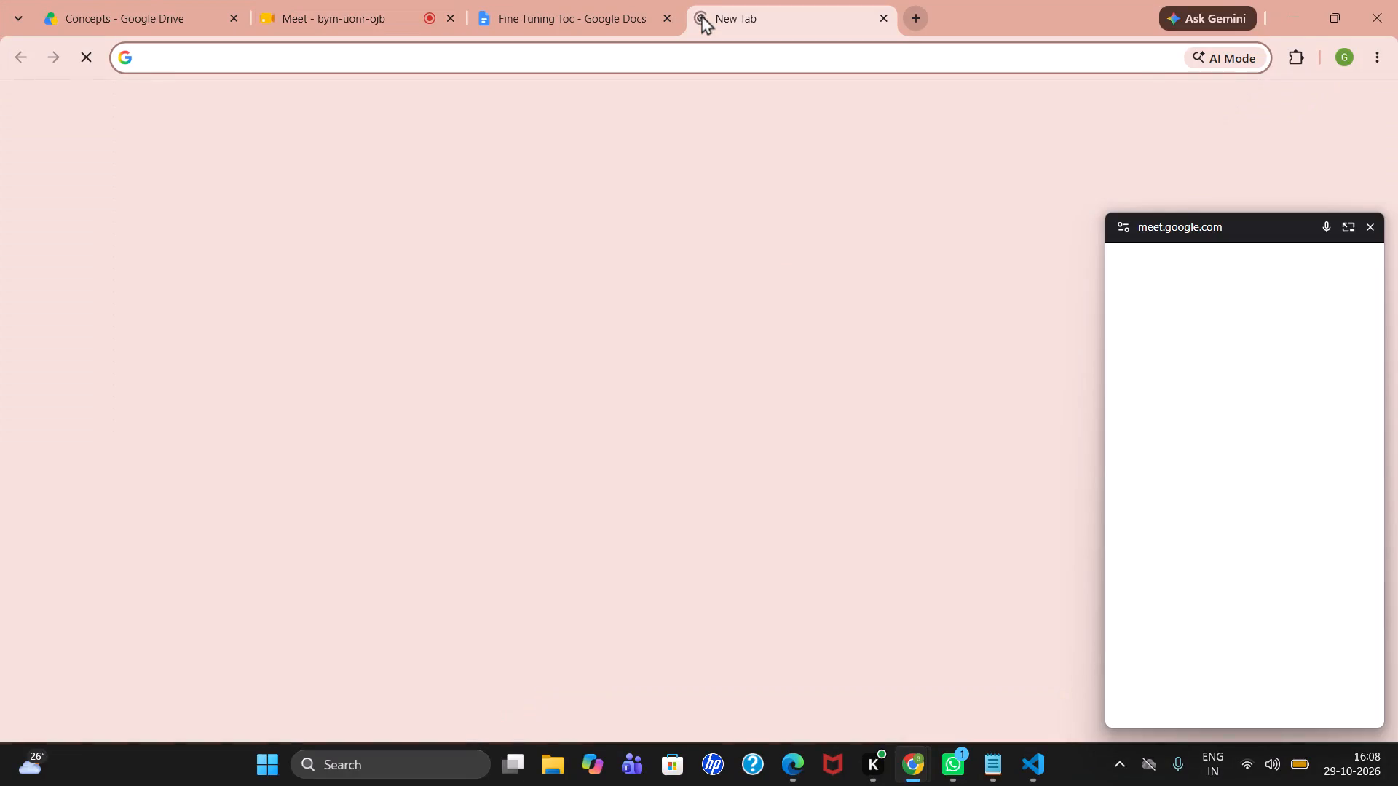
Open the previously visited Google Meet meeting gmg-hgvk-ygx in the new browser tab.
key("h")
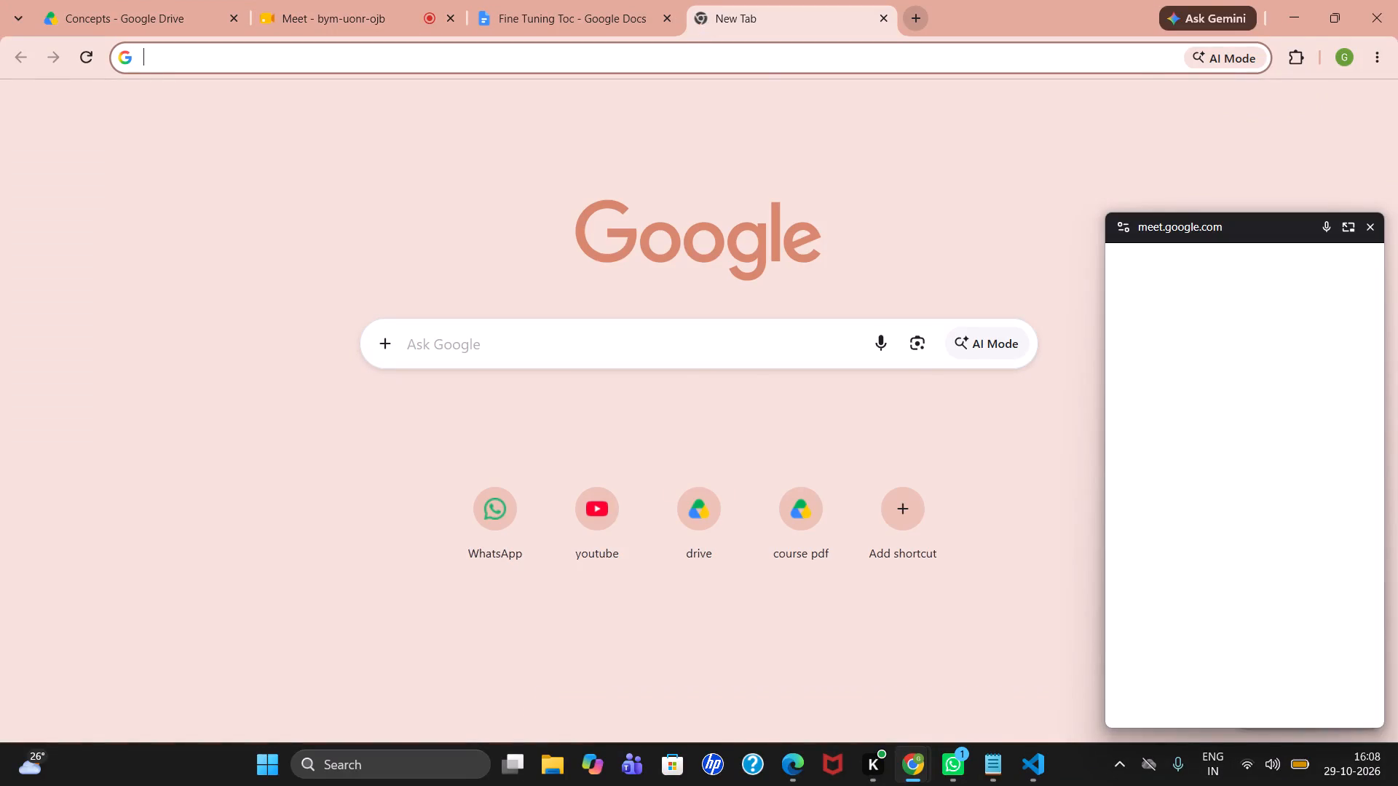
key("Down")
key("Return")
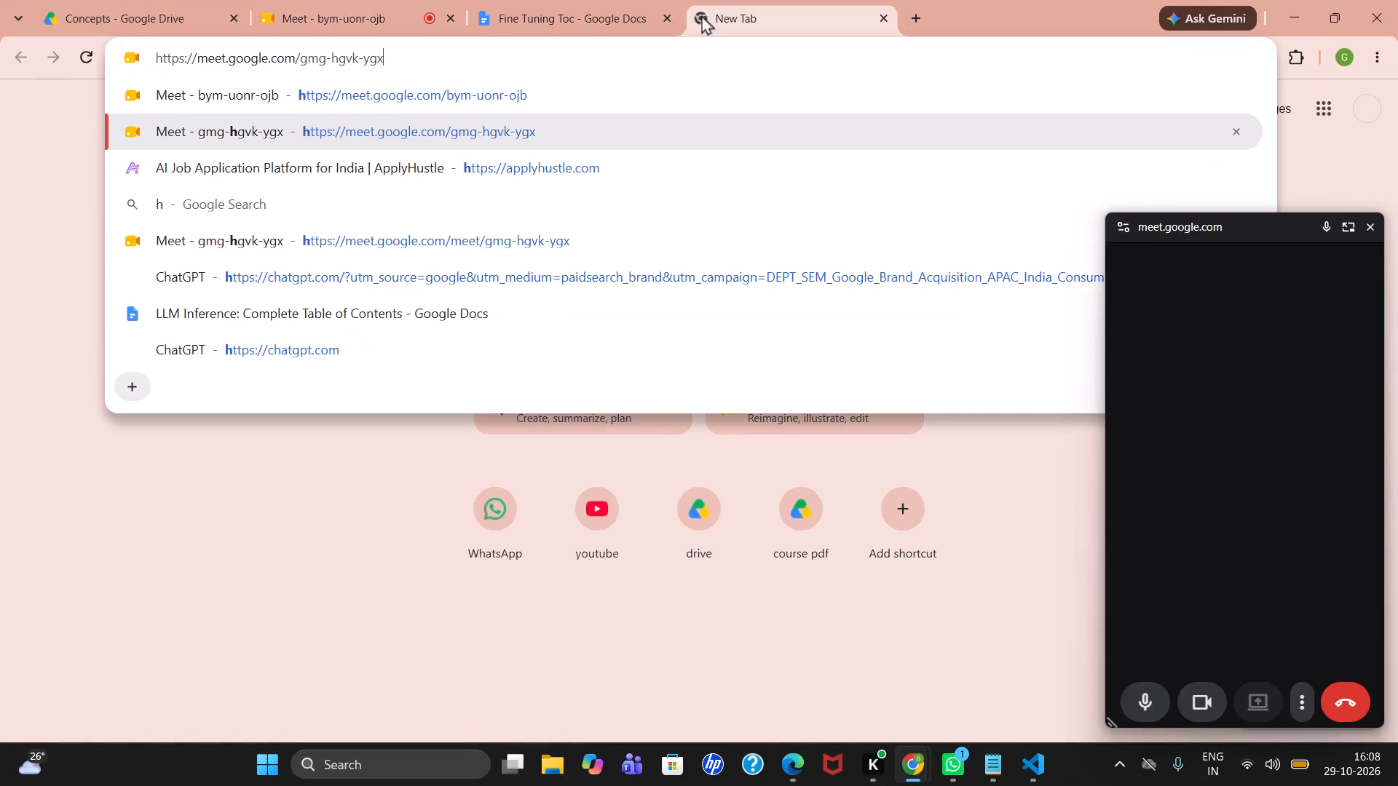
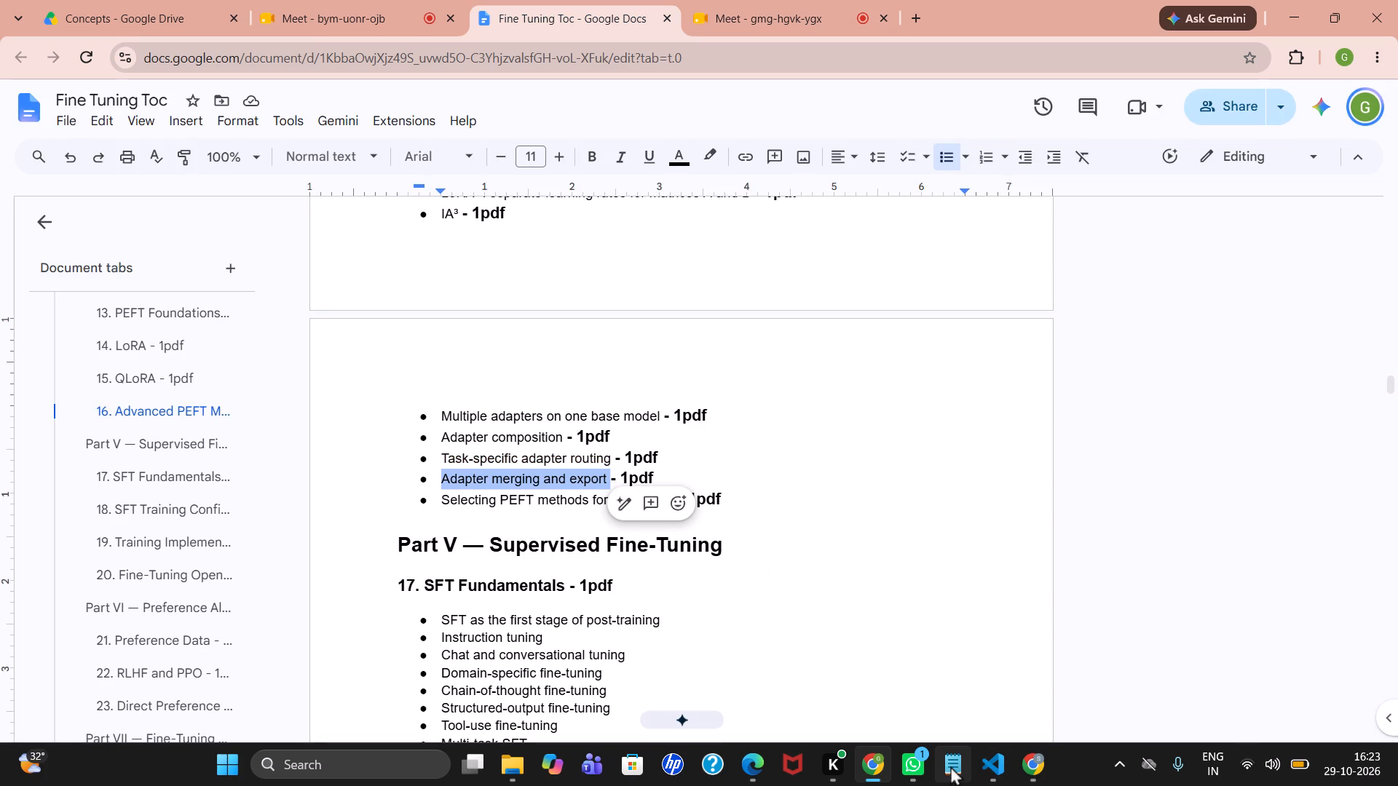
Switch to Notepad and replace the prompt's last topic line, "Task-specific adapter routing", with the copied topic "Adapter merging and export".
left_click(951, 766)
left_click(382, 517)
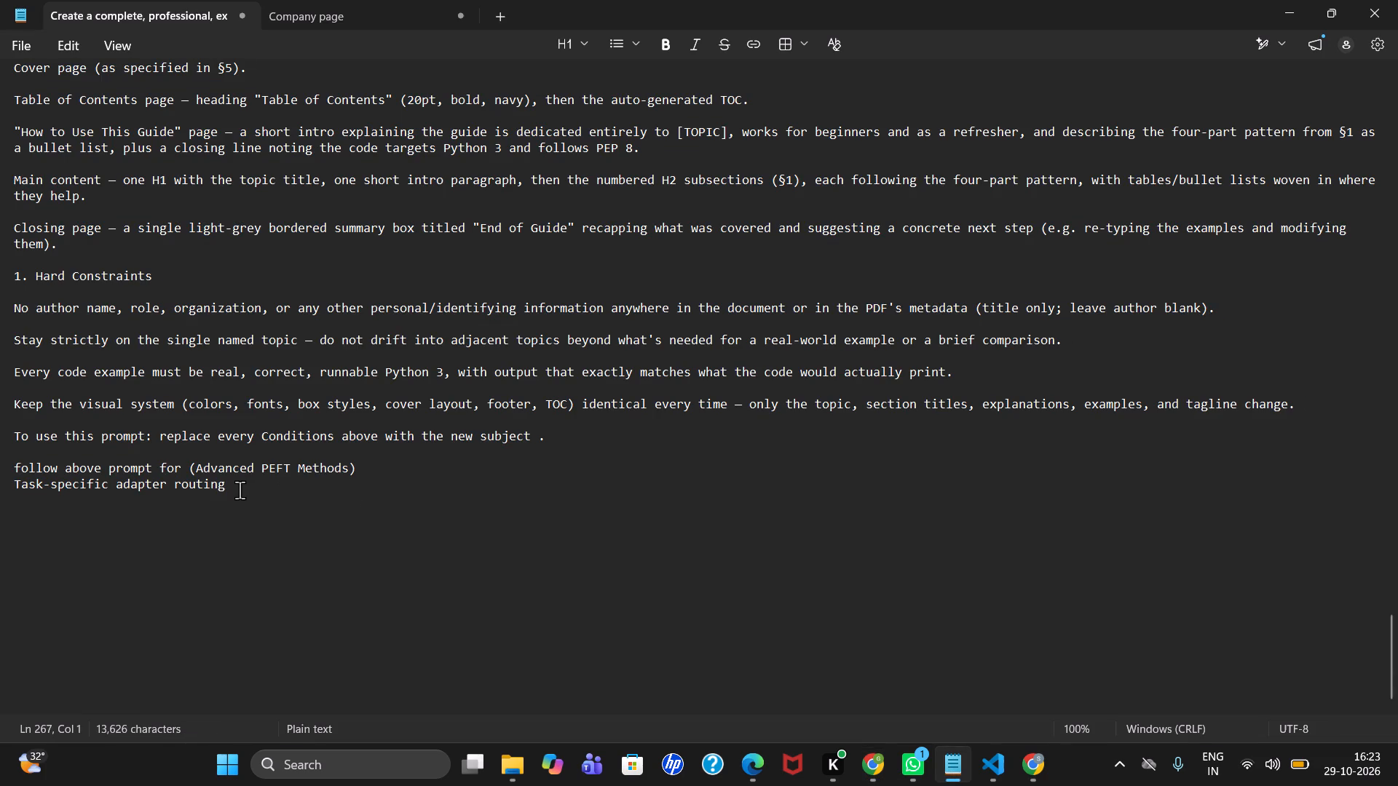
left_click_drag(240, 490, 0, 482)
key("ctrl+v")
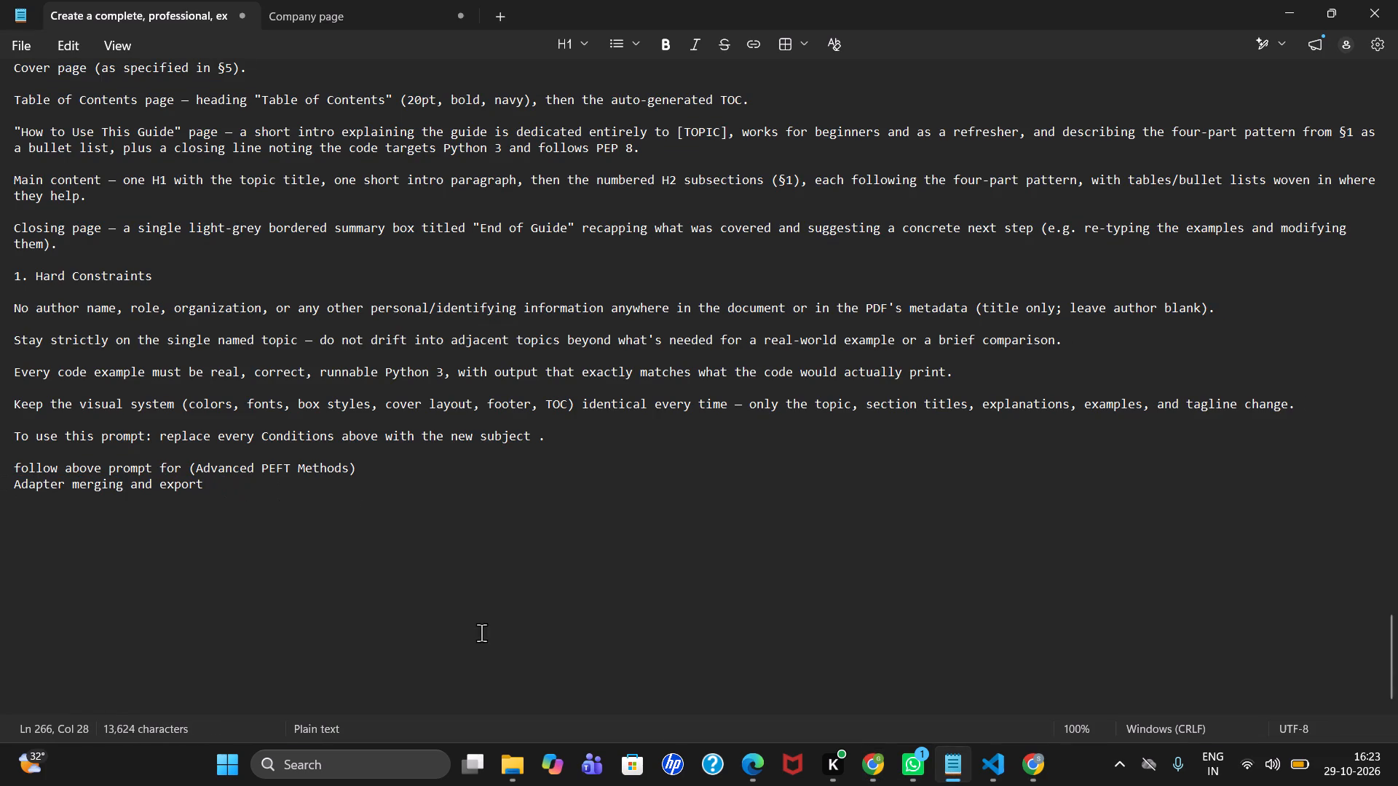
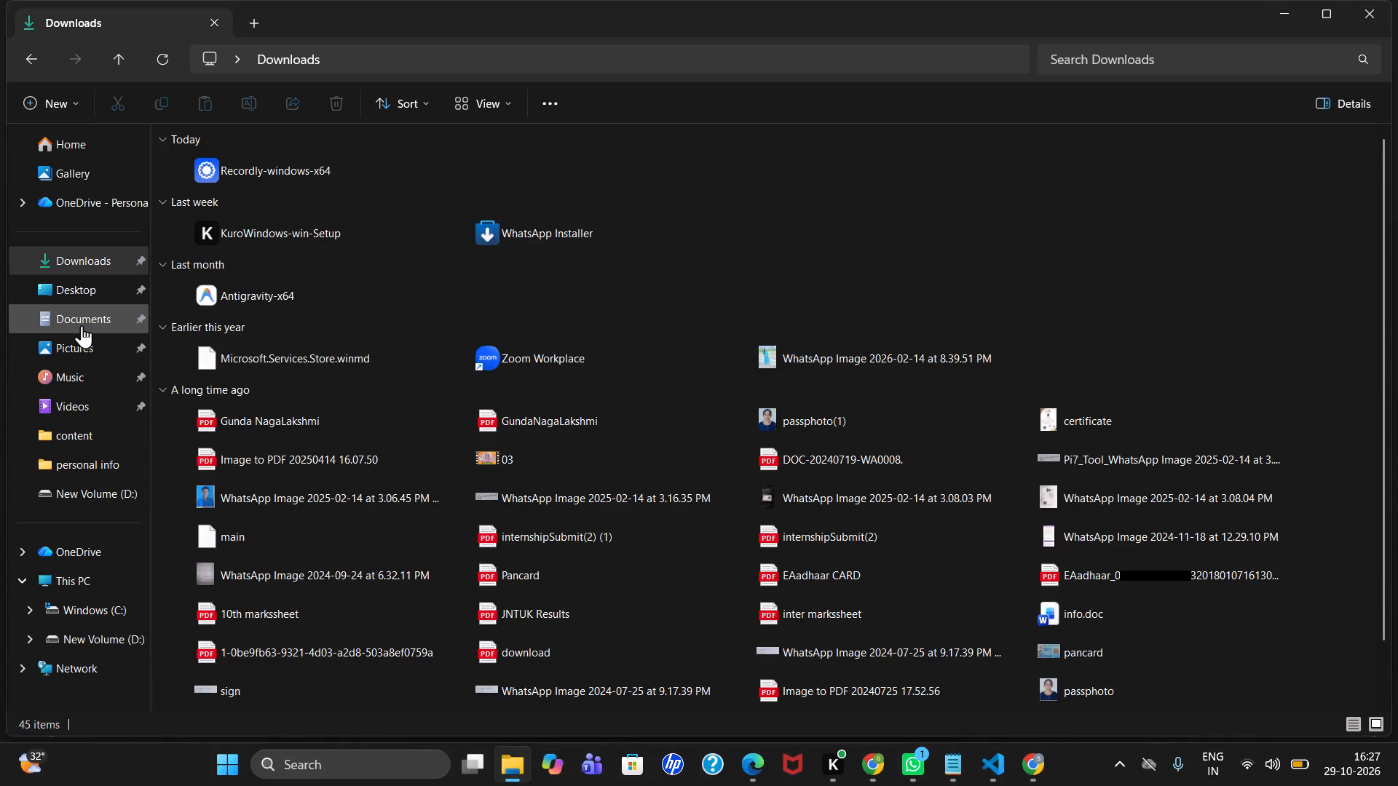
left_click(82, 325)
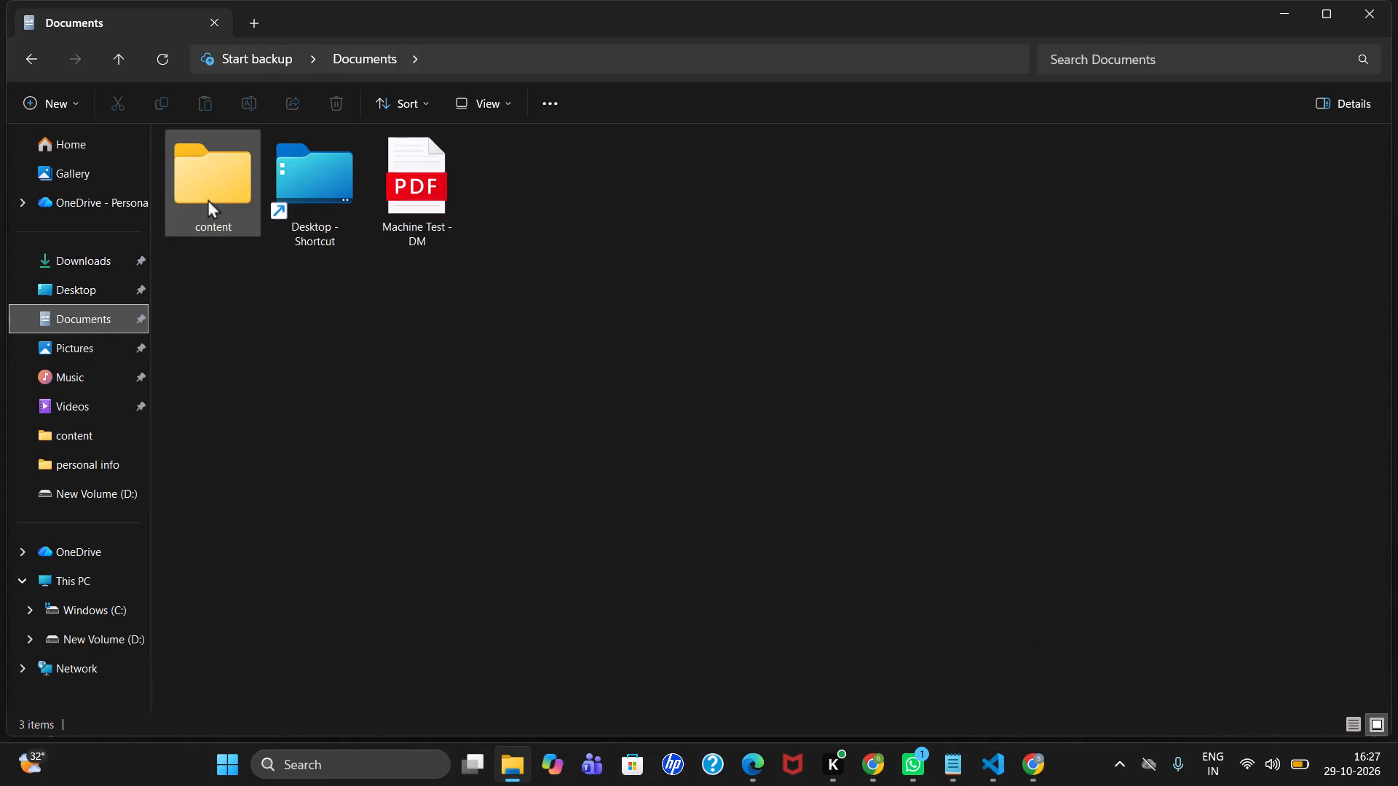
double_click(208, 198)
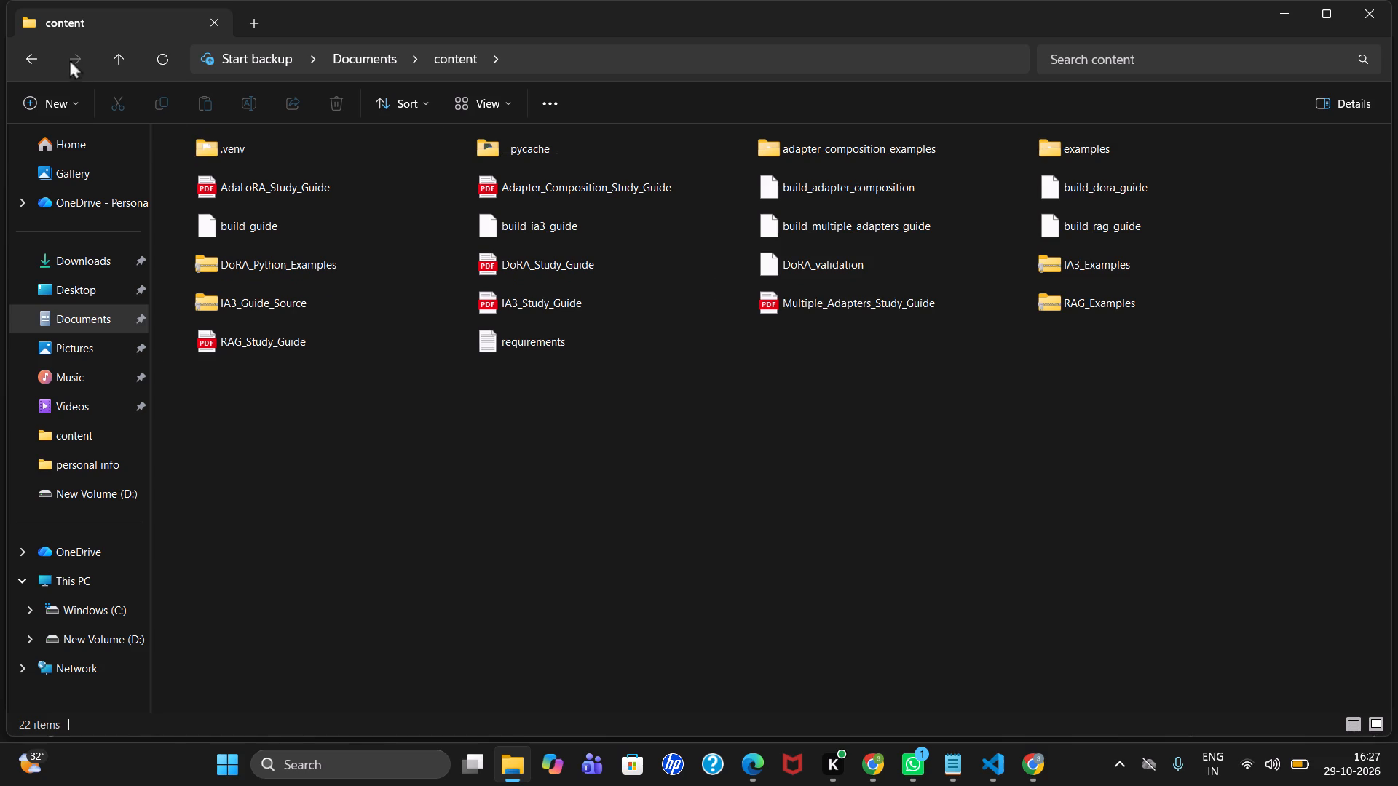
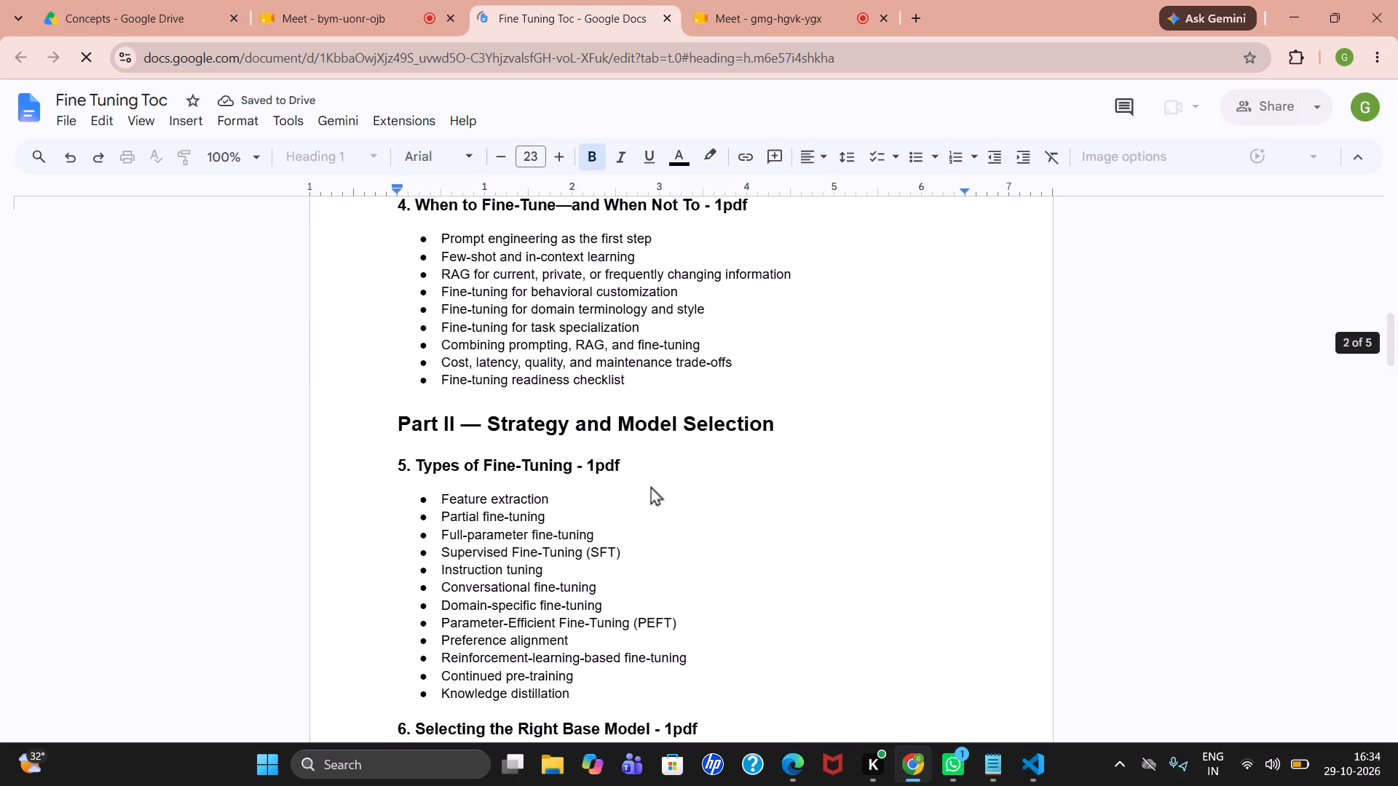
Copy the heading text "Advanced PEFT Methods" of section 16, without its number, from the Fine Tuning Toc document.
scroll(651, 485, "down", 7)
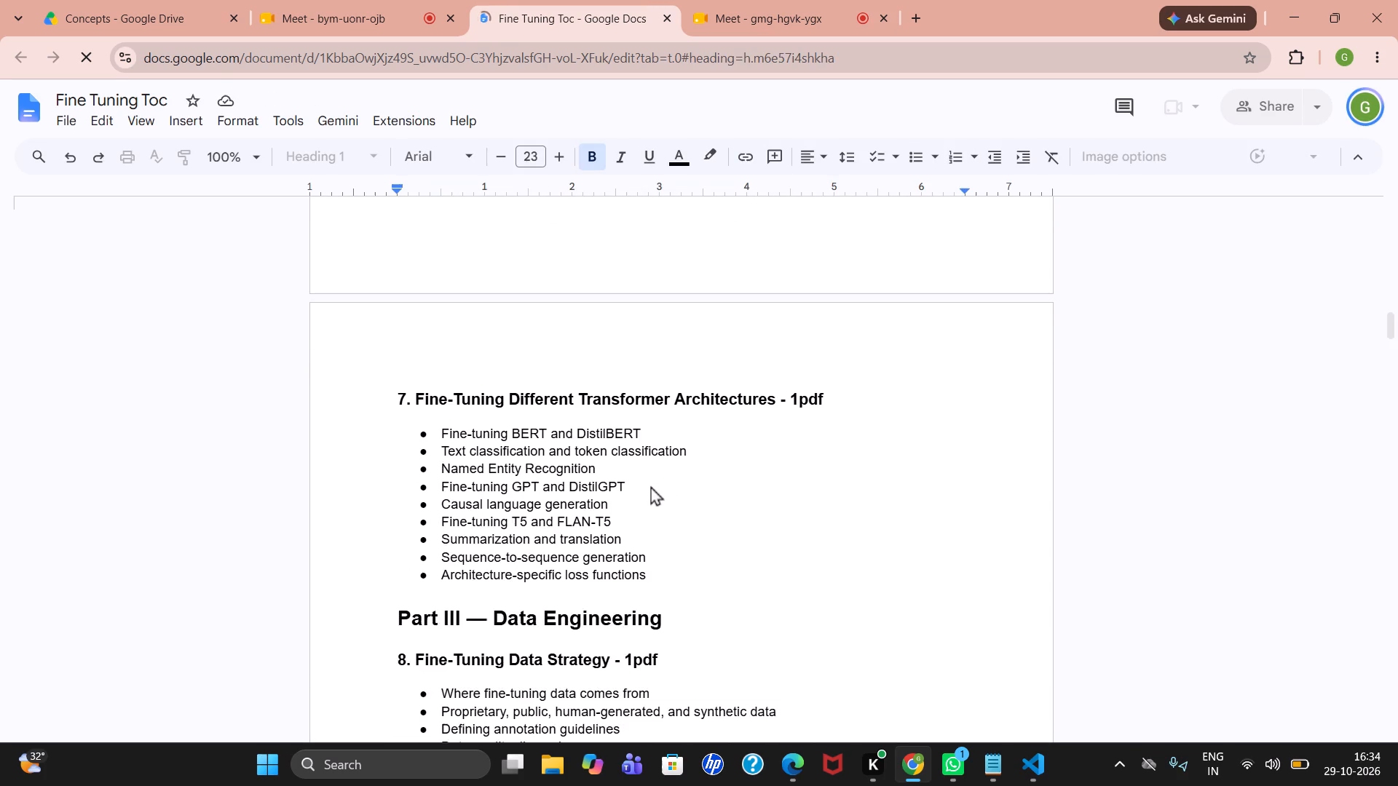
scroll(651, 485, "down", 4)
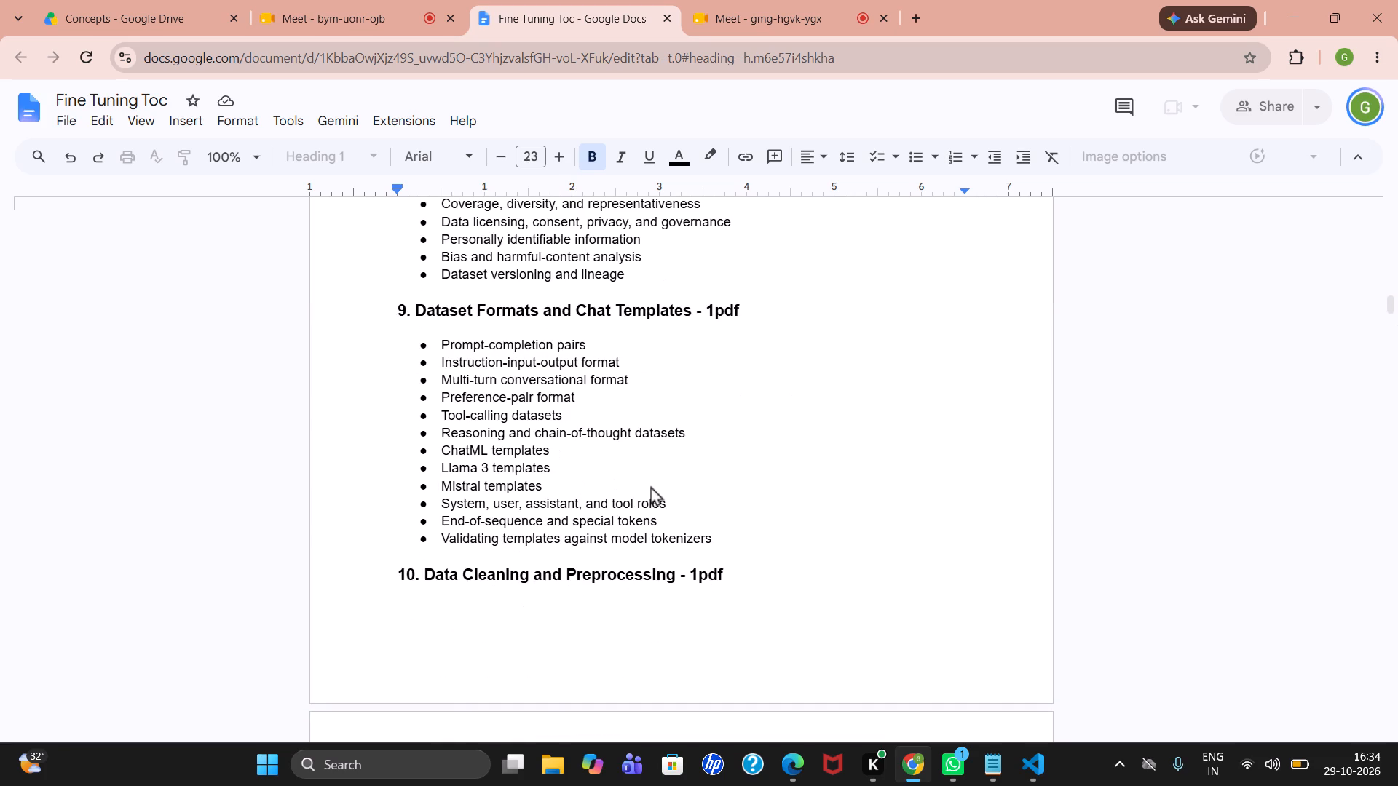
scroll(651, 485, "down", 3)
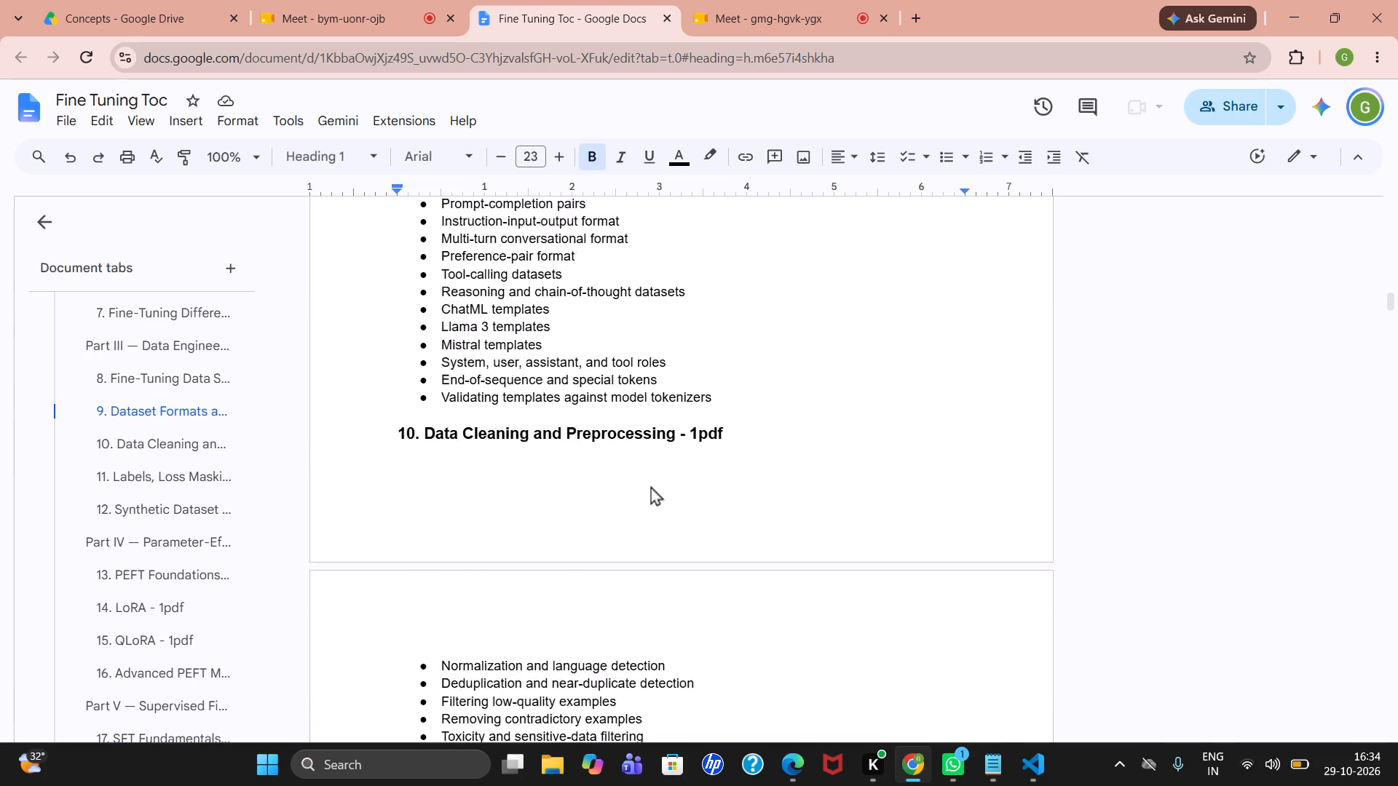
scroll(651, 485, "down", 6)
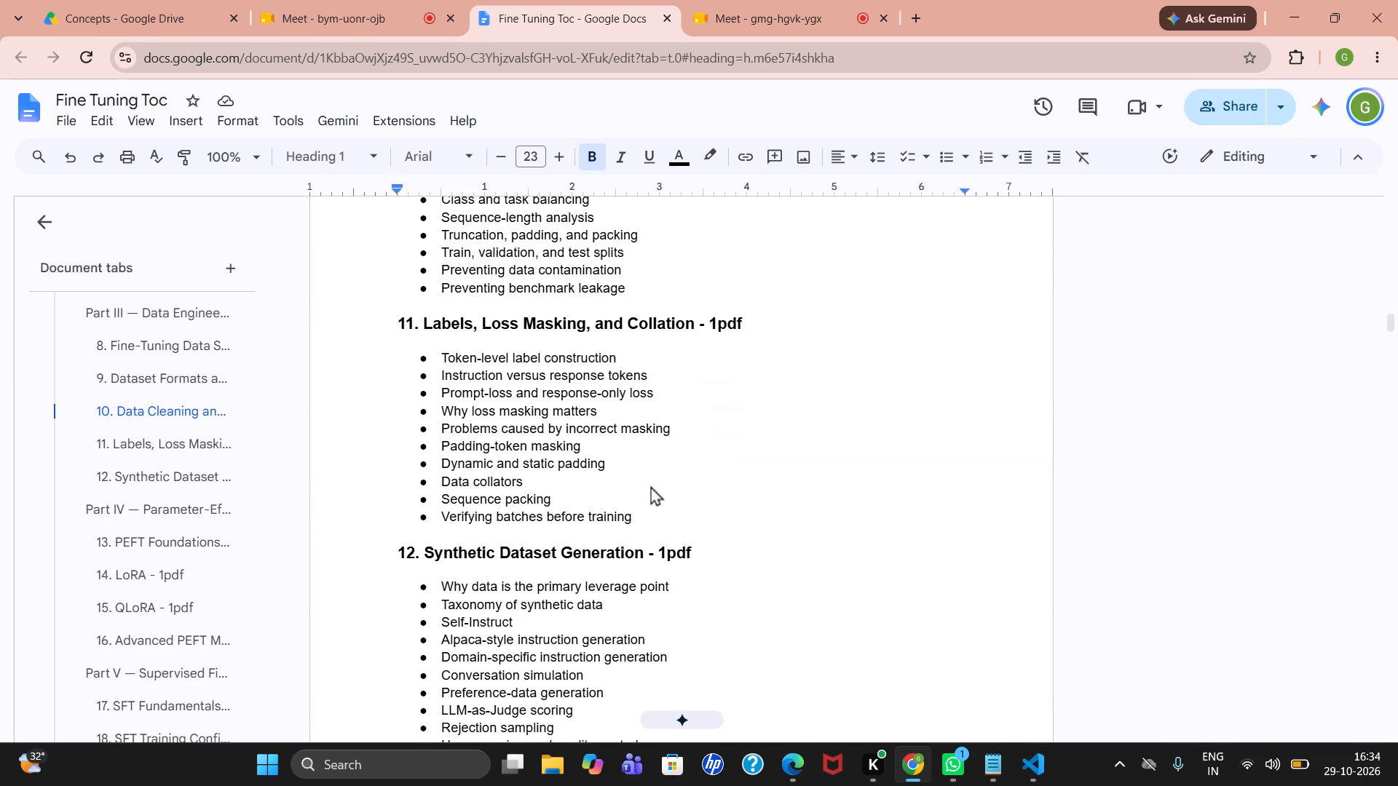
scroll(651, 485, "down", 7)
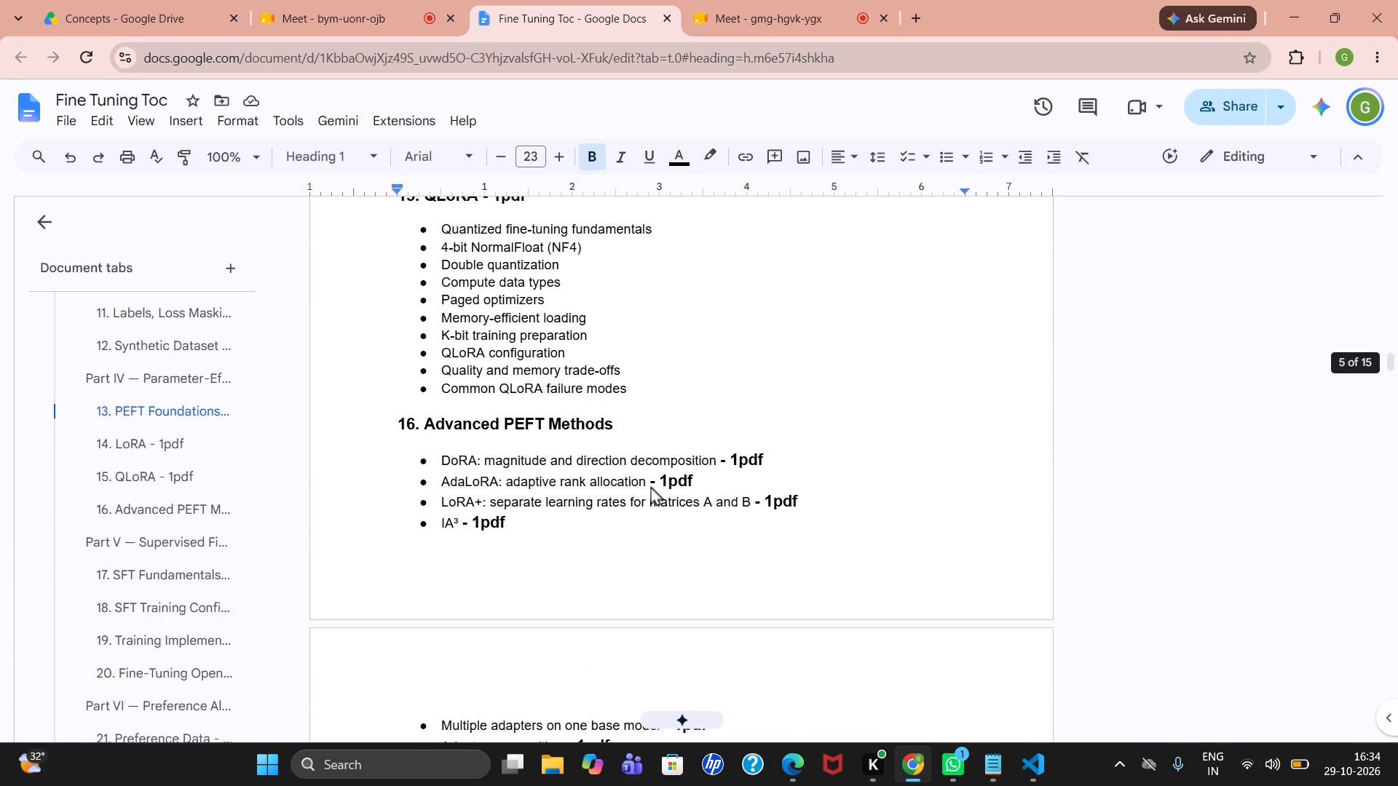
scroll(651, 485, "down", 2)
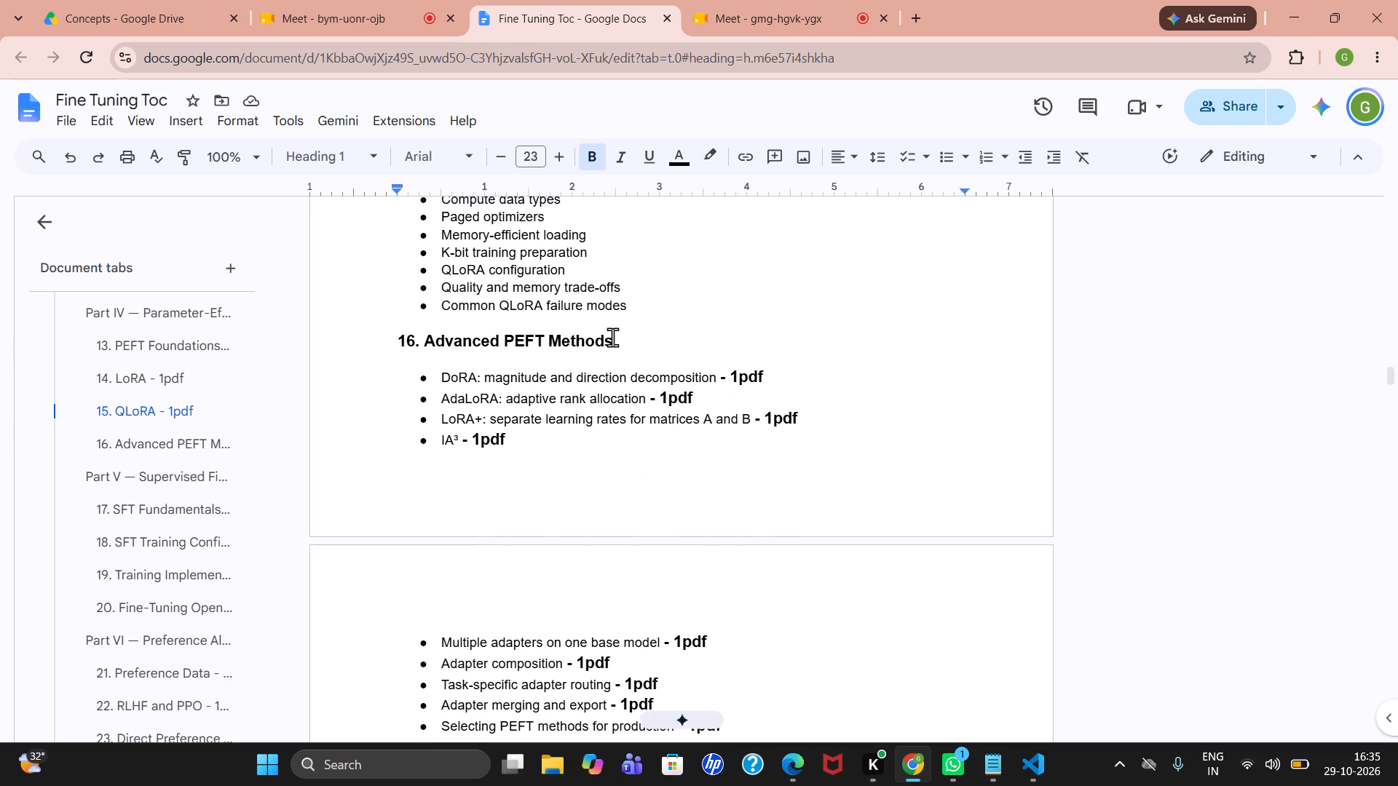
left_click_drag(617, 342, 424, 336)
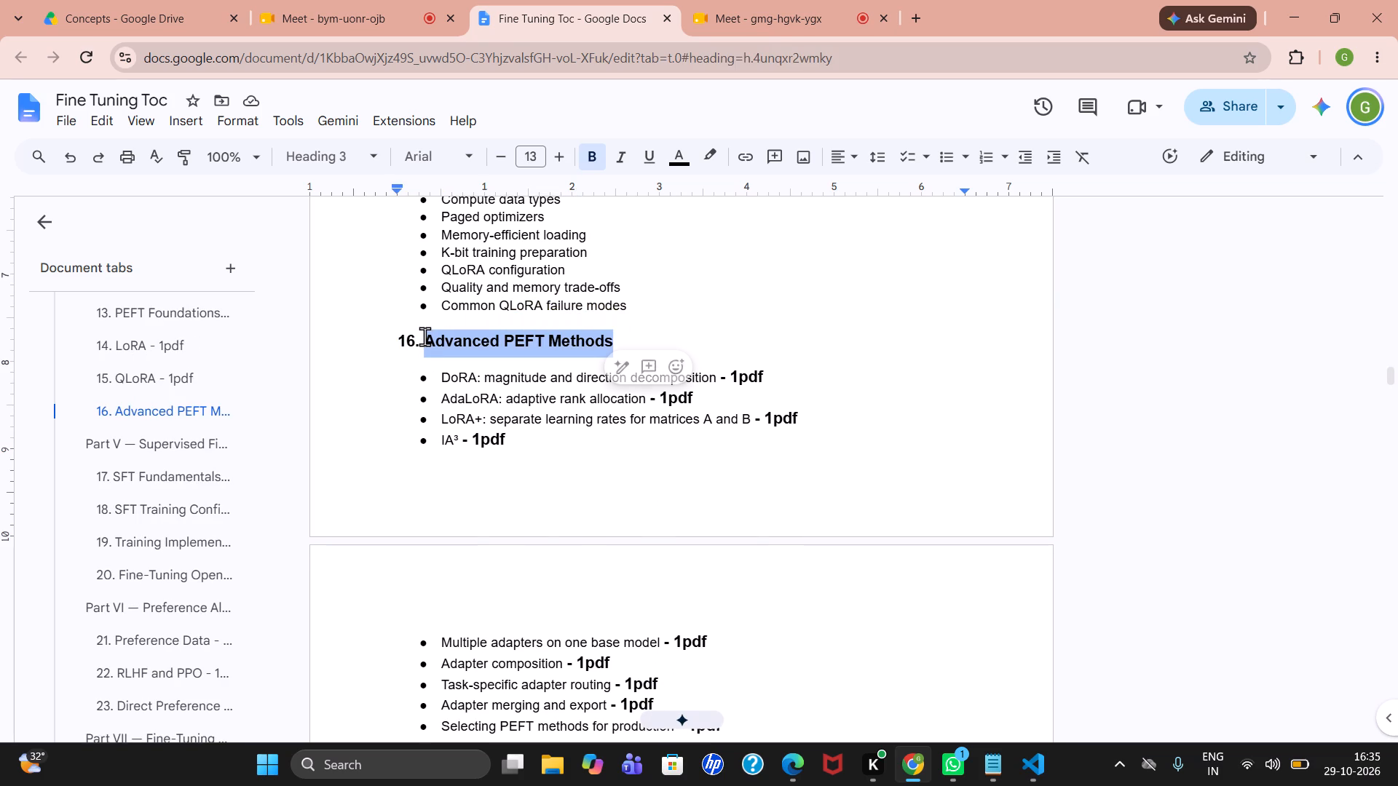
key("ctrl+c")
Switch to the Concepts folder in Google Drive.
left_click(142, 0)
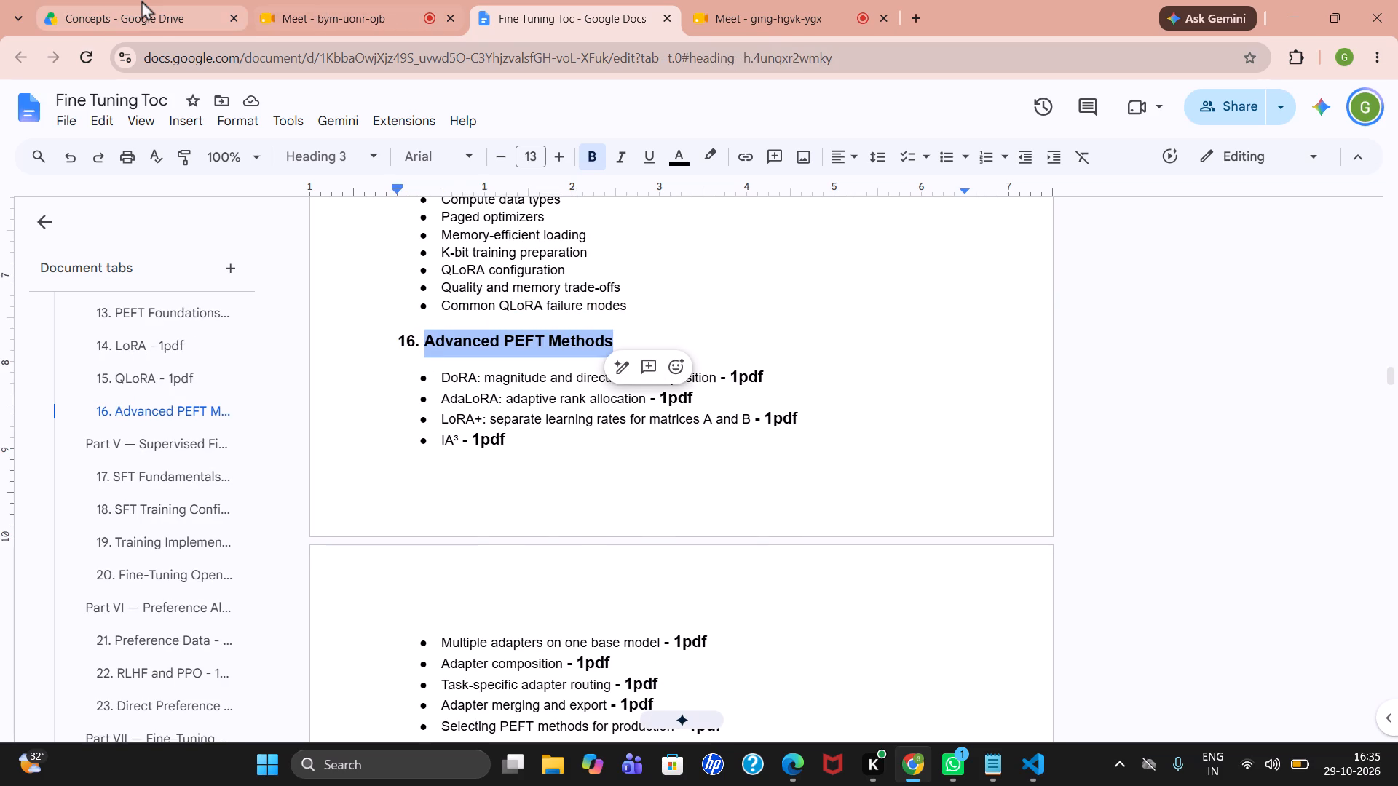
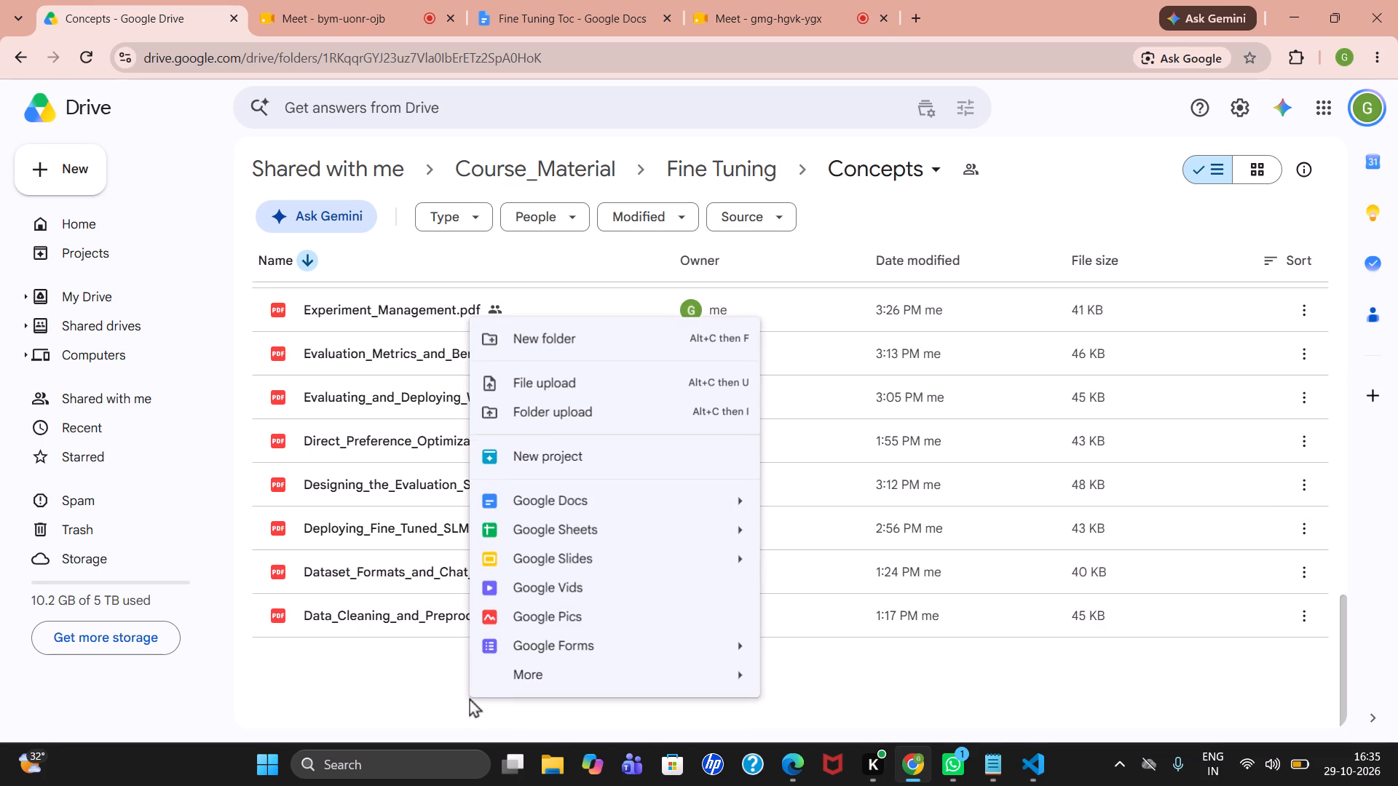
Create a new folder named "Advanced PEFT Methods" inside the Concepts folder, using the copied heading text.
left_click(549, 333)
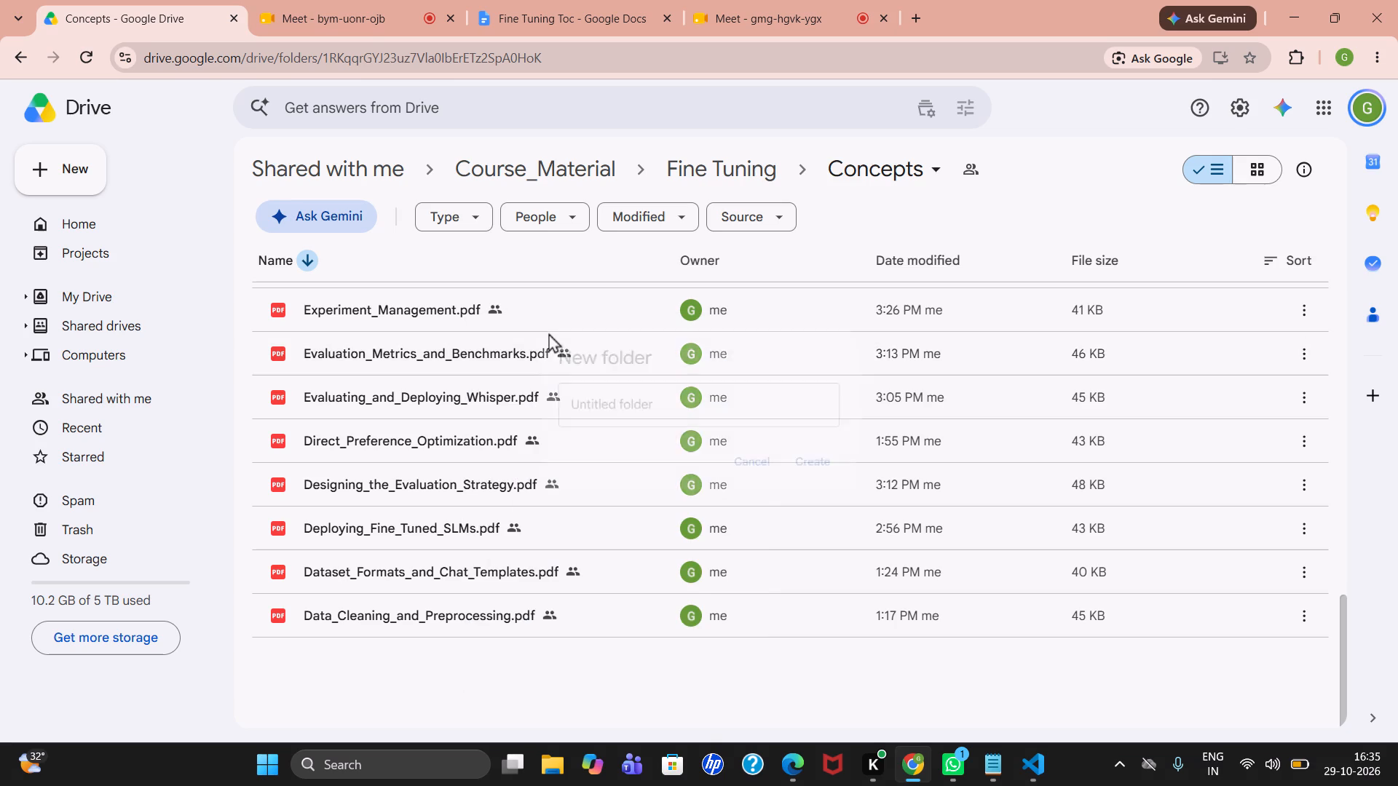
key("BackSpace")
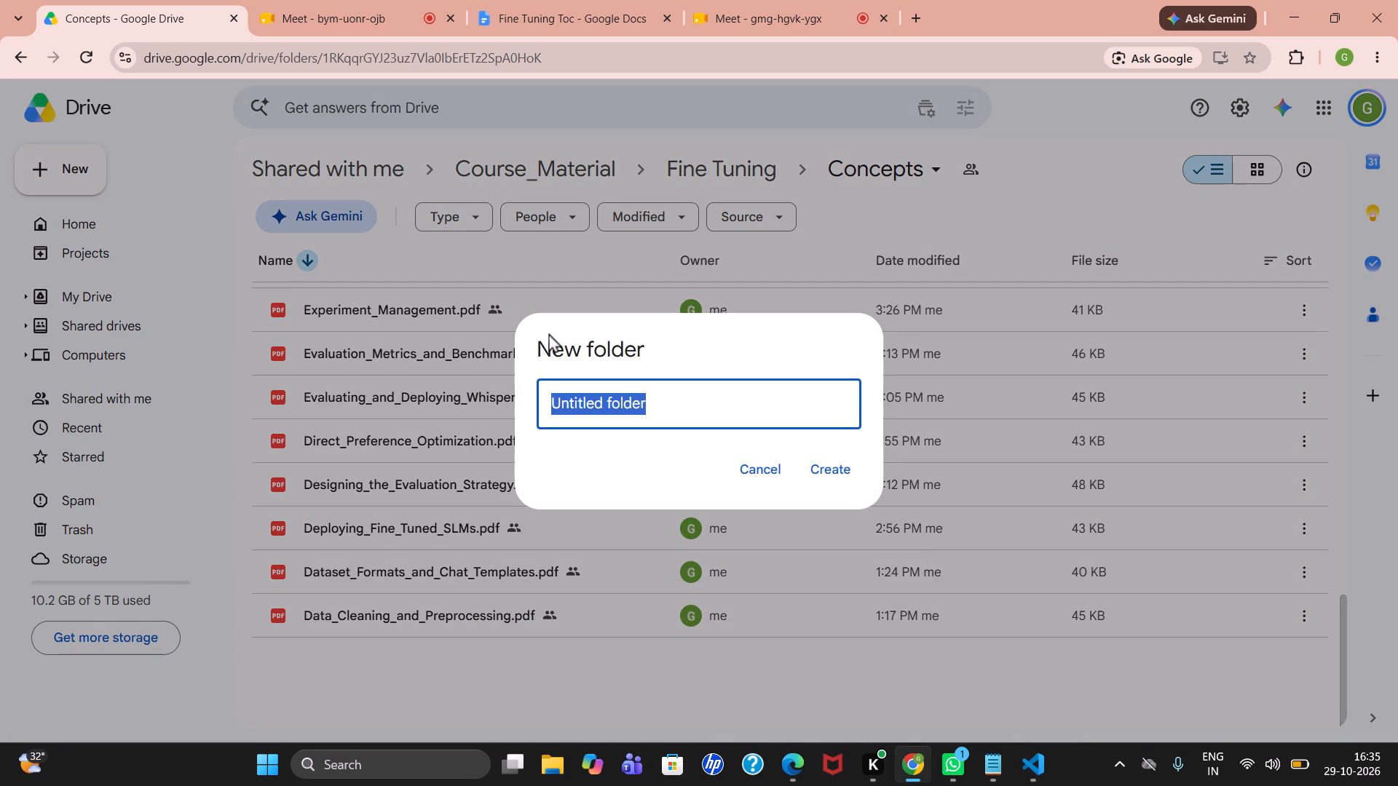
key("ctrl+v")
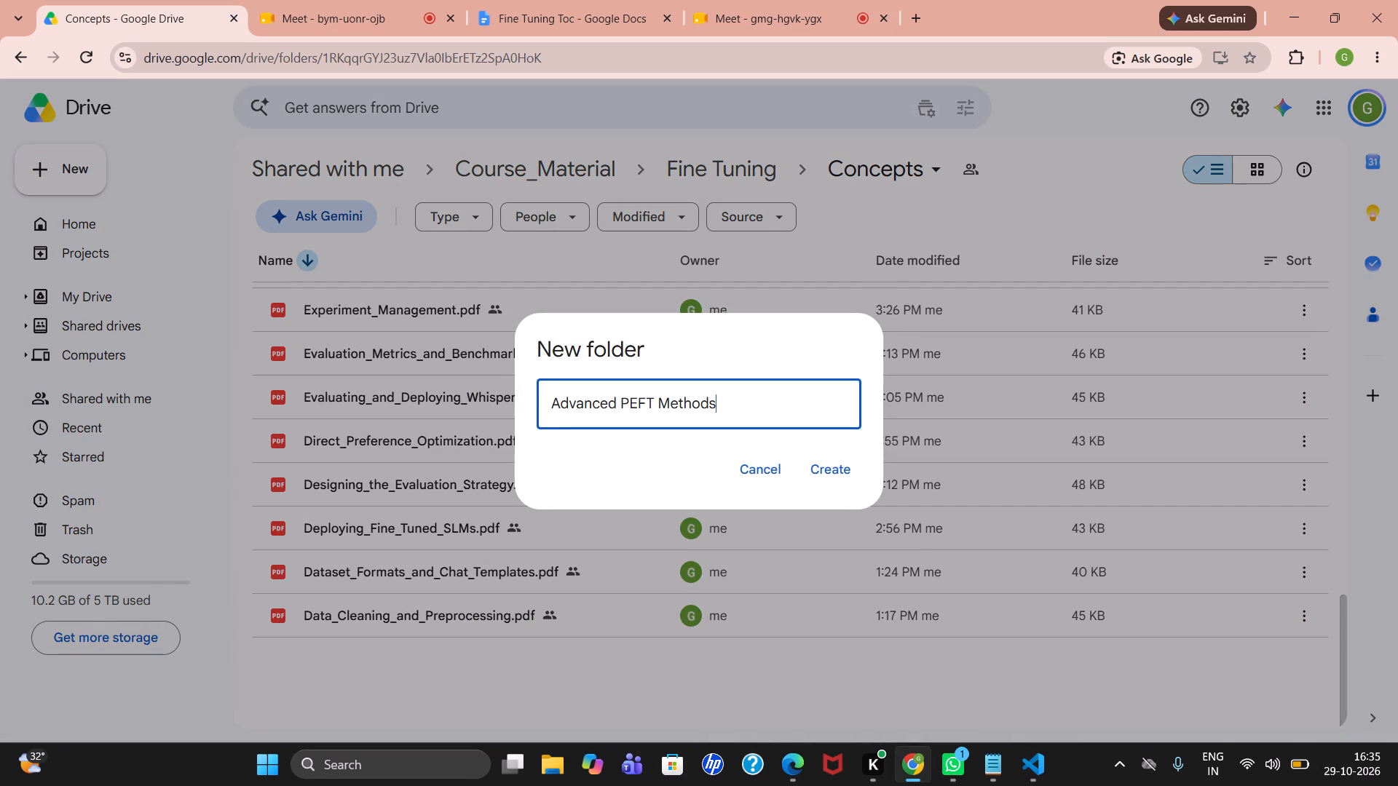
key("Return")
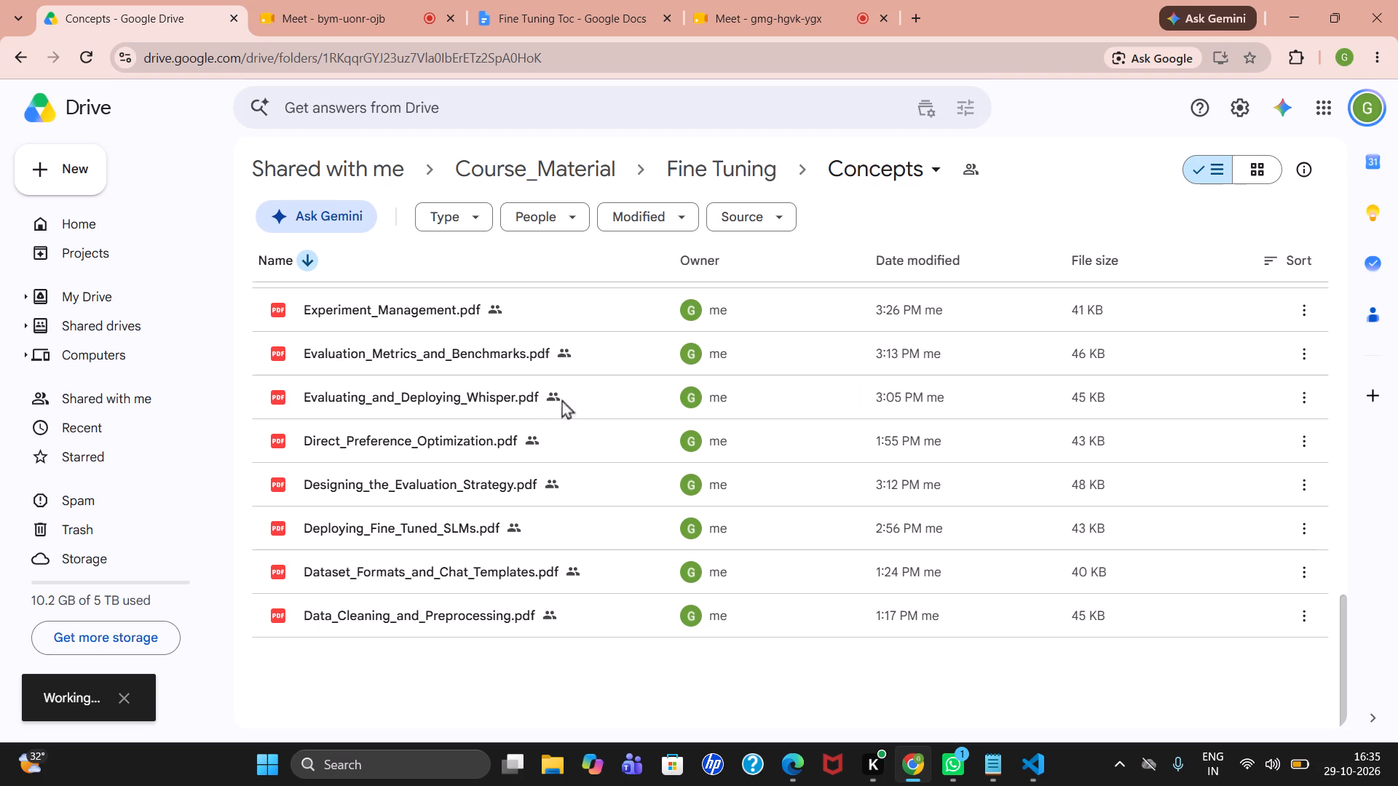
Open the new Advanced PEFT Methods folder from the top of the Concepts file list.
scroll(476, 444, "up", 13)
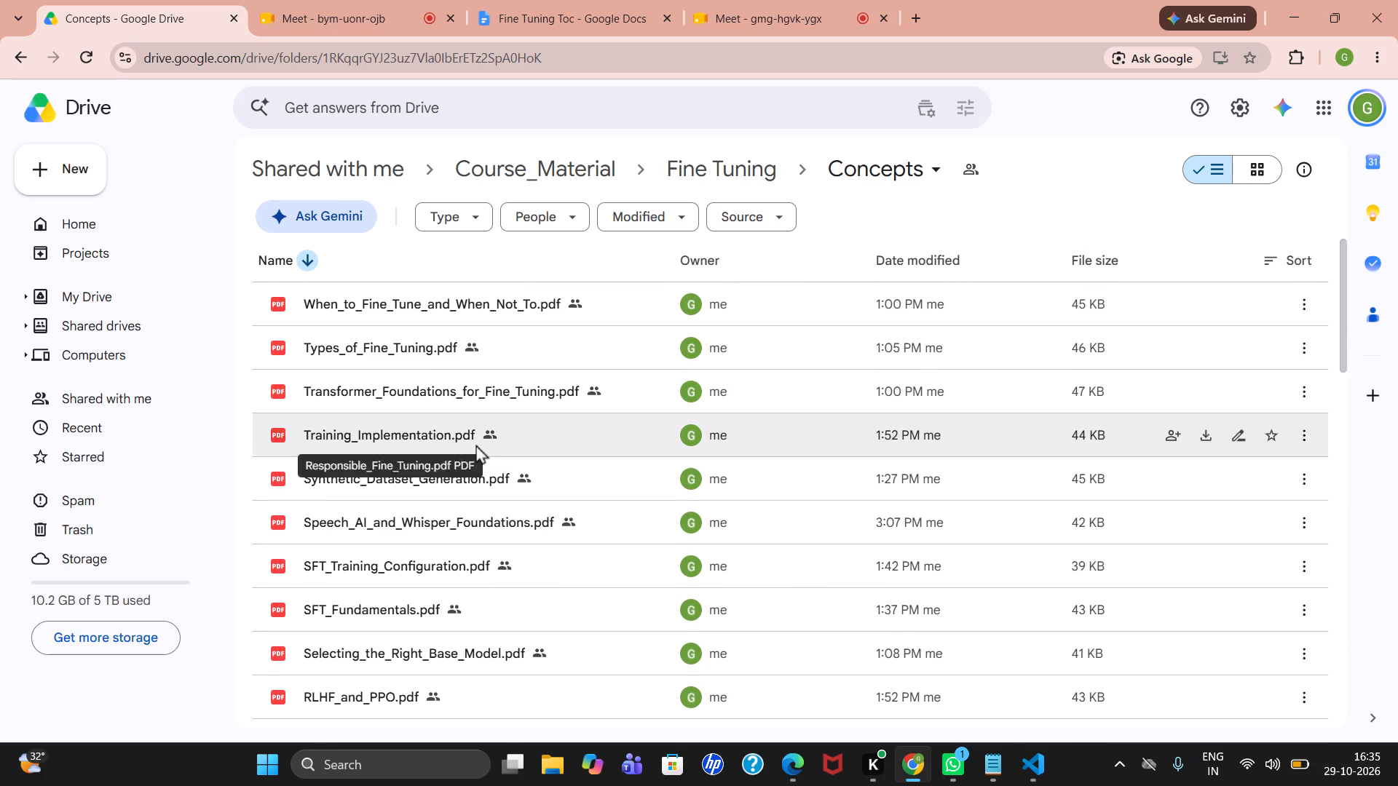
scroll(476, 444, "up", 13)
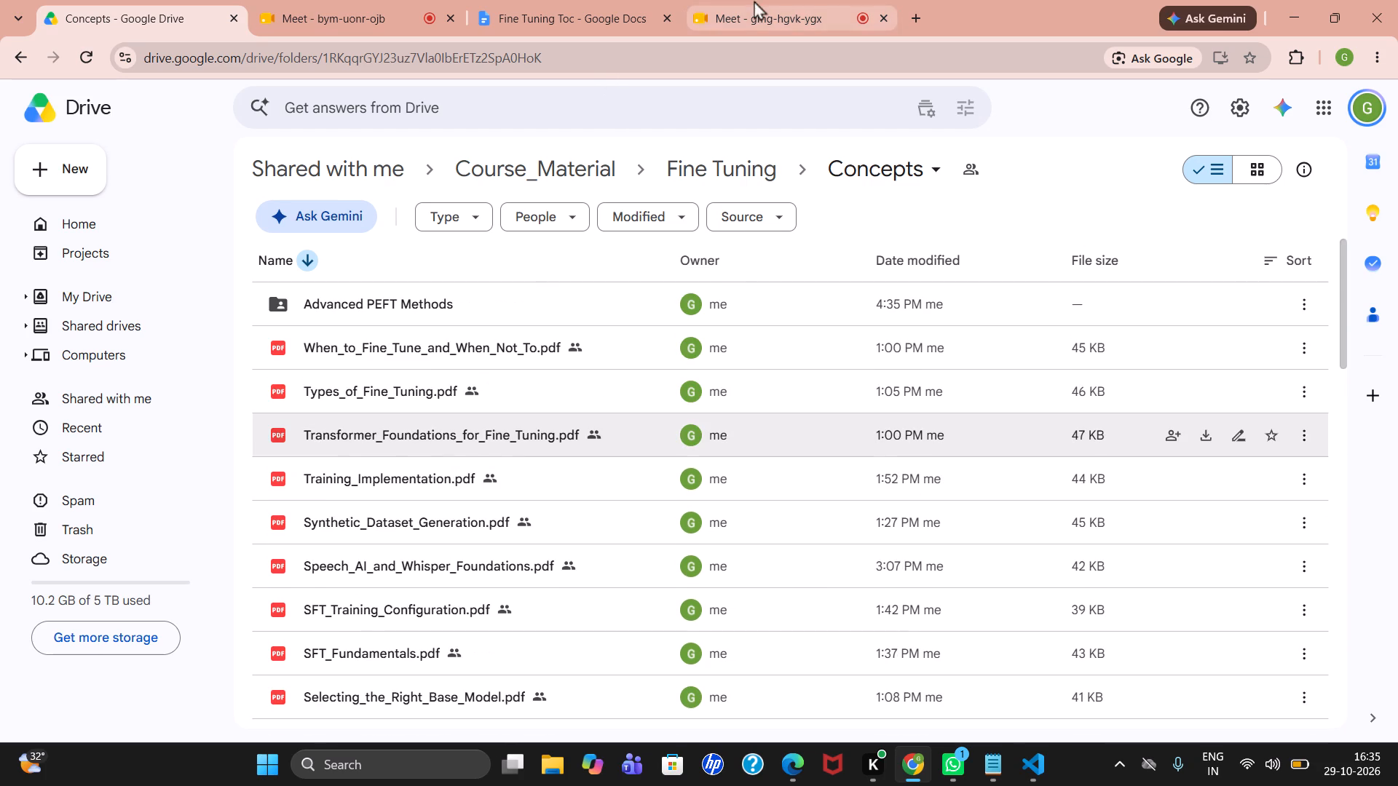
triple_click(406, 293)
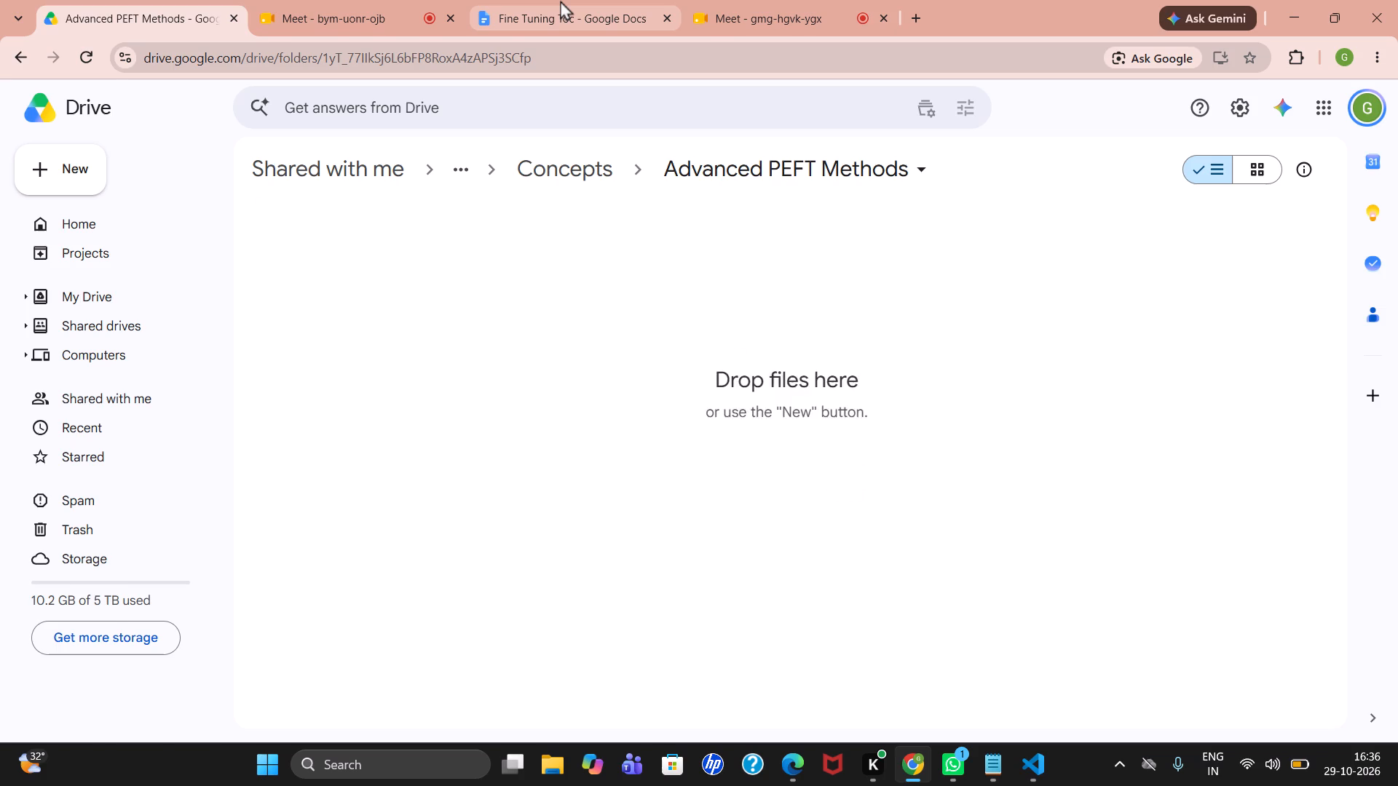
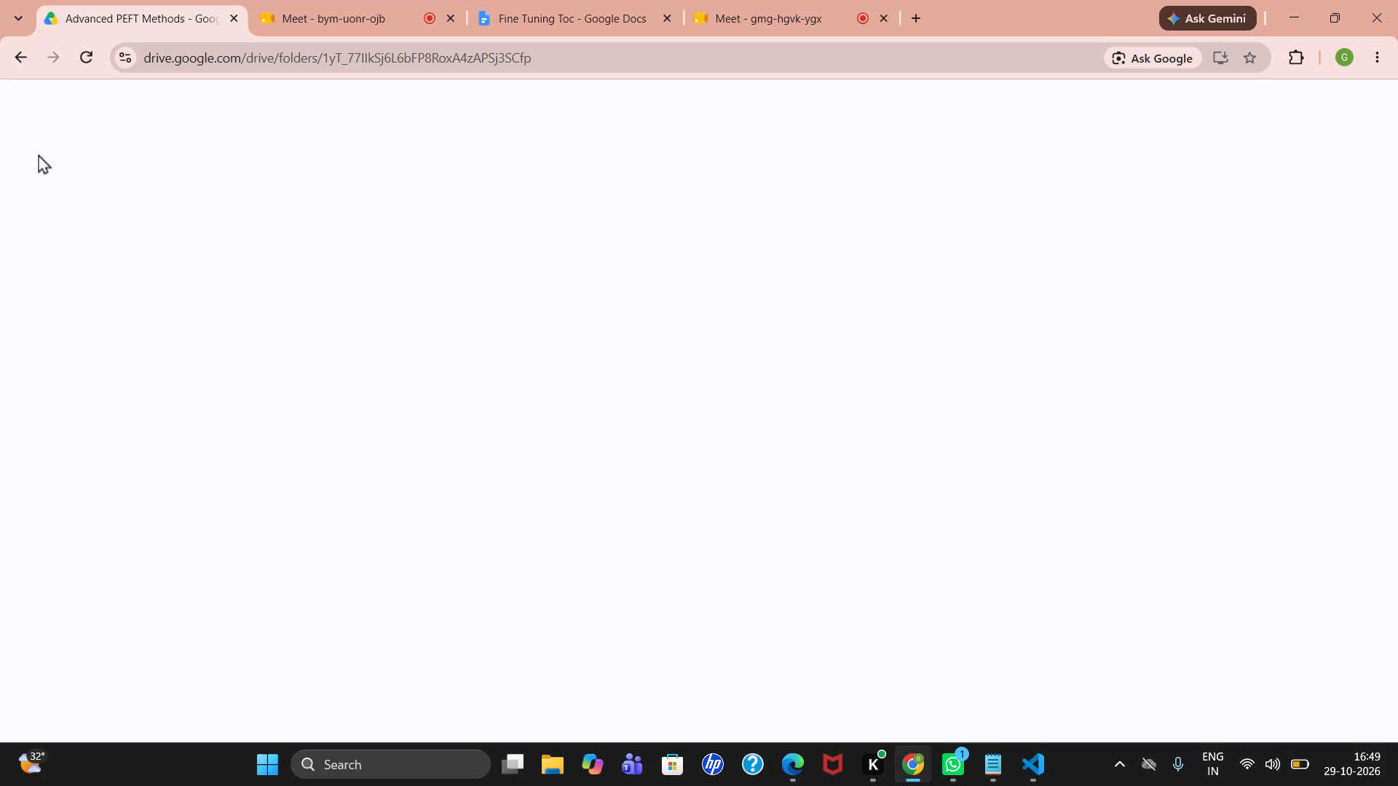
left_click(56, 178)
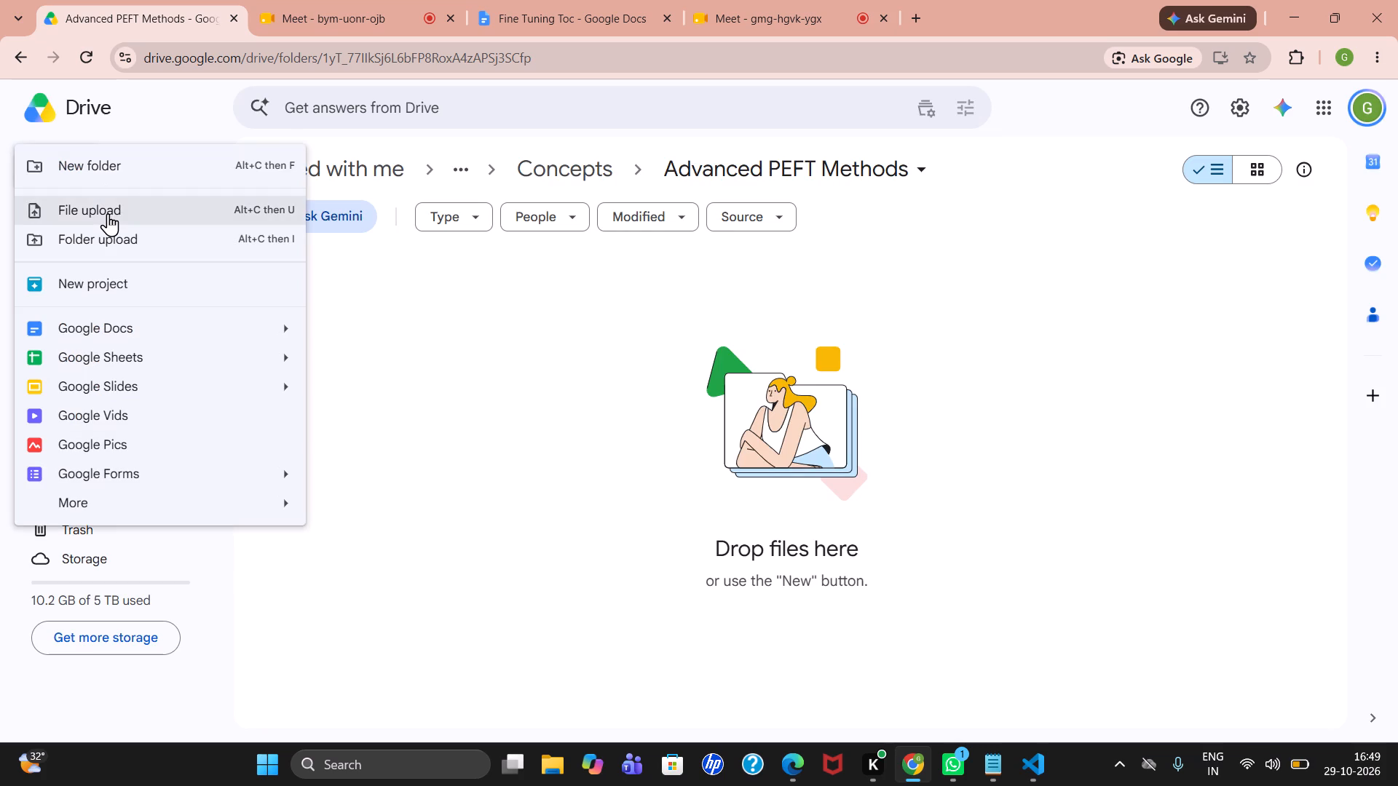
left_click(108, 213)
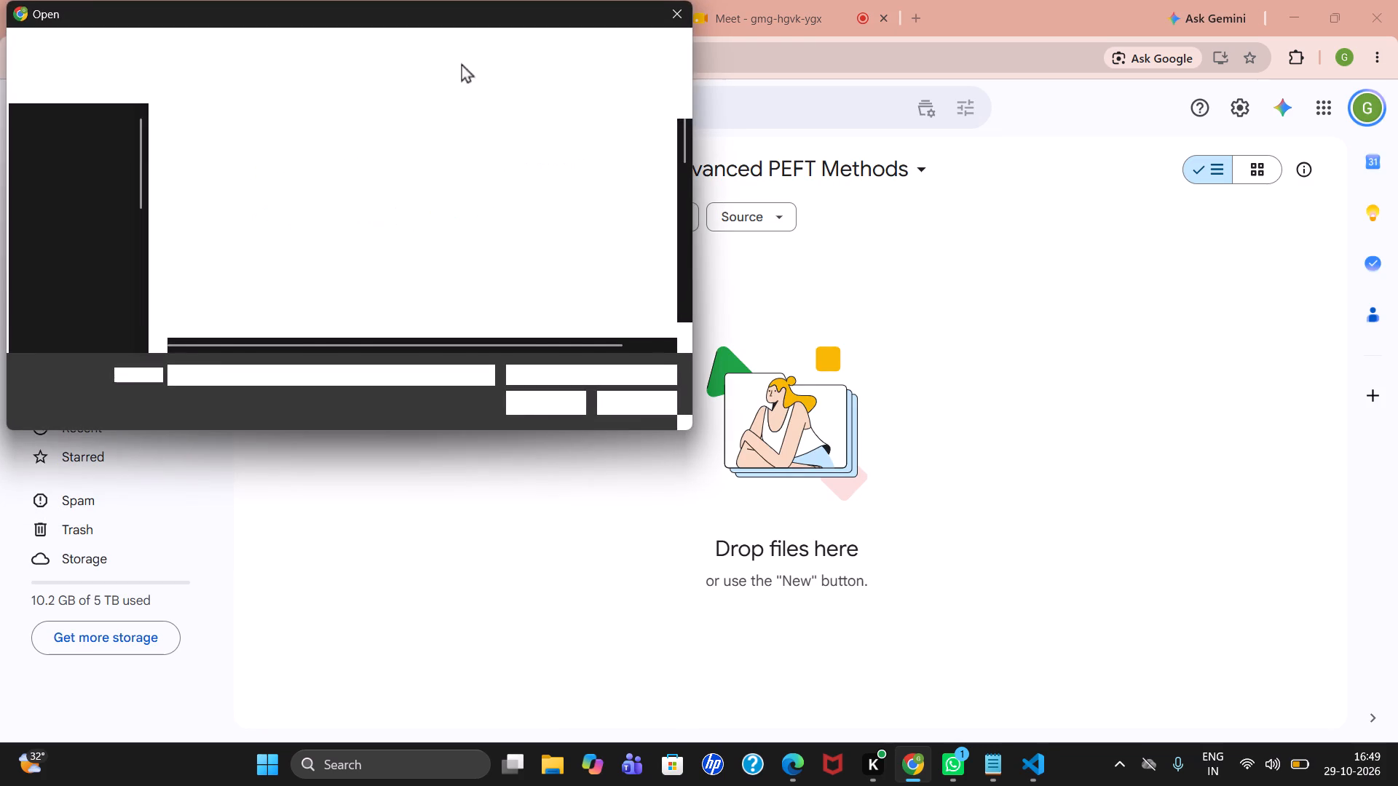
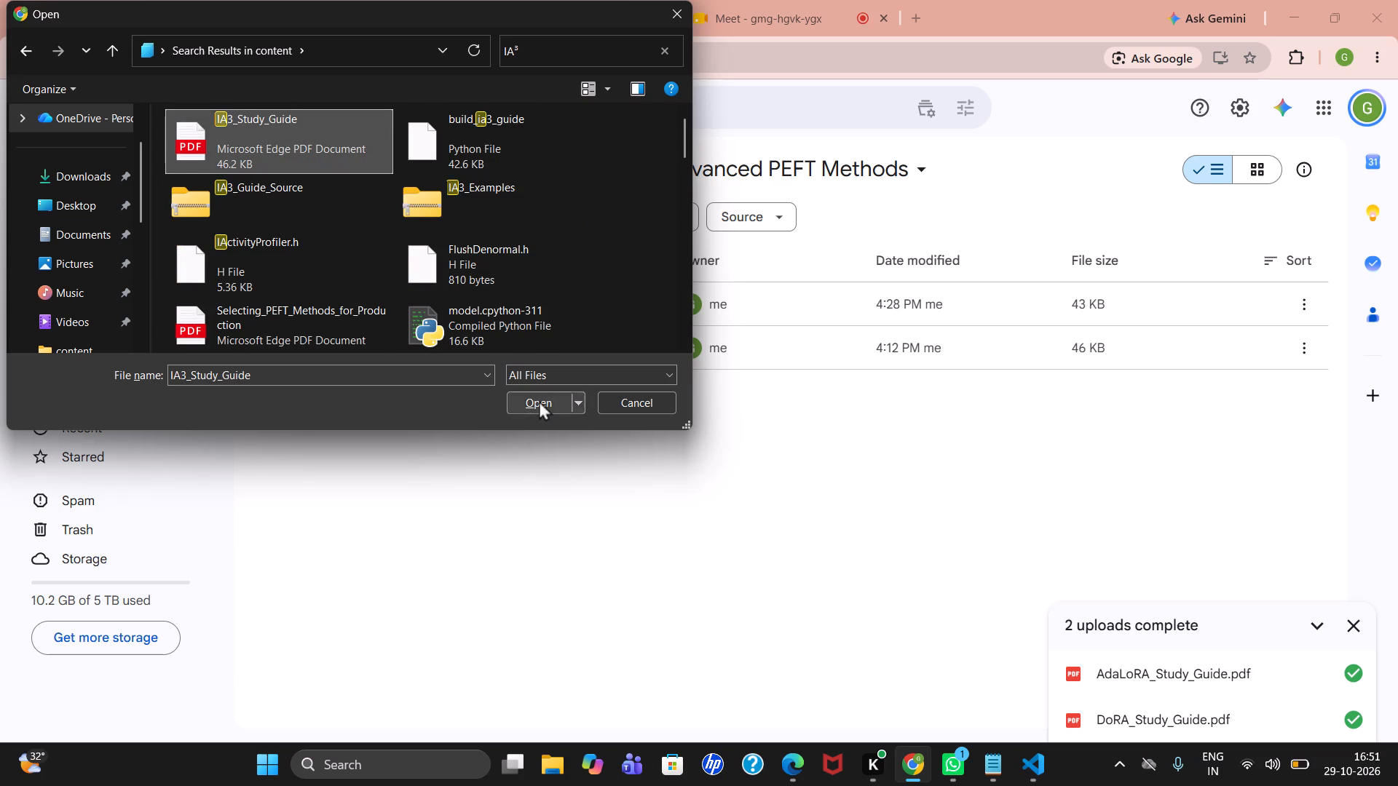
left_click(540, 400)
Copy the topic "Multiple adapters on one base model" from Fine Tuning Toc, find Multiple_Adapters_Study_Guide with it and upload it to the Drive folder.
left_click(655, 12)
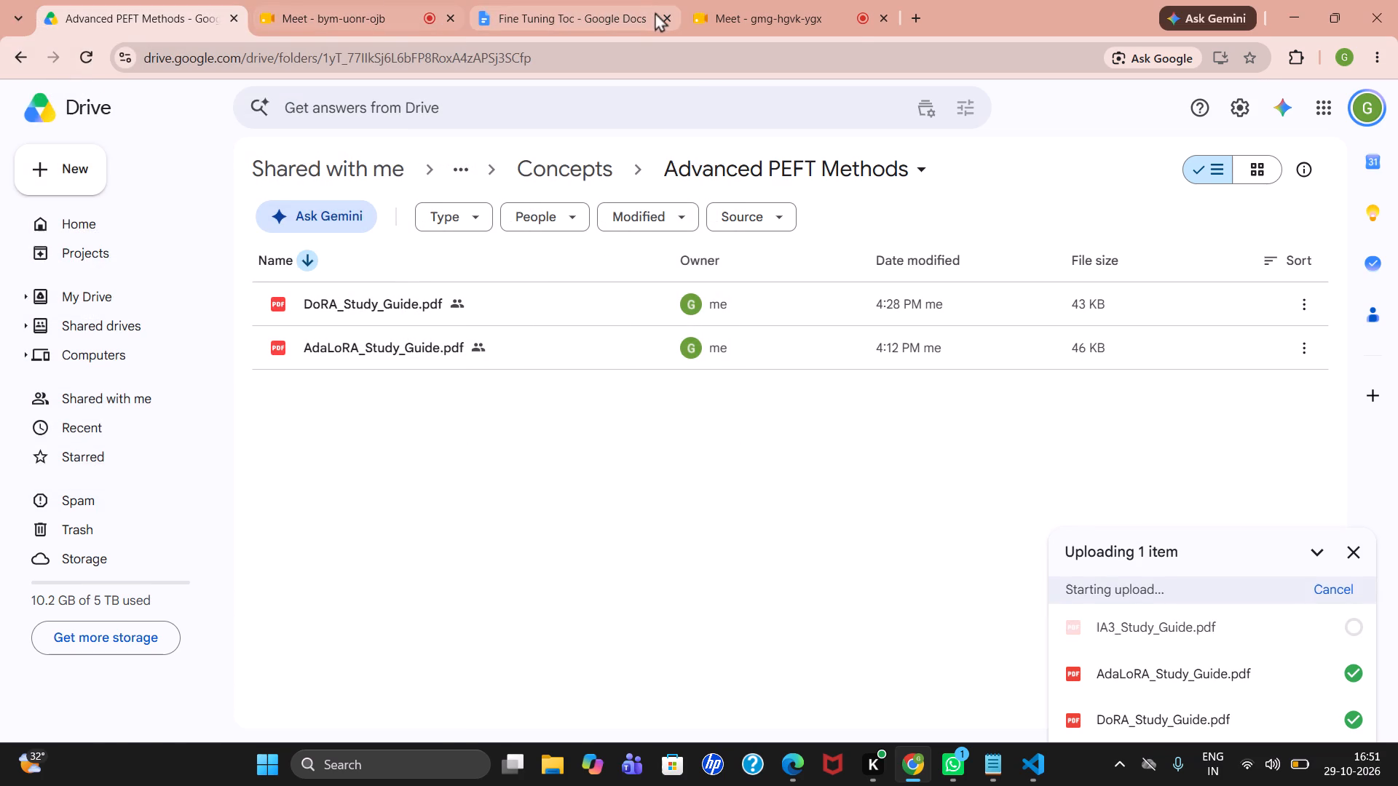
scroll(420, 584, "down", 1)
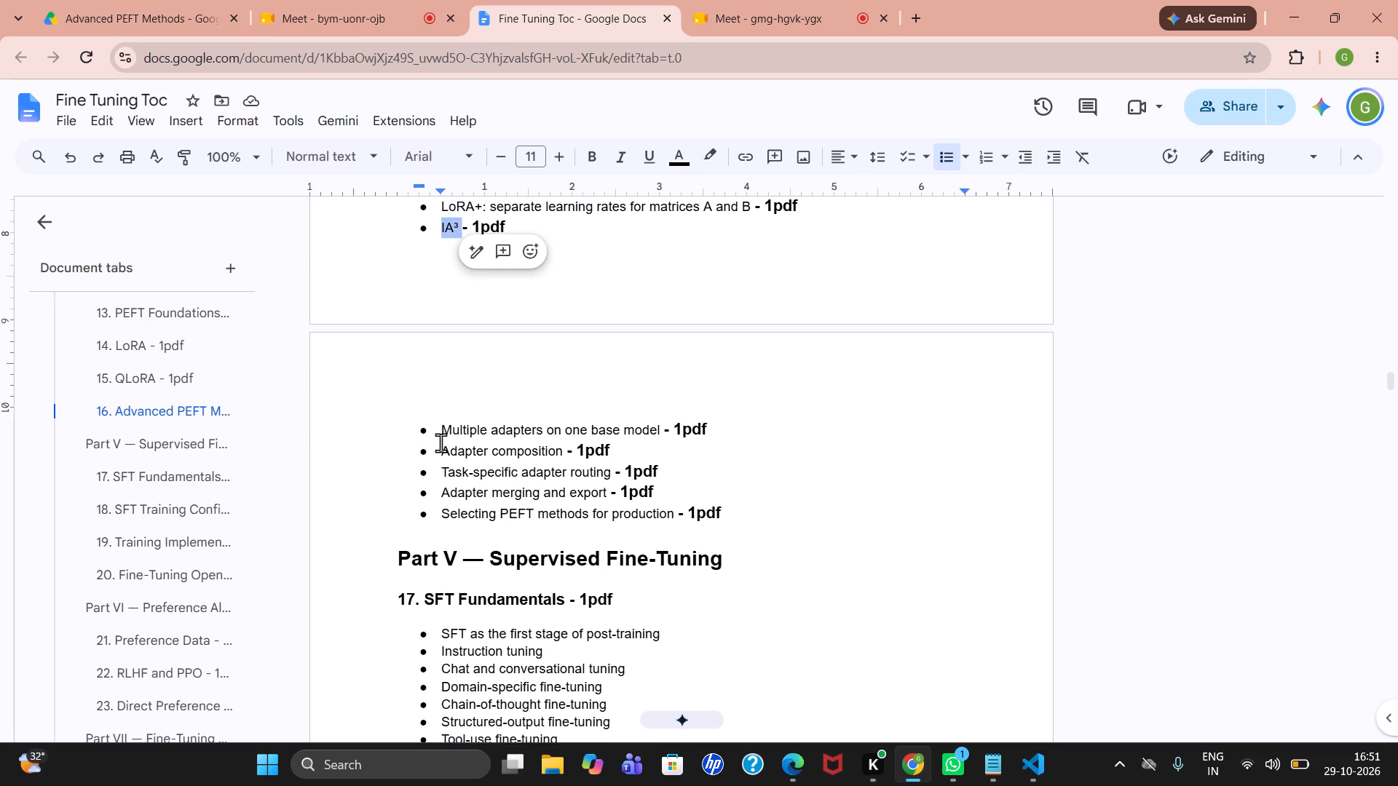
left_click_drag(441, 424, 657, 432)
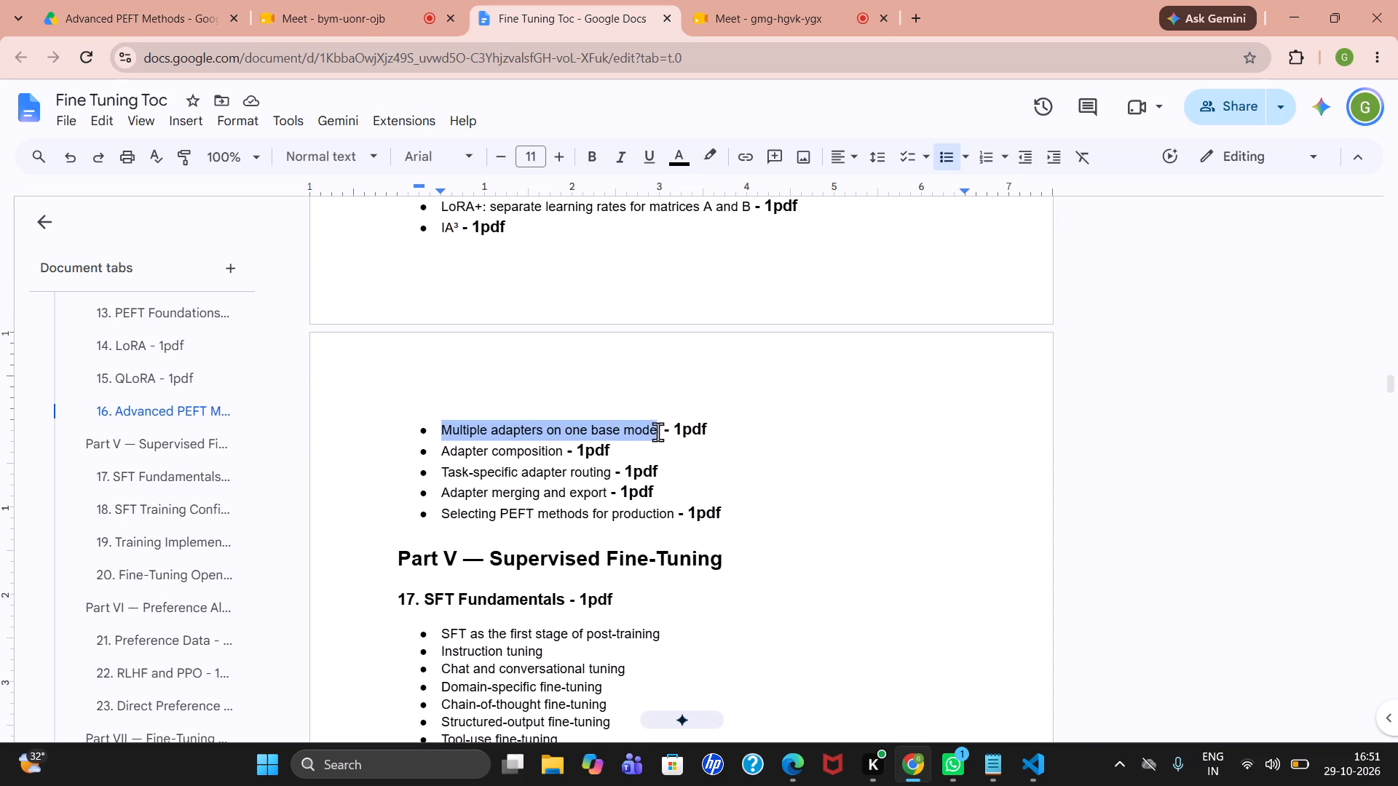
left_click_drag(657, 432, 660, 431)
key("ctrl+c")
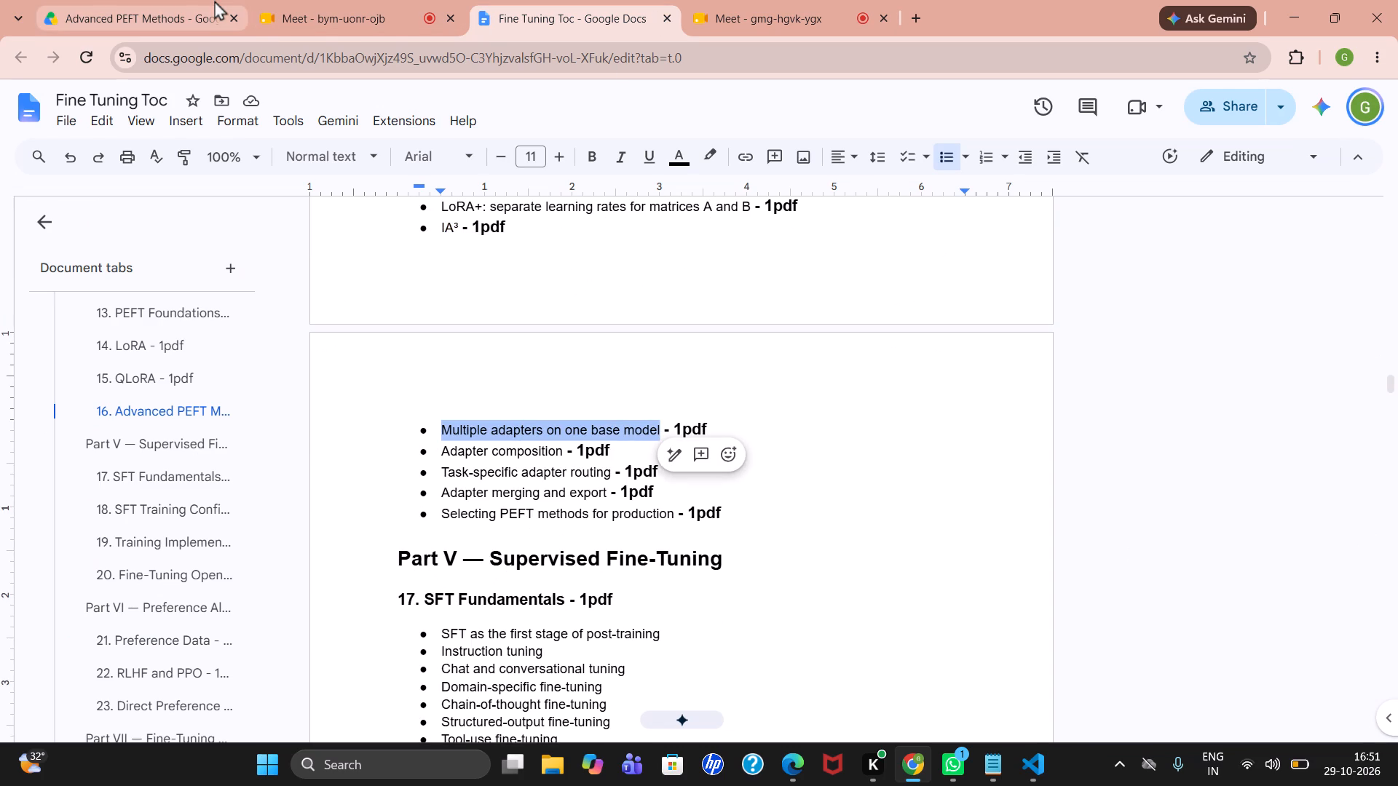
left_click(215, 0)
left_click(58, 167)
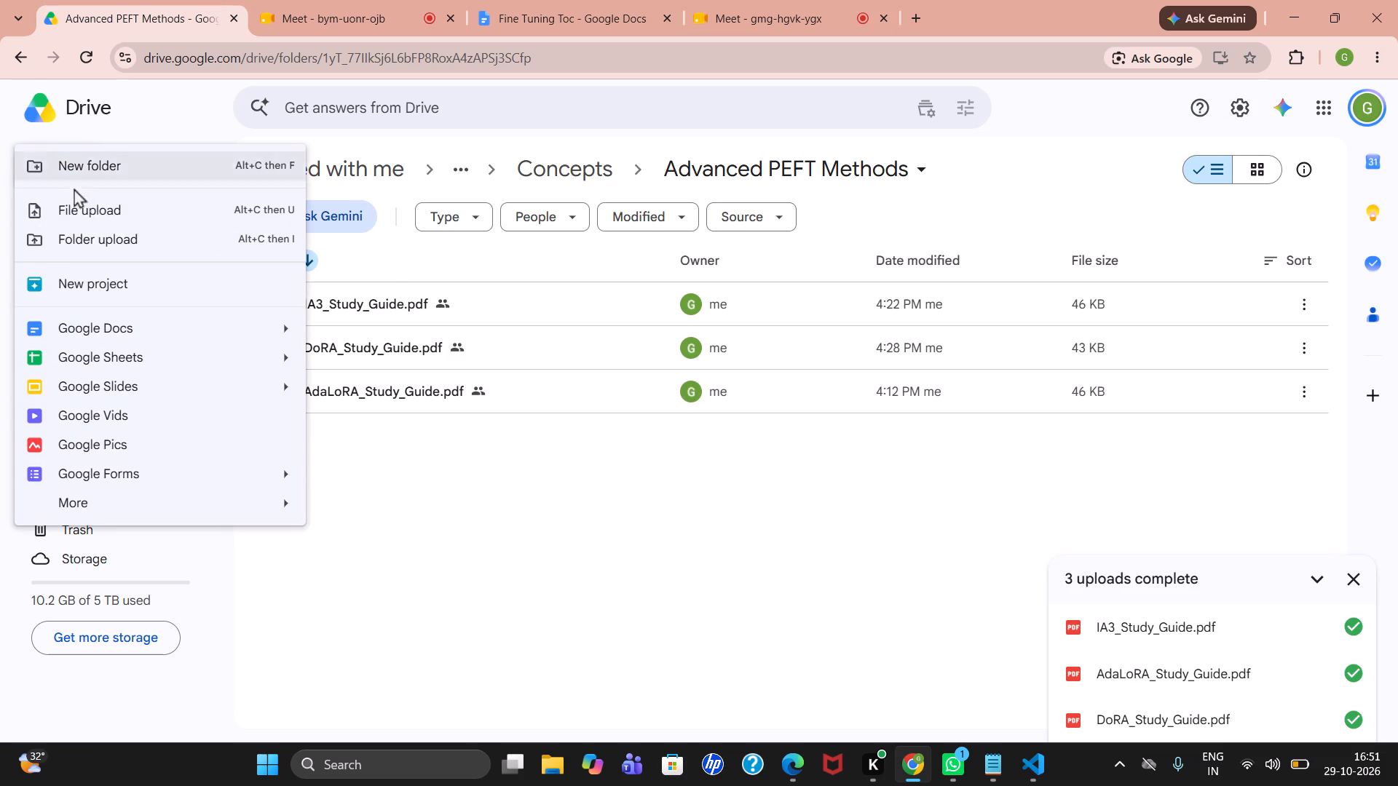
left_click(90, 204)
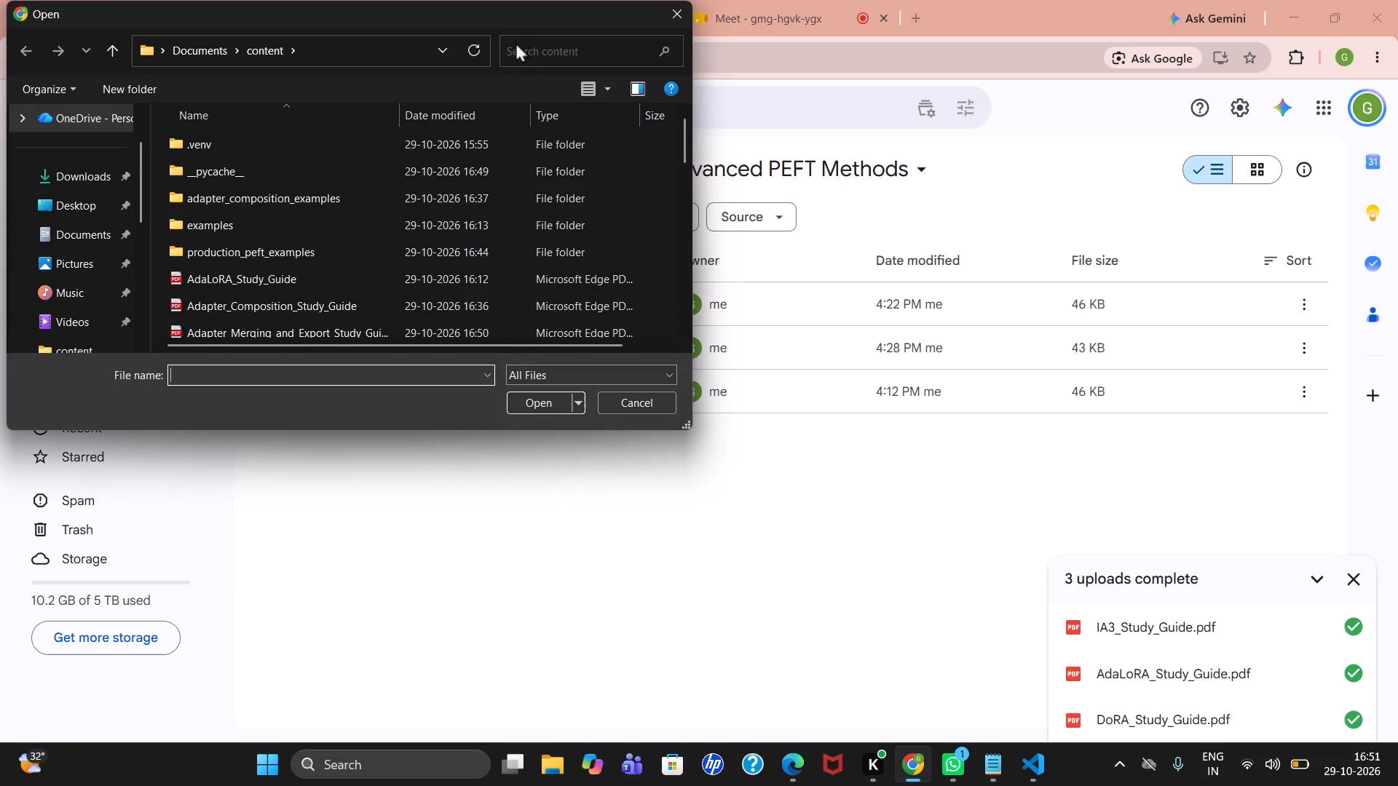
left_click(514, 46)
key("ctrl+v")
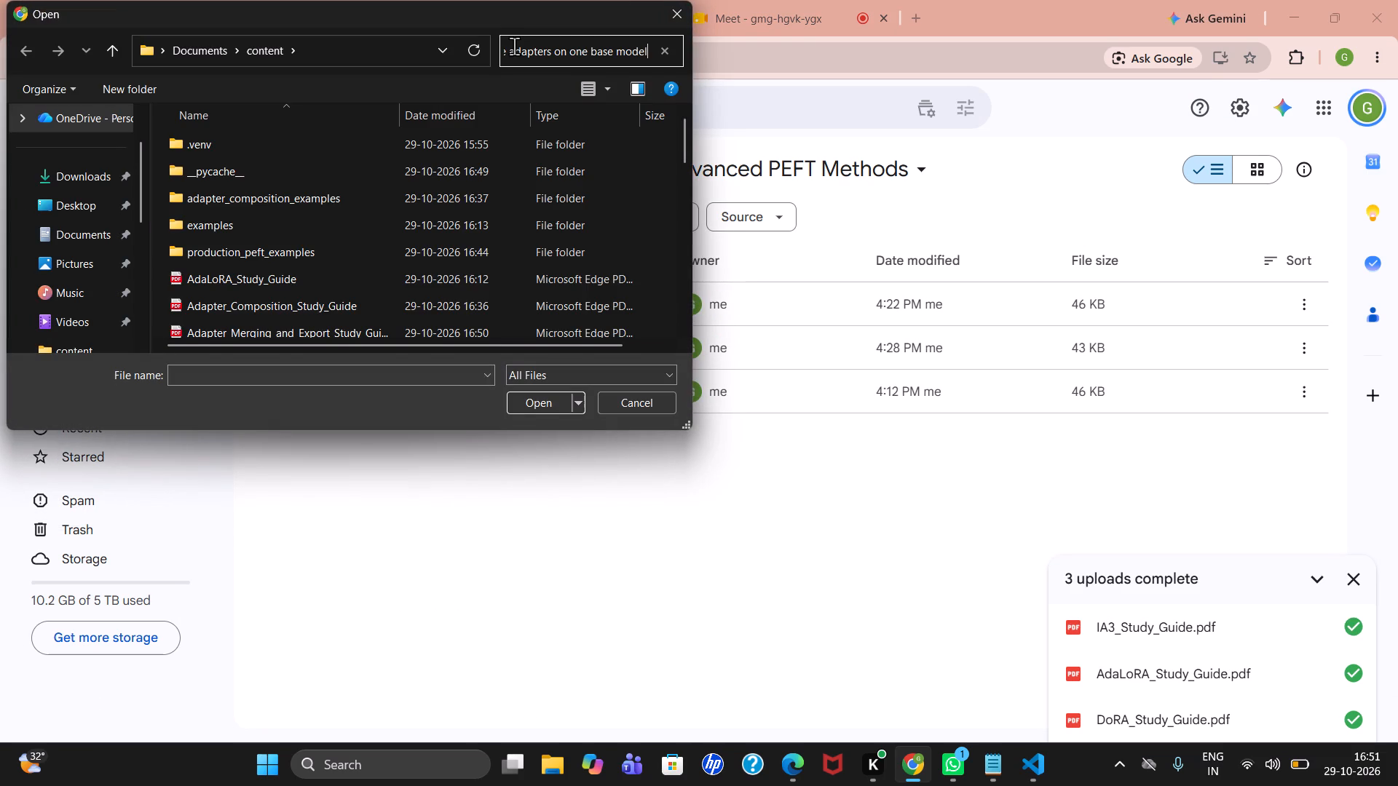
left_click(266, 128)
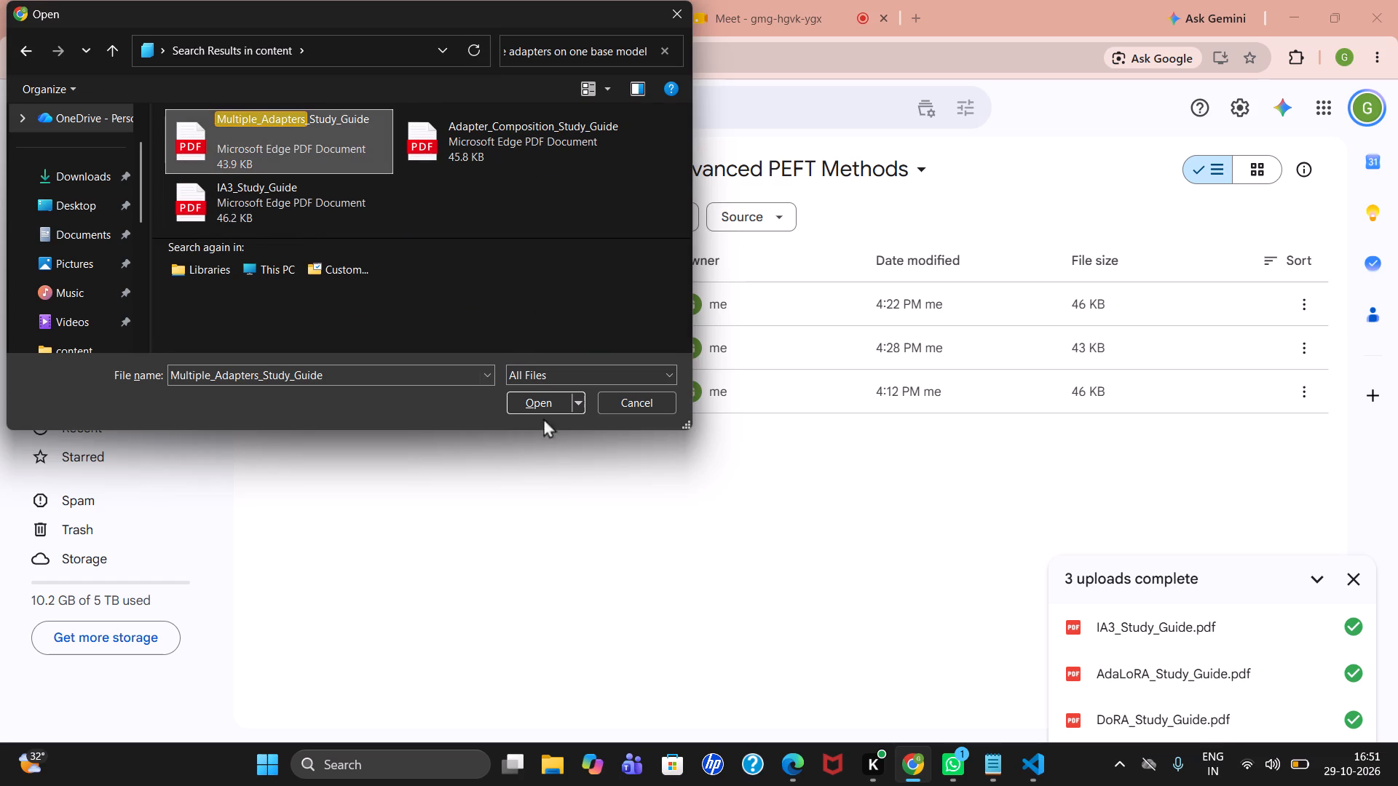
left_click(550, 409)
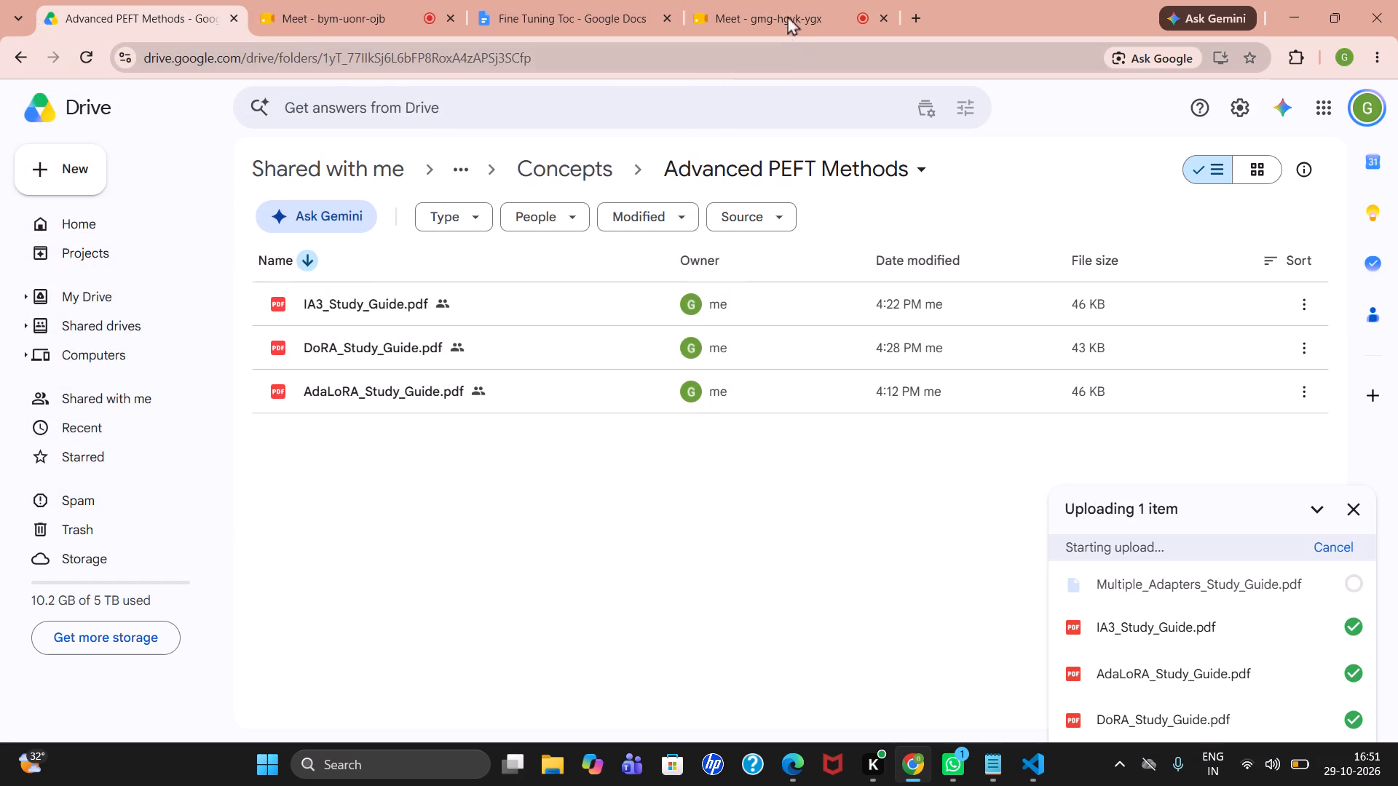
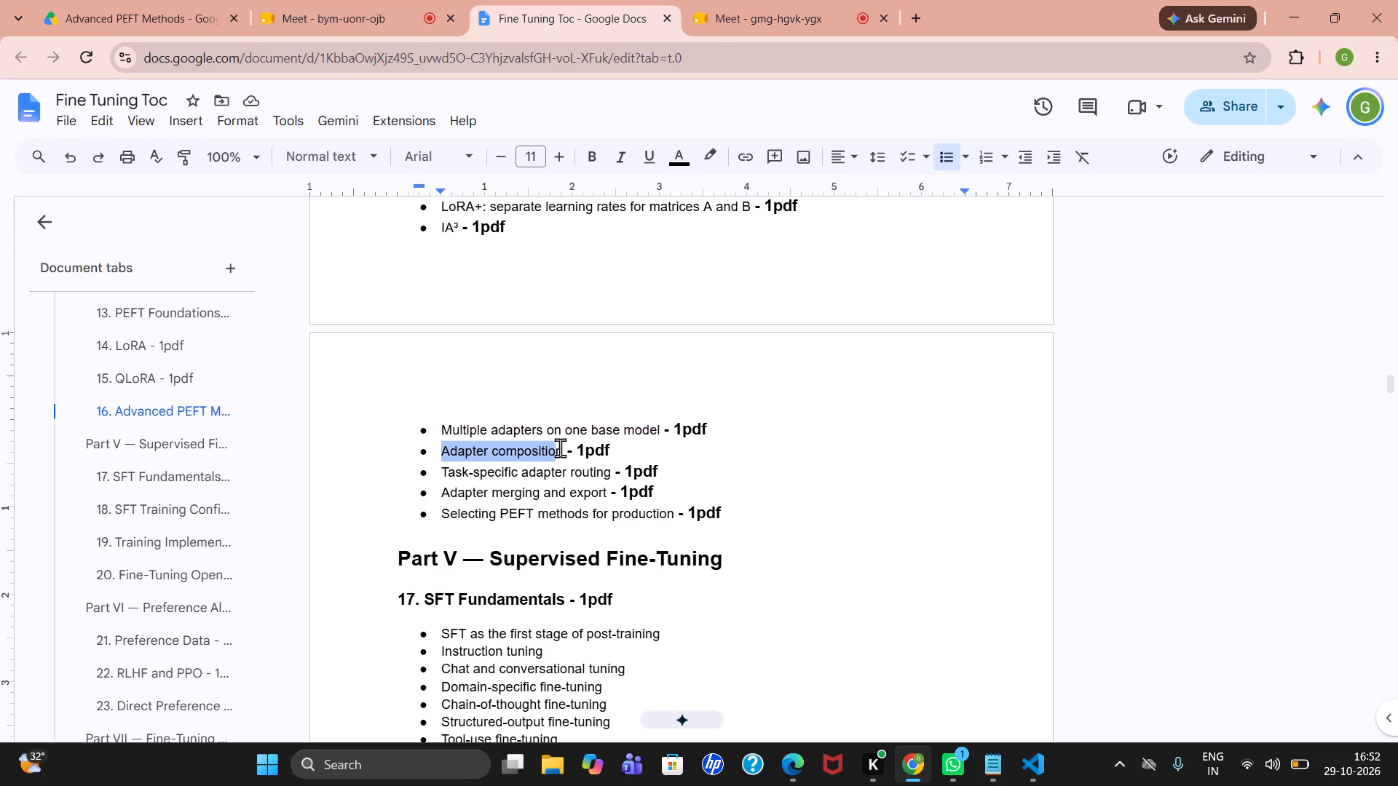
Copy the topic "Adapter composition" from Fine Tuning Toc, find Adapter_Composition_Study_Guide with it and upload it to the Advanced PEFT Methods Drive folder.
left_click_drag(560, 448, 561, 448)
key("ctrl+c")
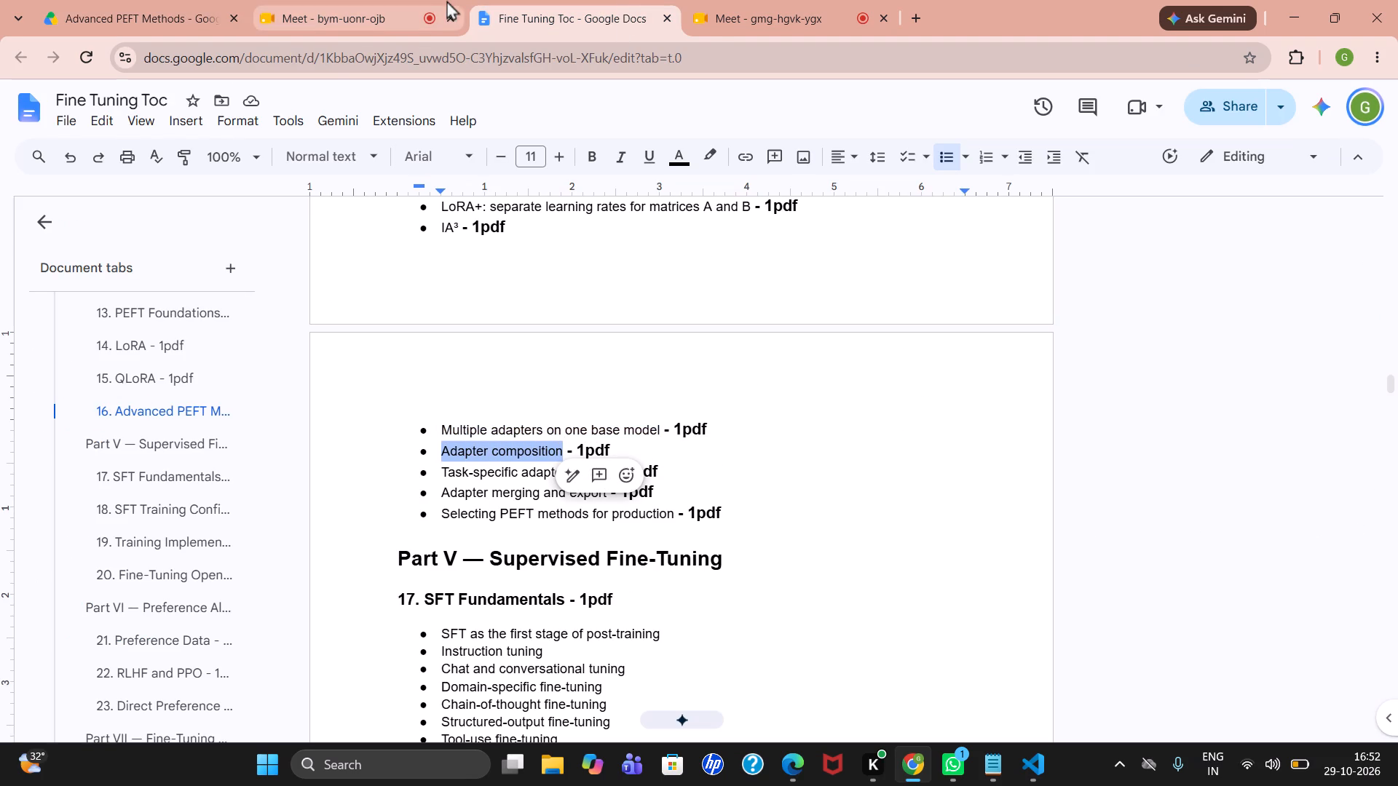
left_click(101, 0)
left_click(71, 172)
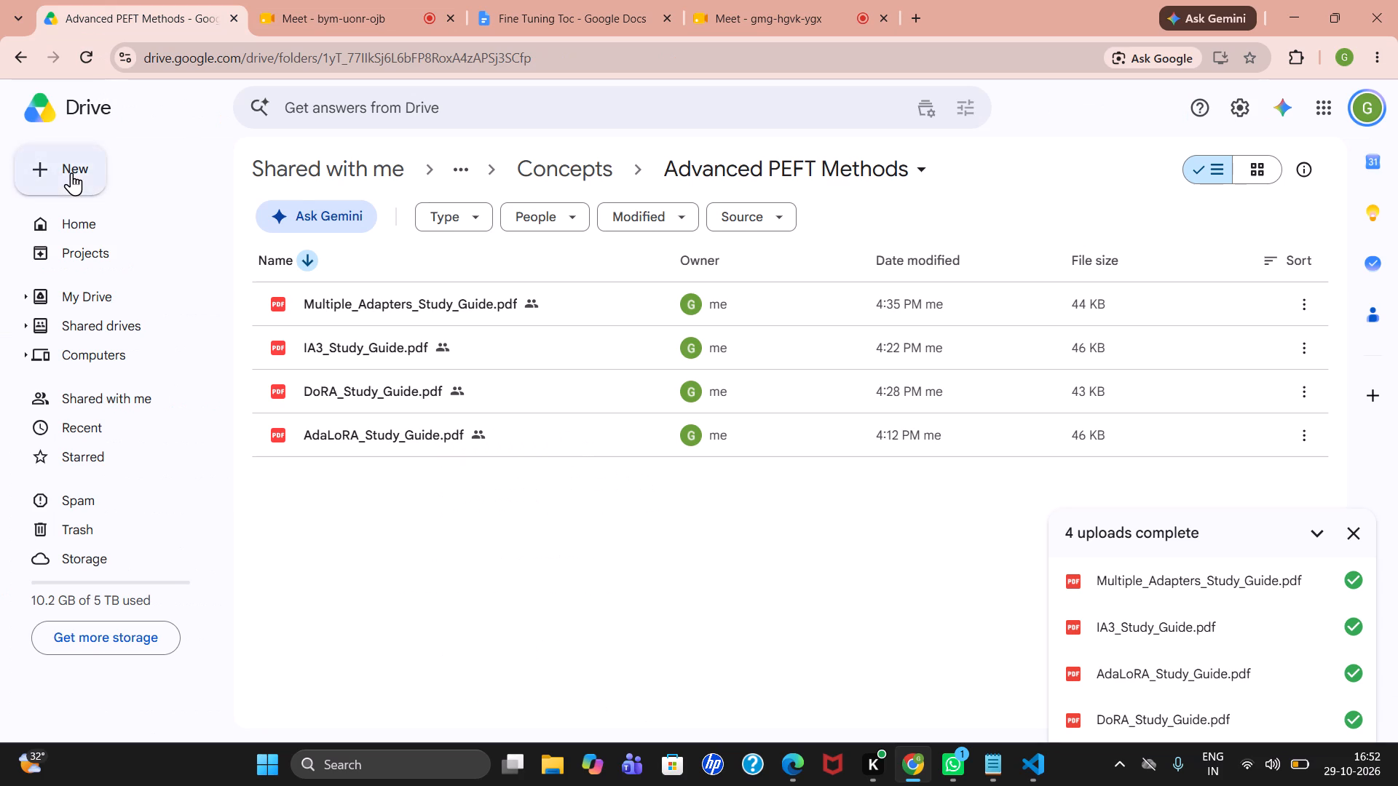
left_click(90, 210)
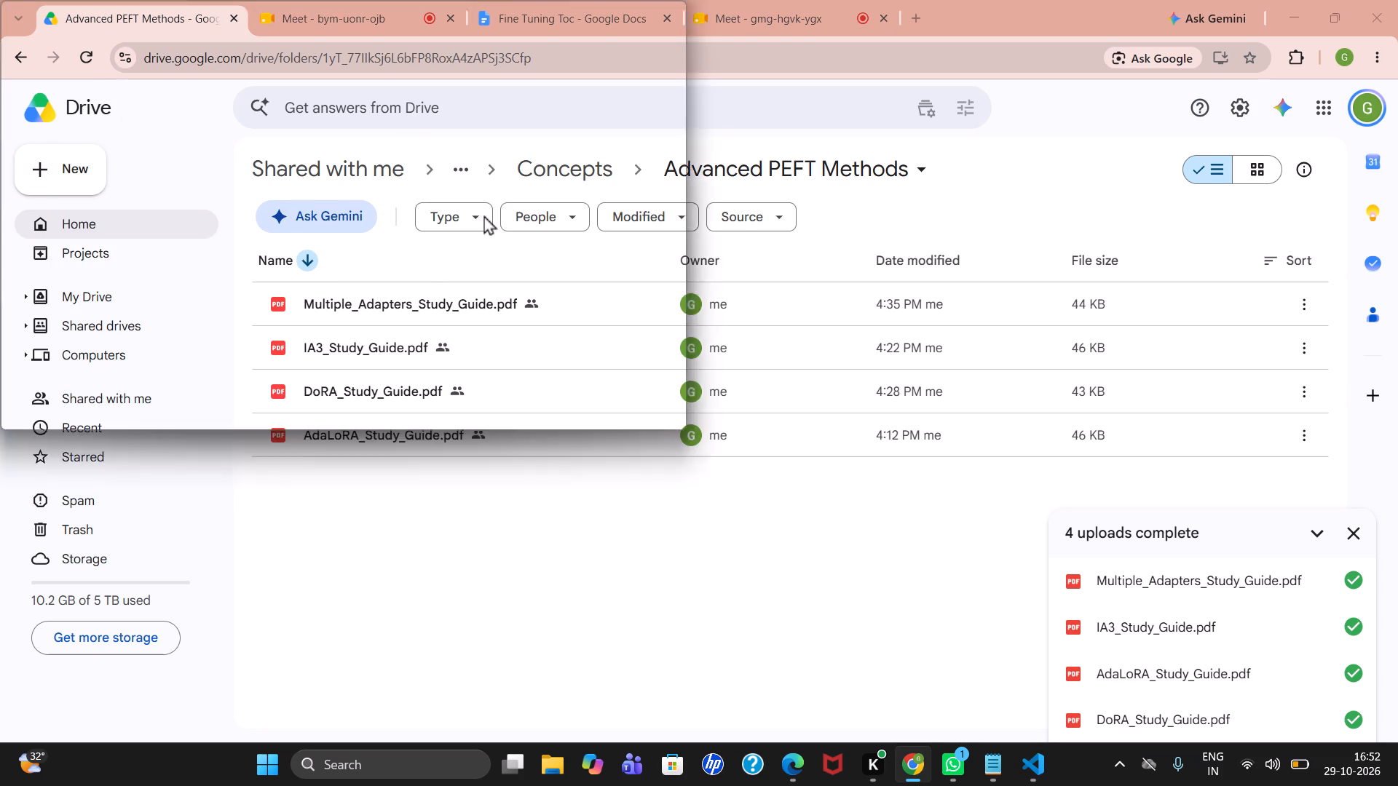
left_click(518, 47)
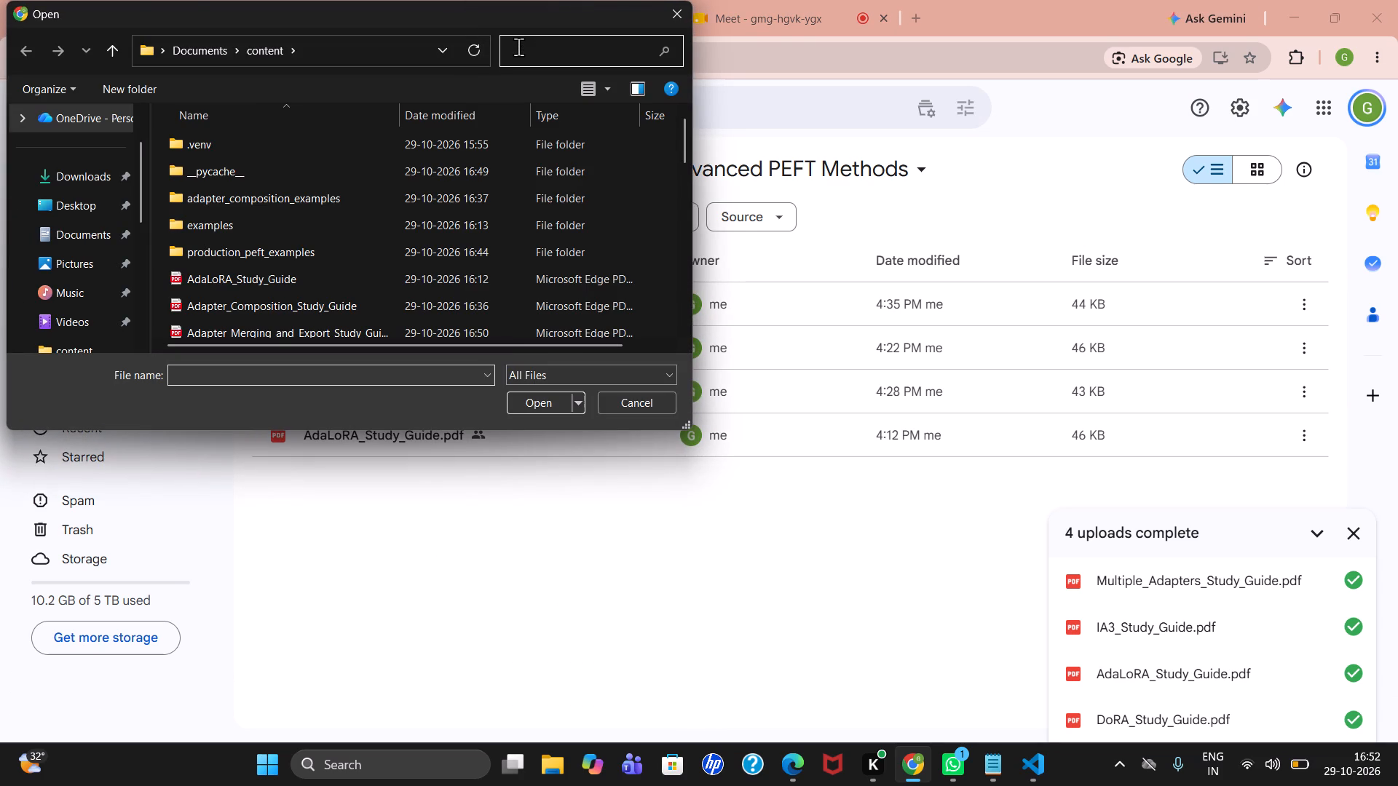
key("ctrl+v")
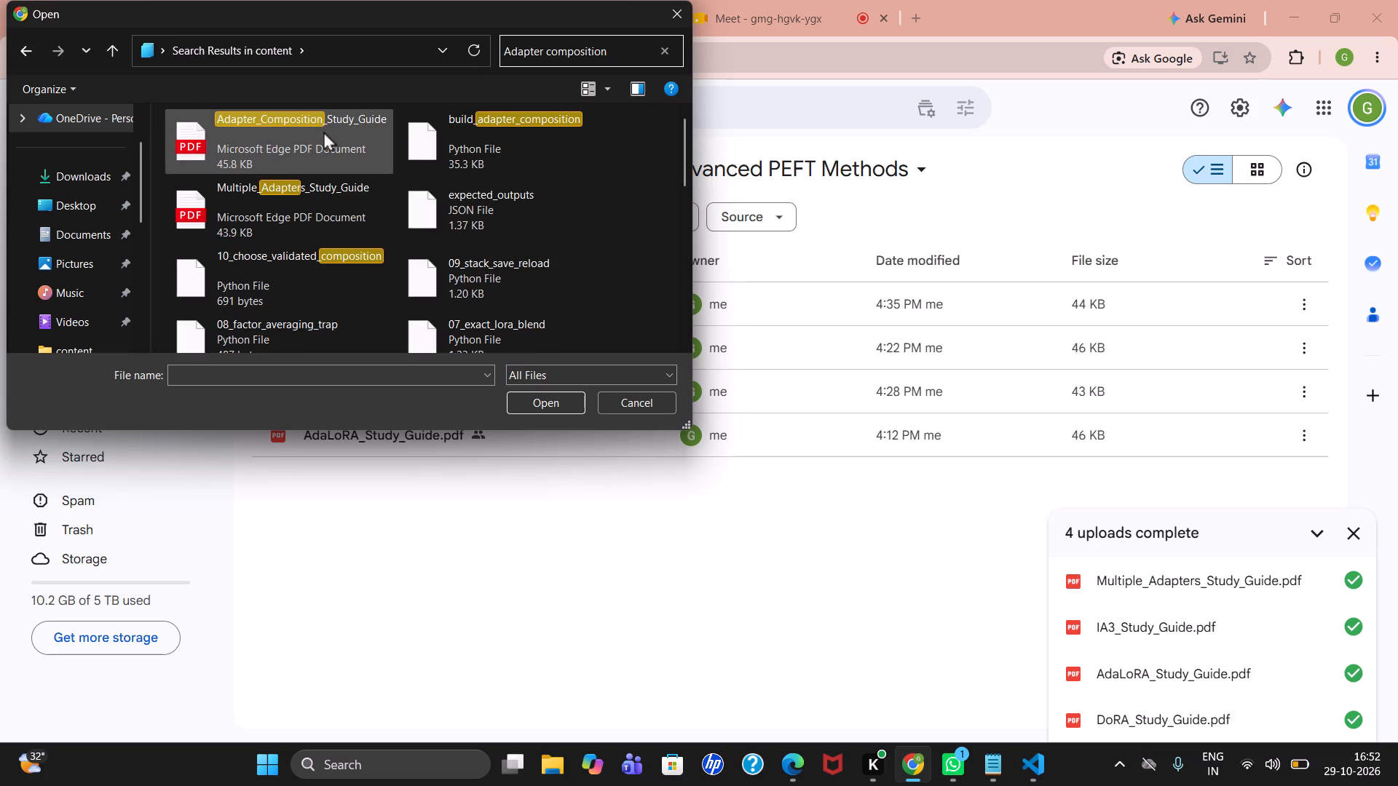
left_click(324, 131)
left_click(535, 402)
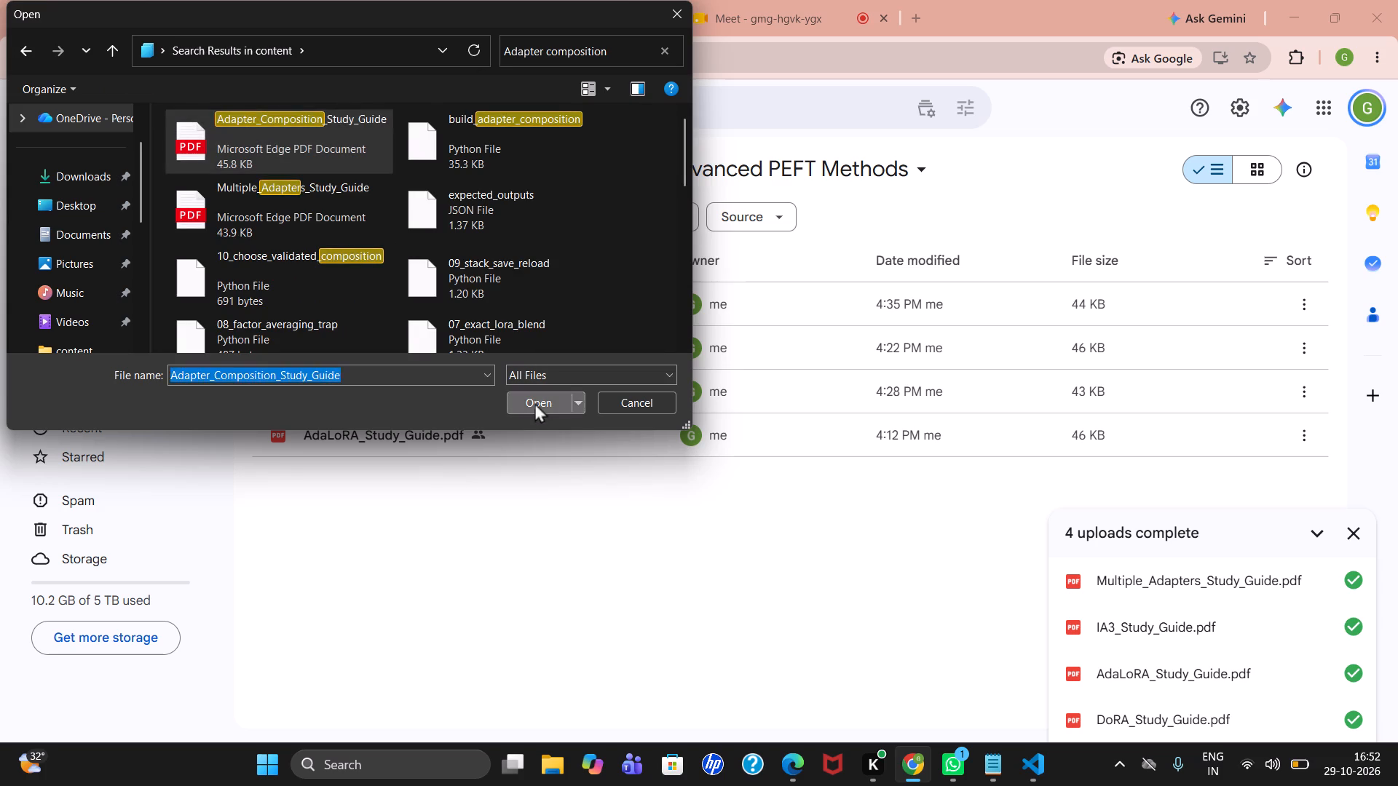
Copy the topic "Task-specific adapter routing" from Fine Tuning Toc, find Task_Specific_Adapter_Routing_Guide with it and upload it to the Drive folder.
left_click(525, 0)
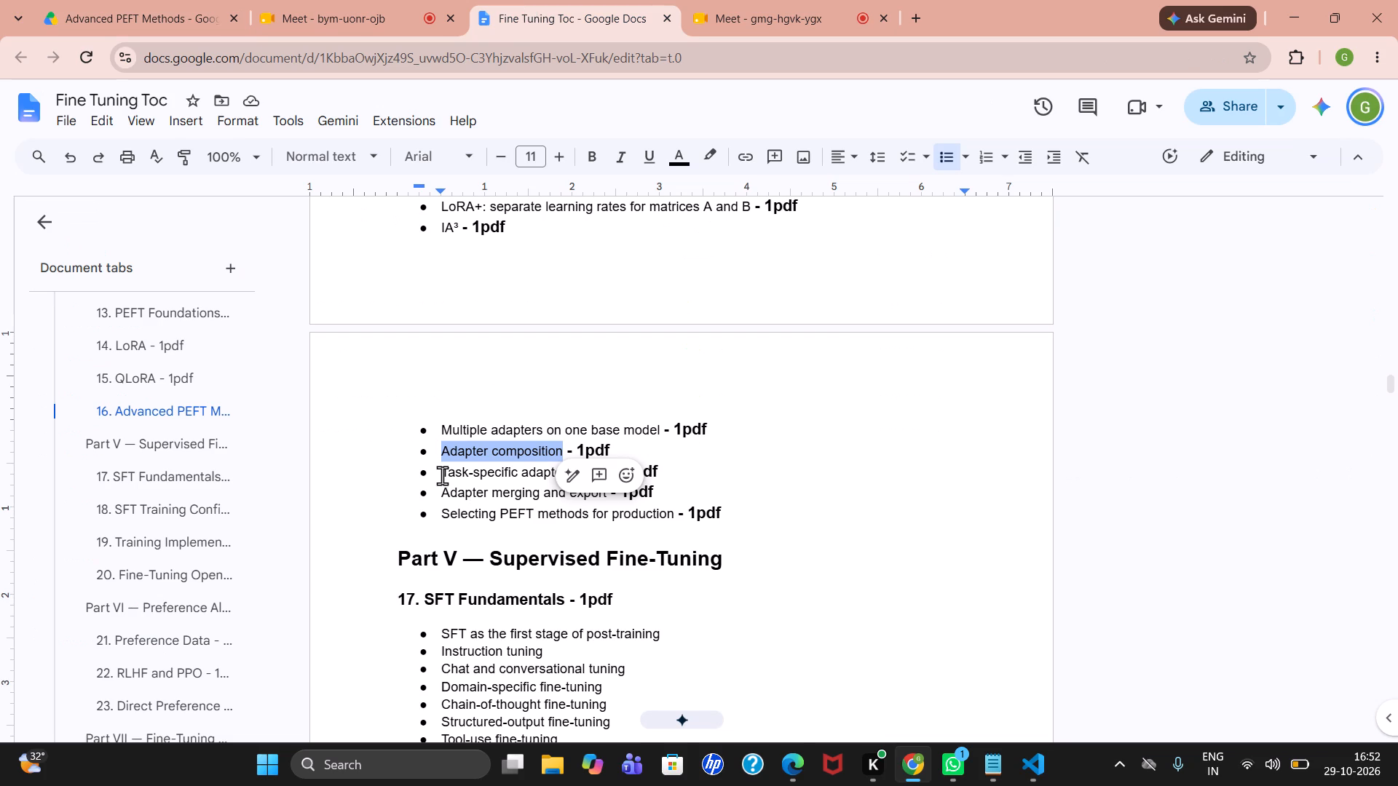
left_click_drag(441, 473, 610, 473)
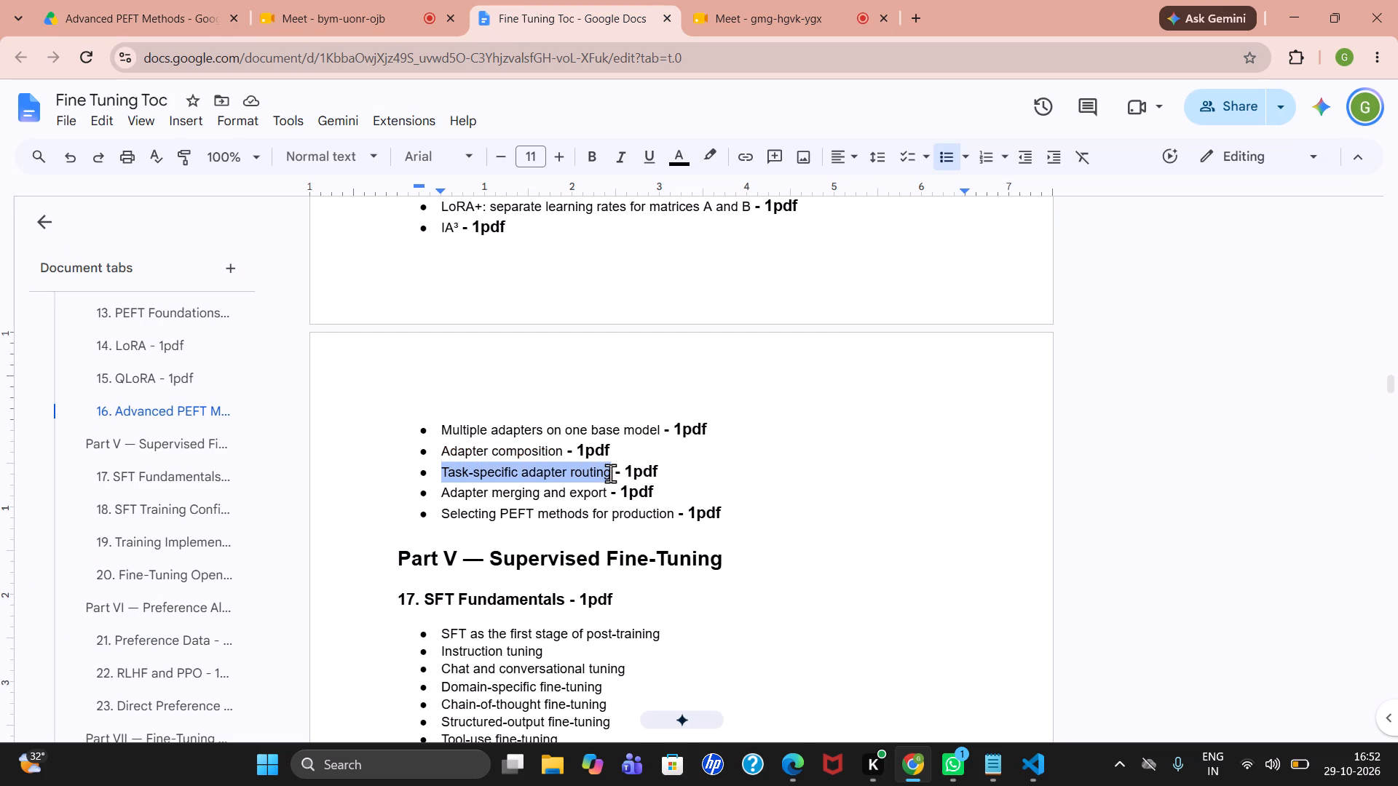
key("ctrl+c")
left_click(148, 0)
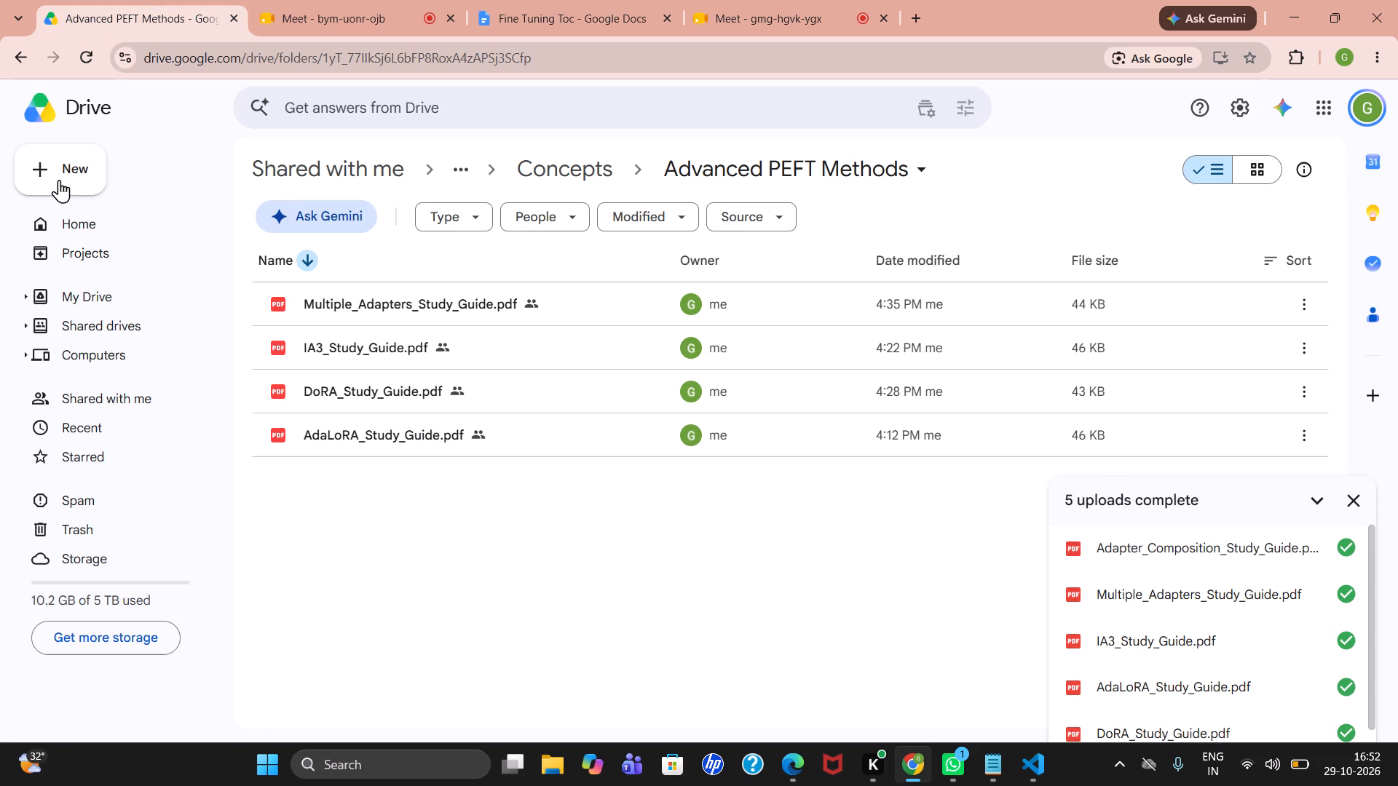
left_click(59, 180)
left_click(84, 213)
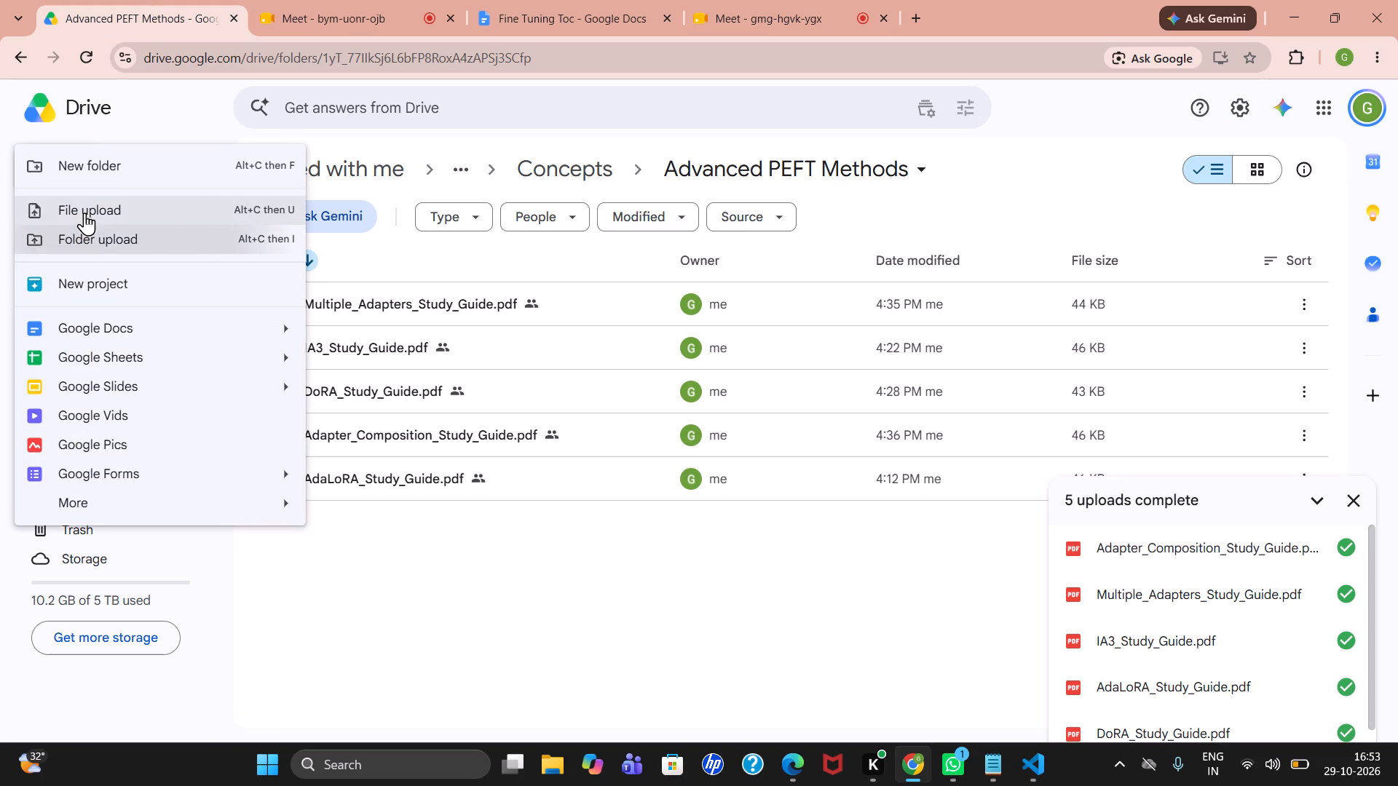
left_click(84, 203)
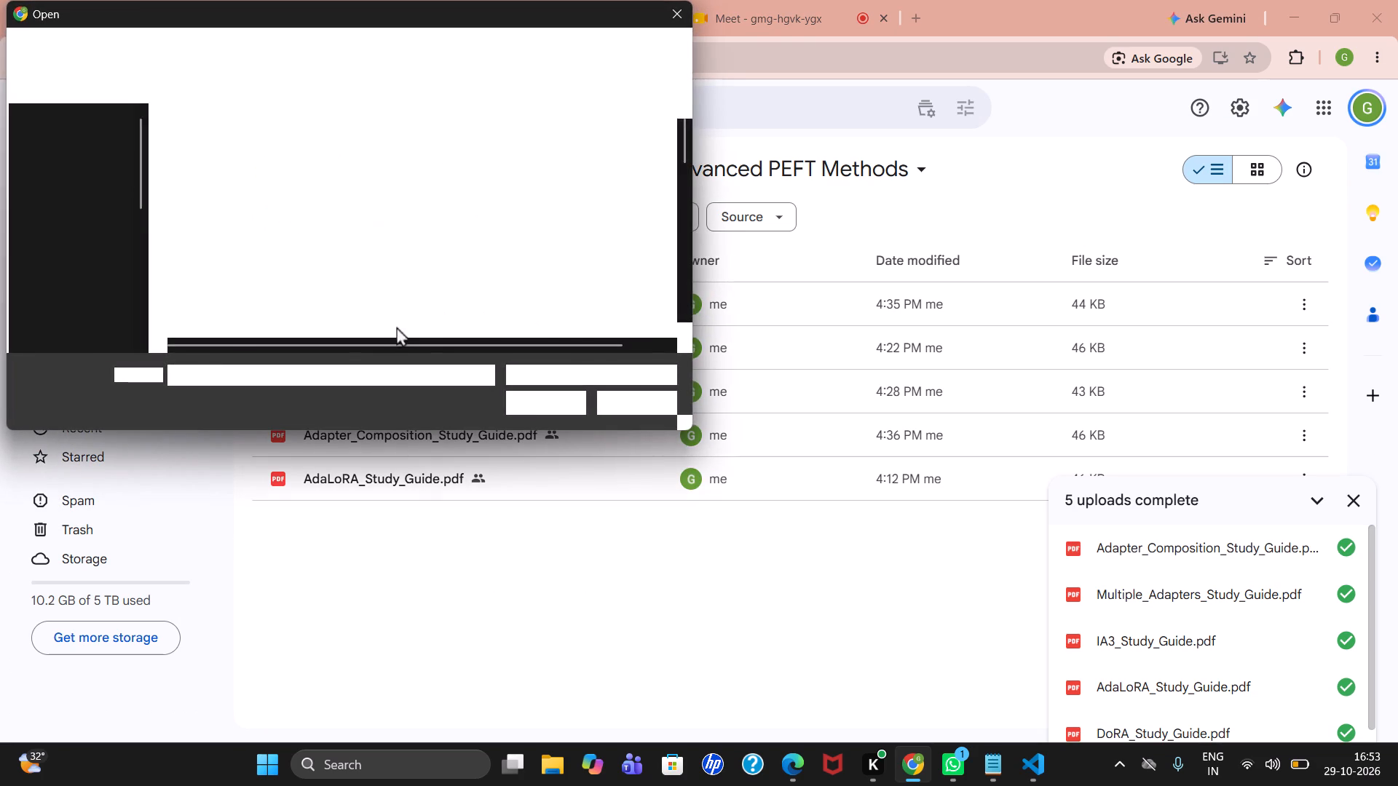
left_click(550, 51)
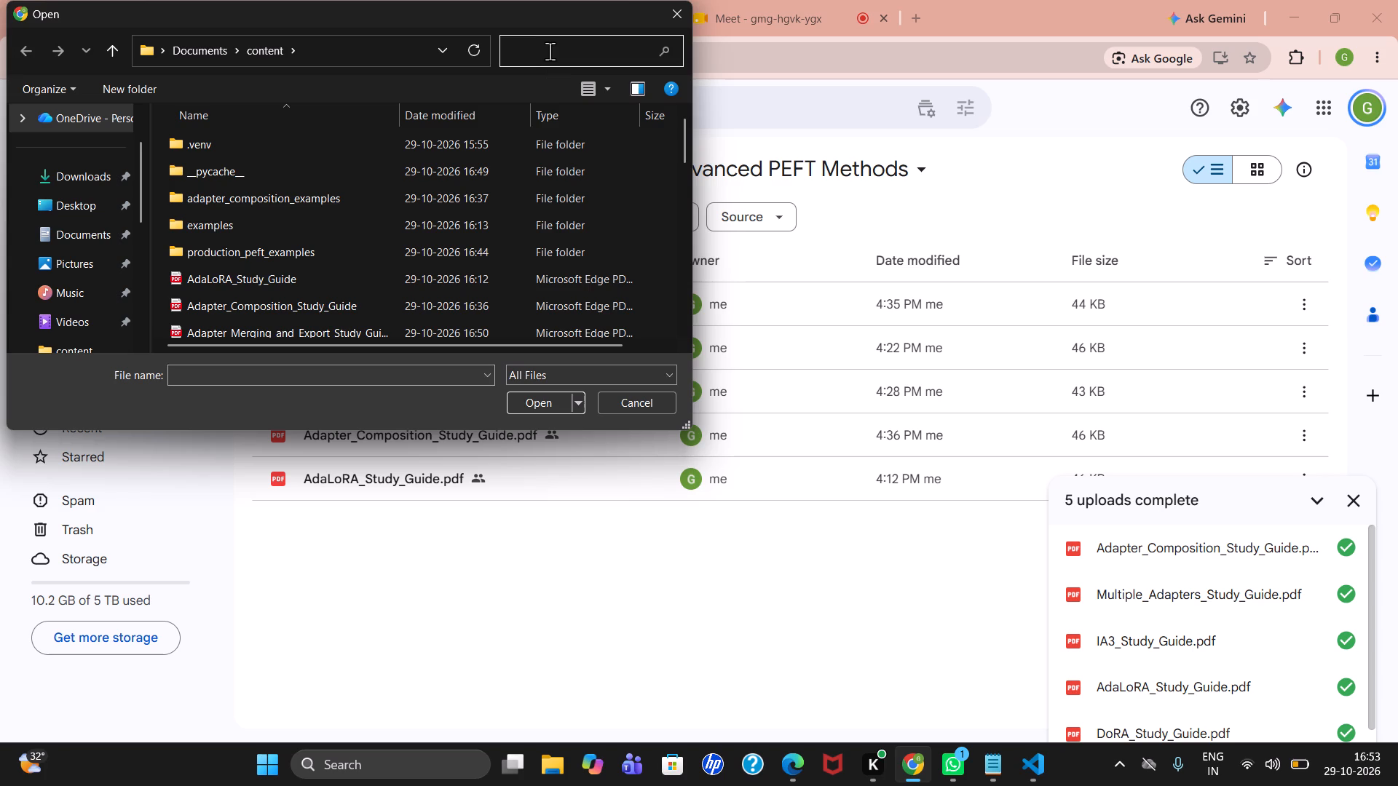
key("ctrl+v")
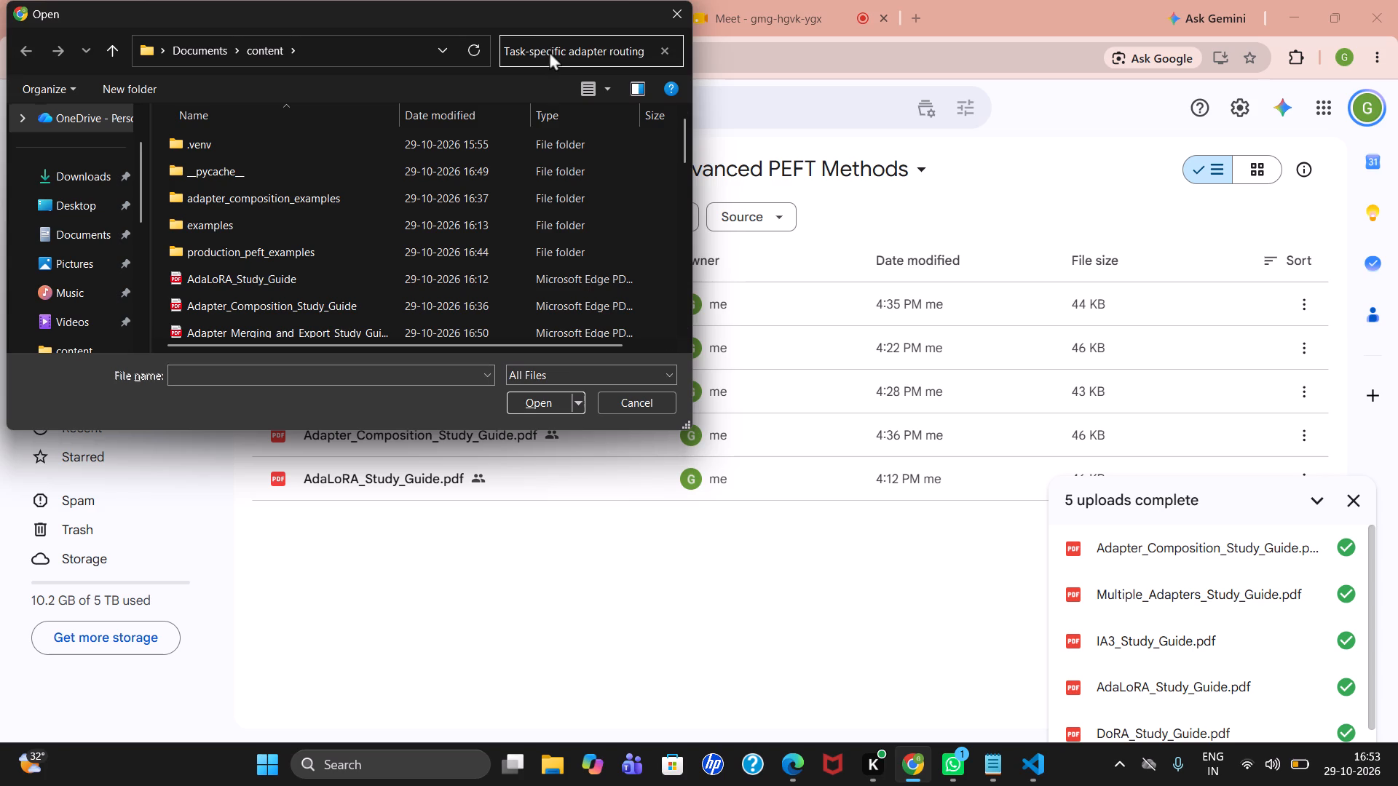
left_click(236, 130)
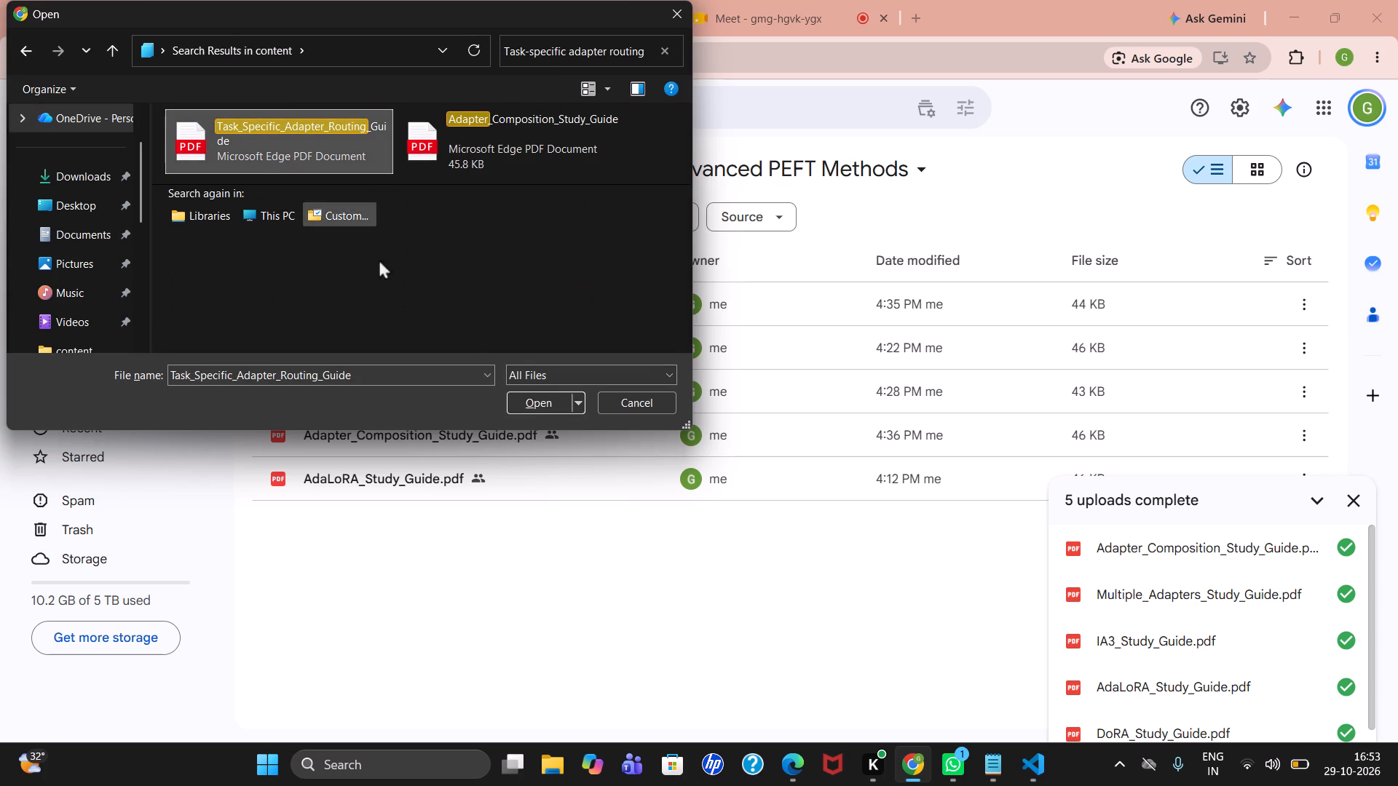
left_click(549, 408)
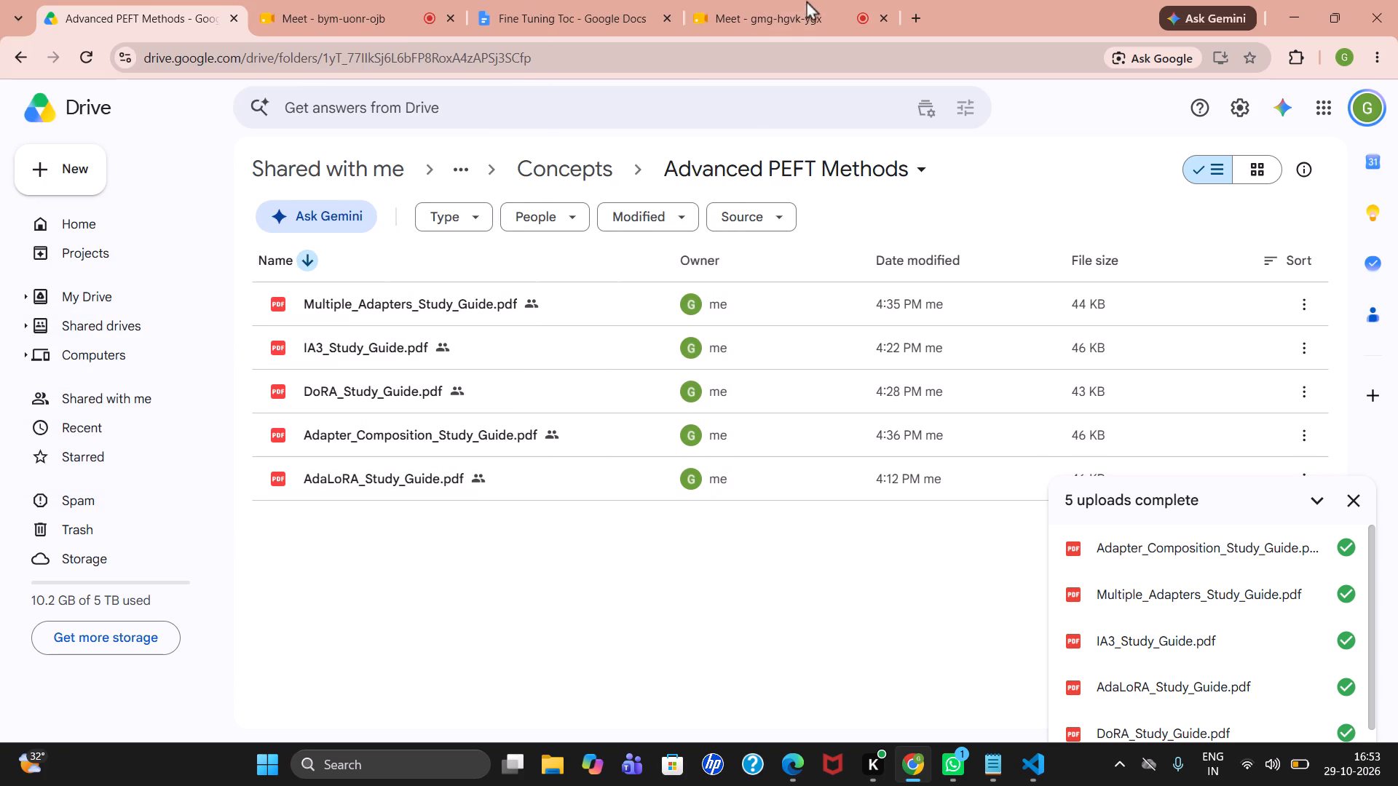
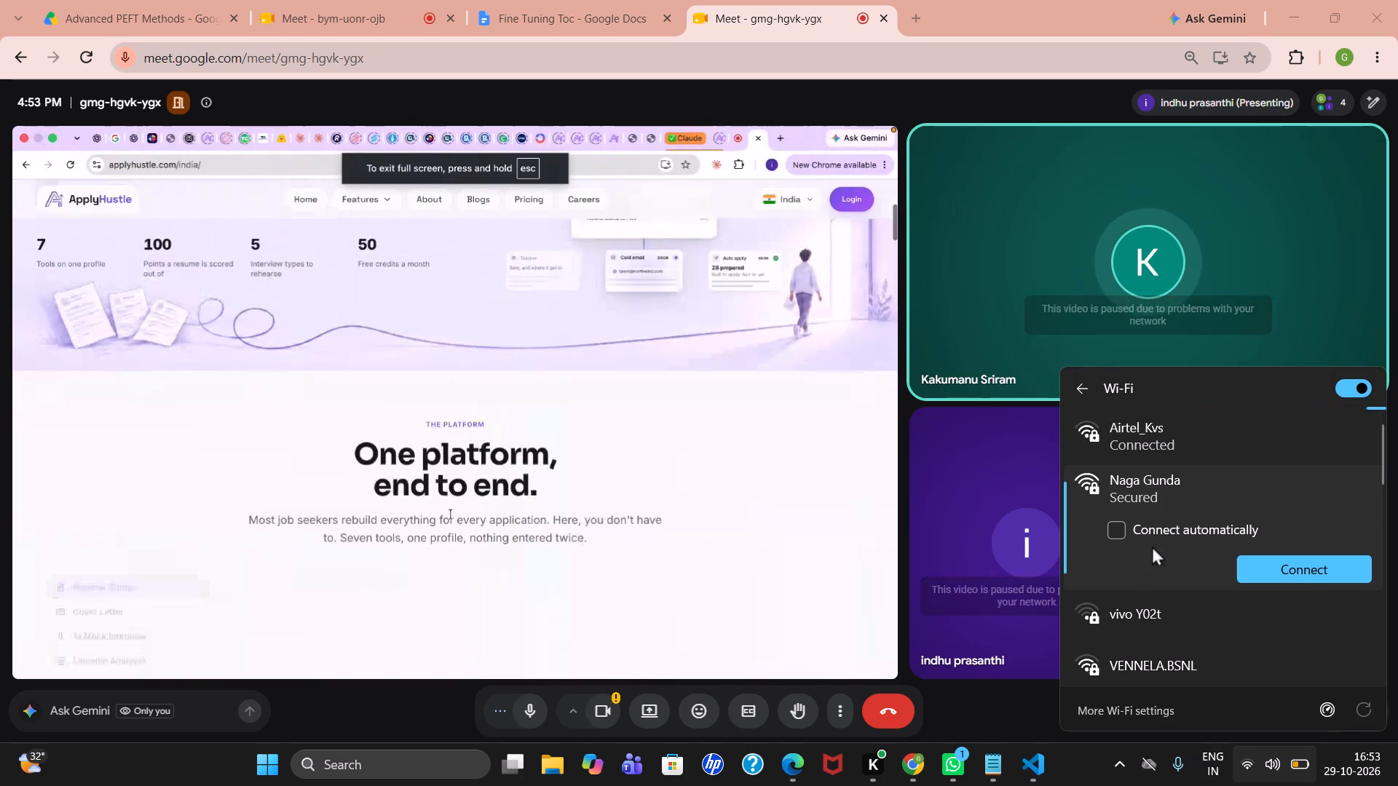
Connect to the selected secured Wi-Fi network instead of Airtel_Kvs, leaving automatic connection off.
left_click(1325, 568)
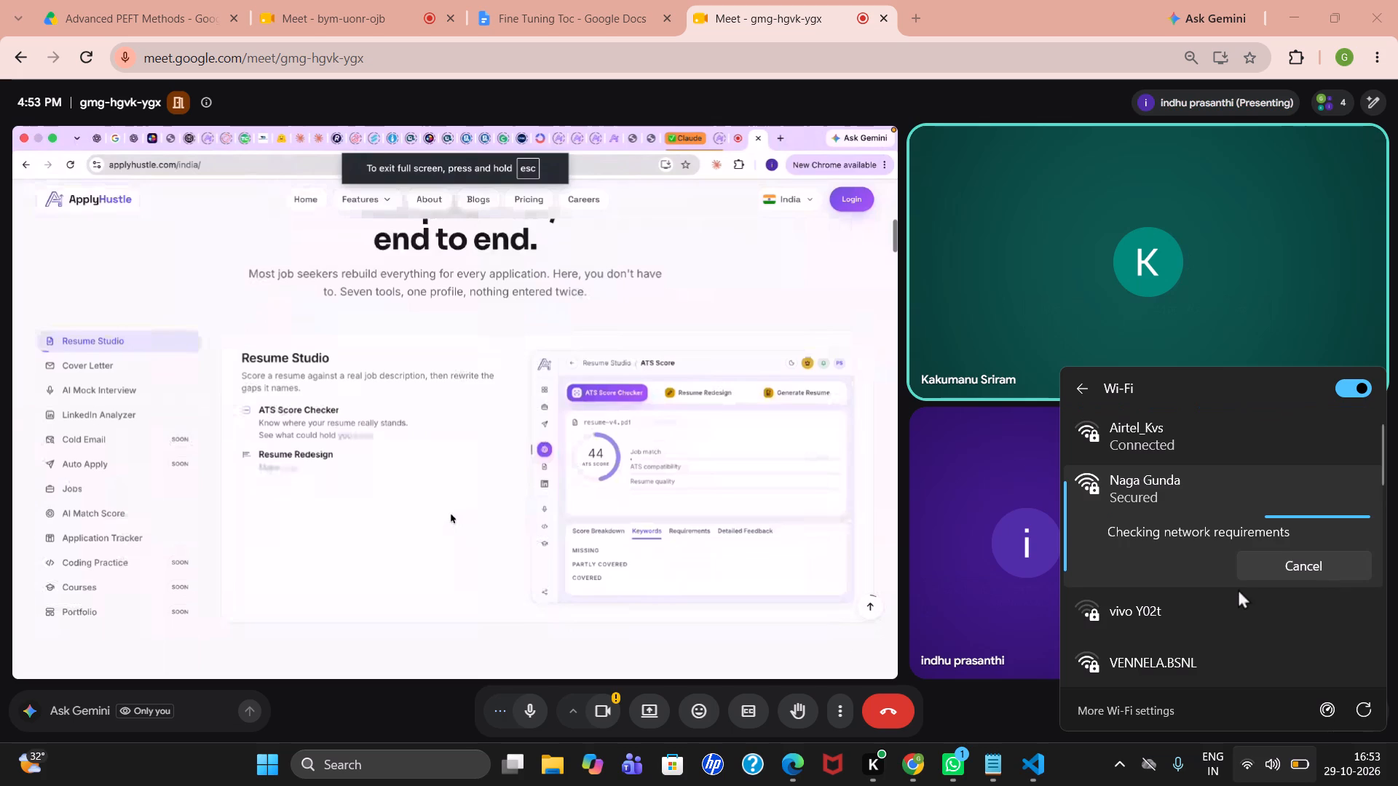
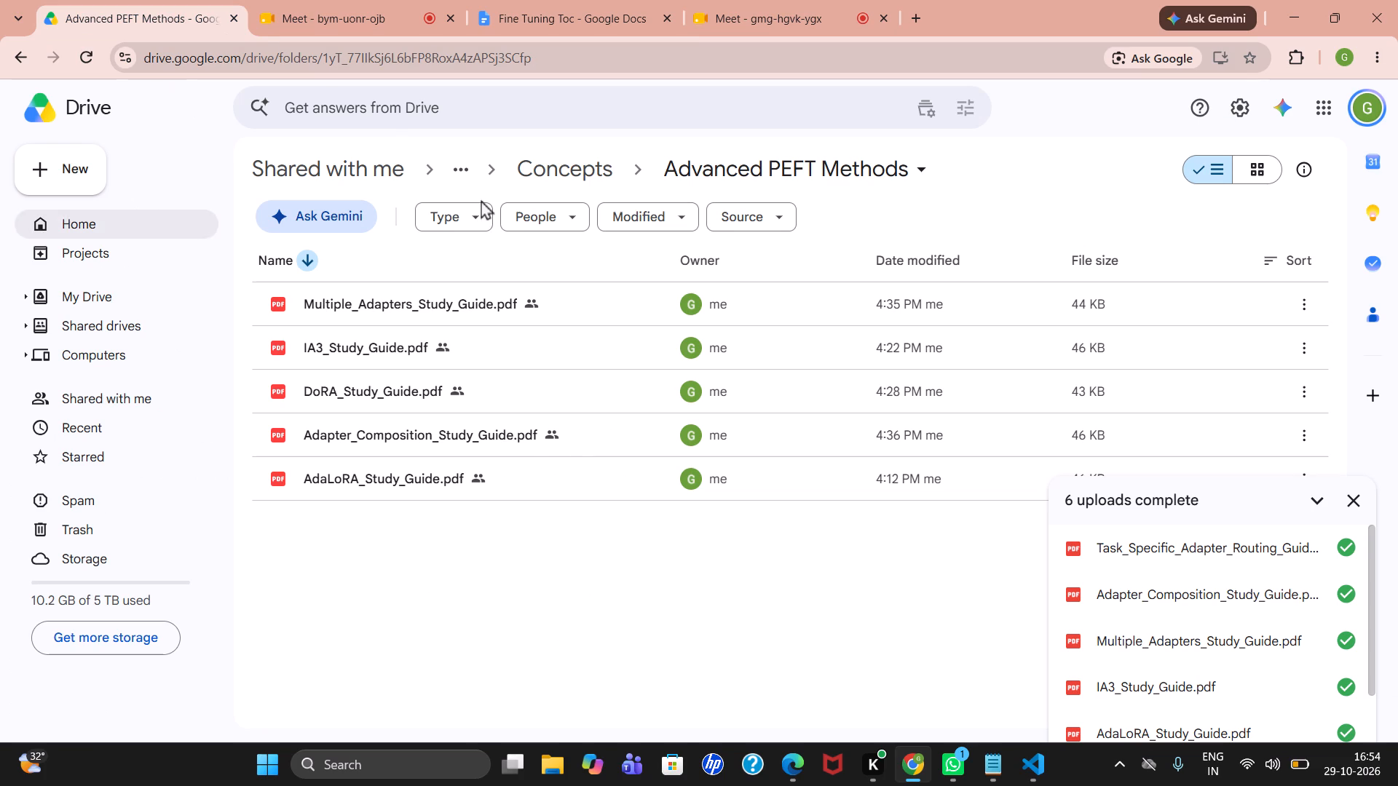
Find Adapter_Merging_and_Export_Study_Guide with the copied topic "Adapter merging and export" and upload it to the Advanced PEFT Methods Drive folder.
left_click(65, 178)
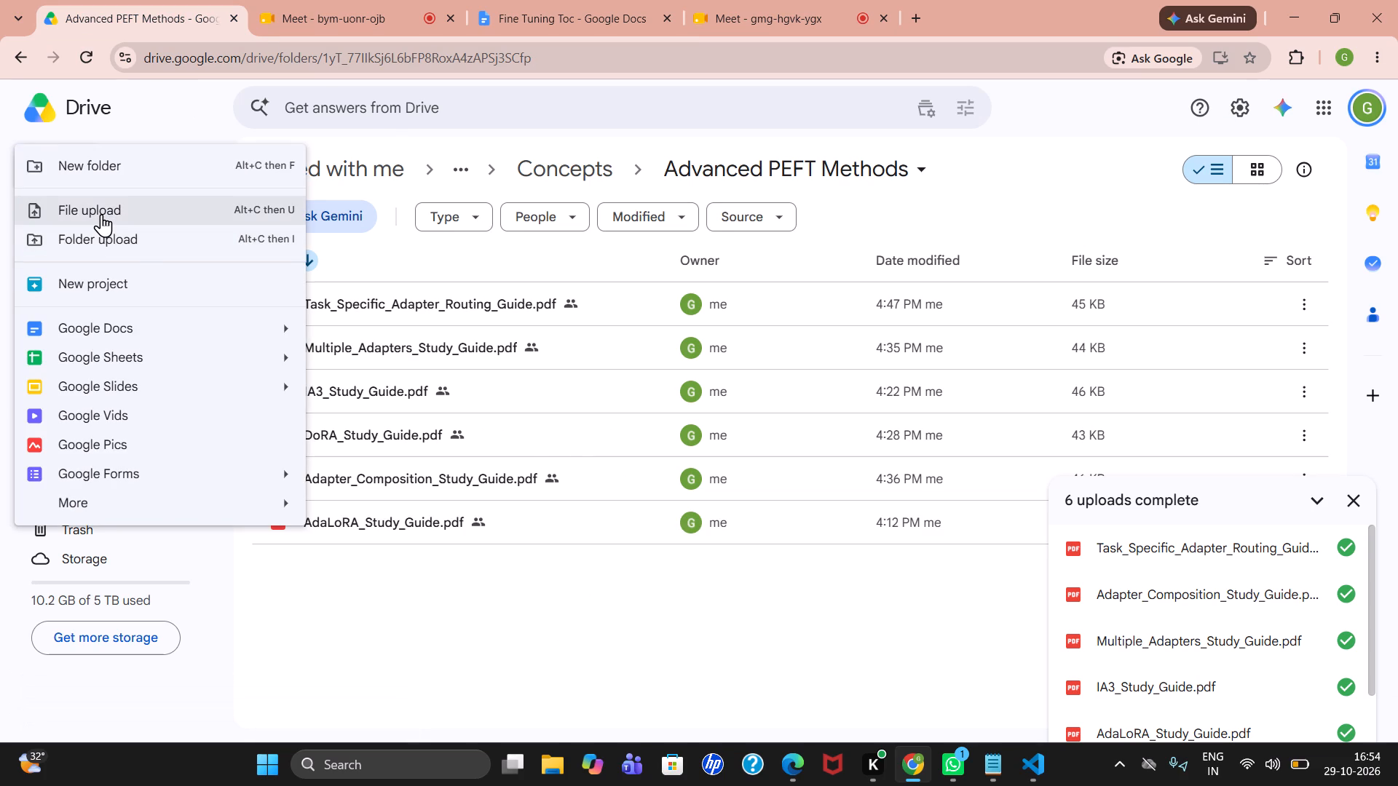
left_click(100, 208)
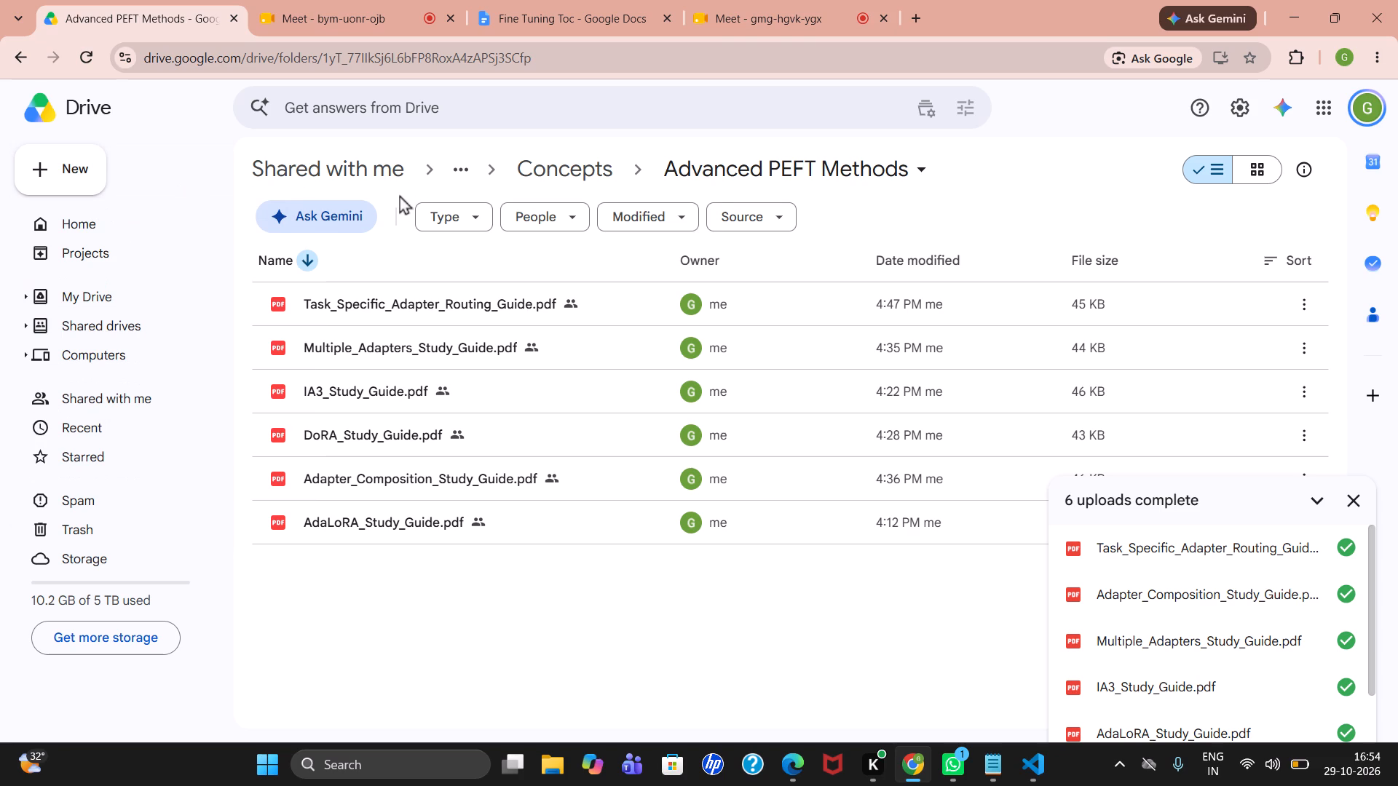
left_click(520, 47)
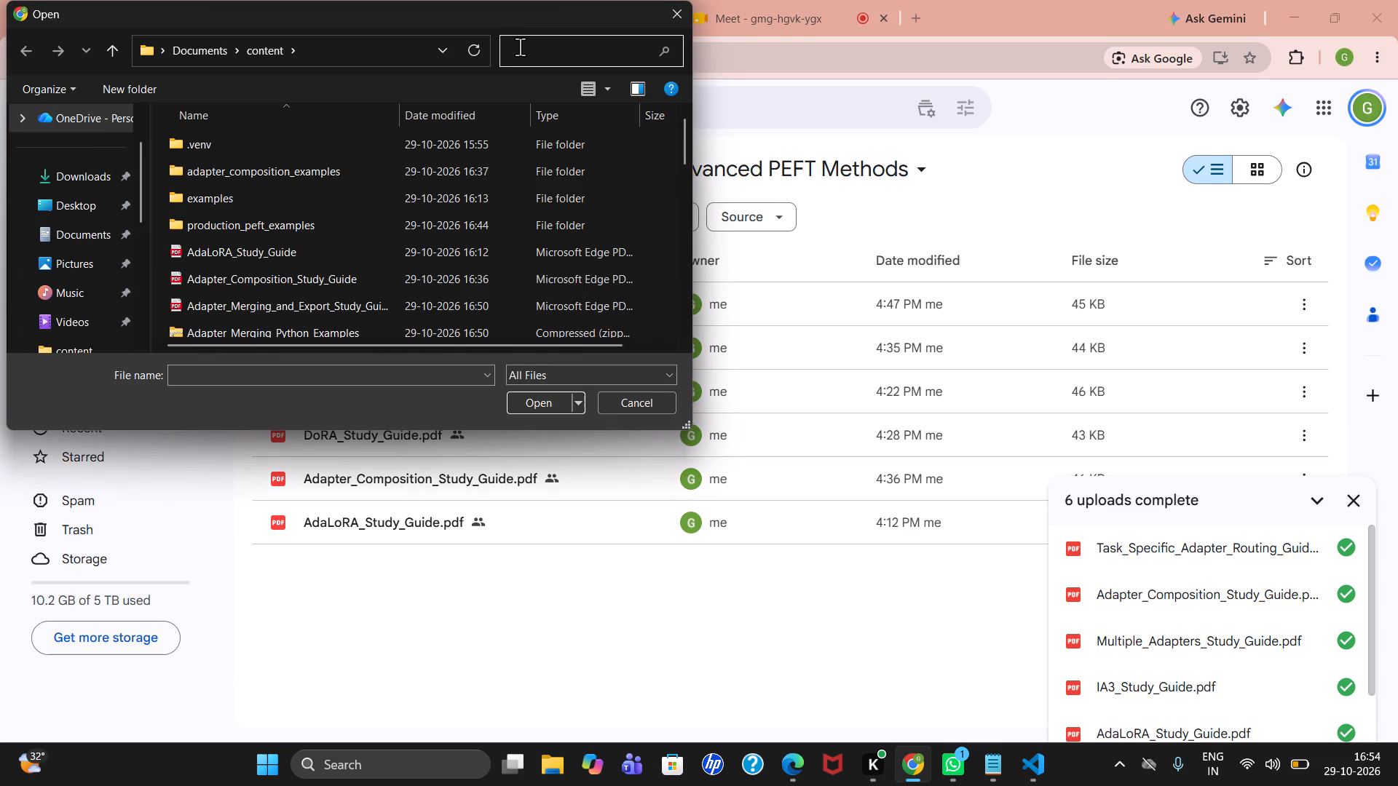
key("ctrl+v")
left_click(250, 143)
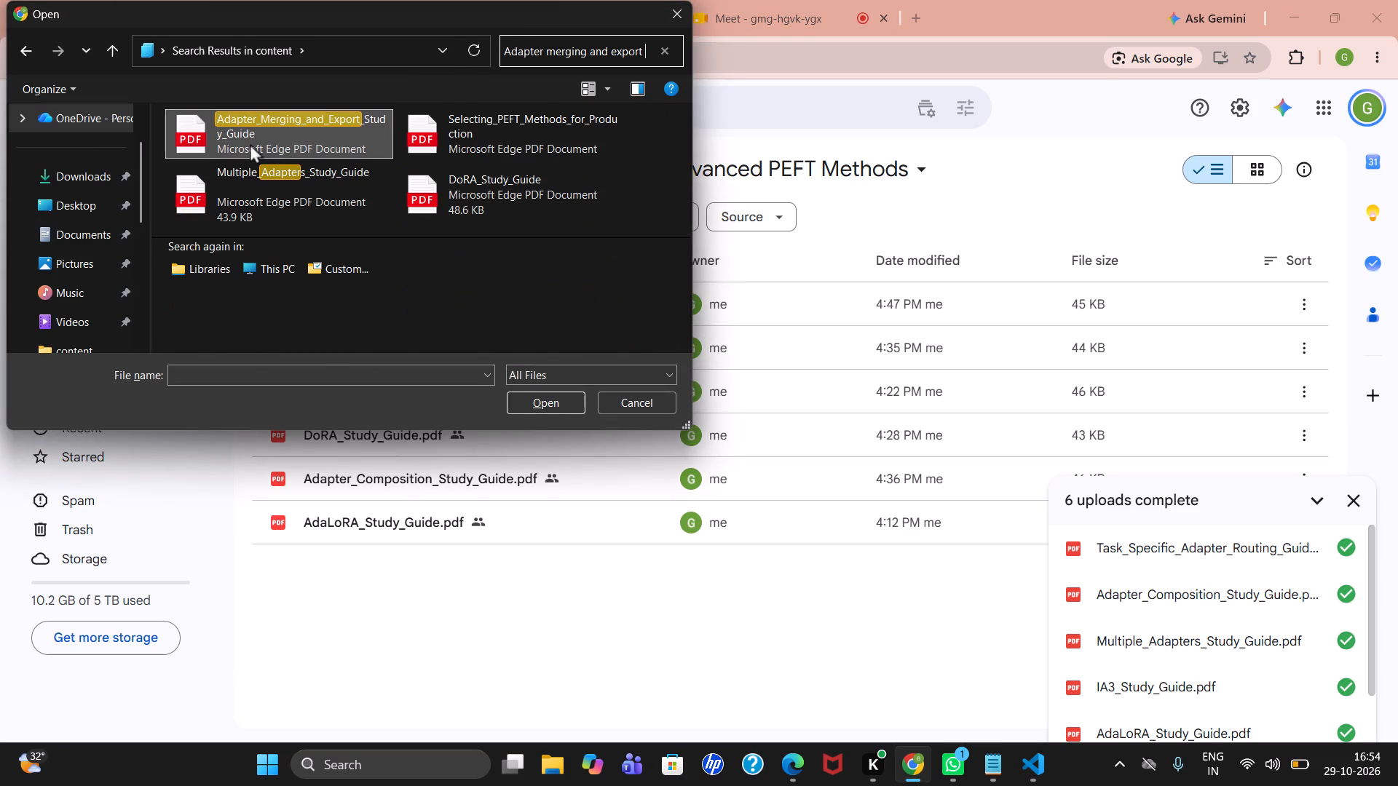
left_click(545, 398)
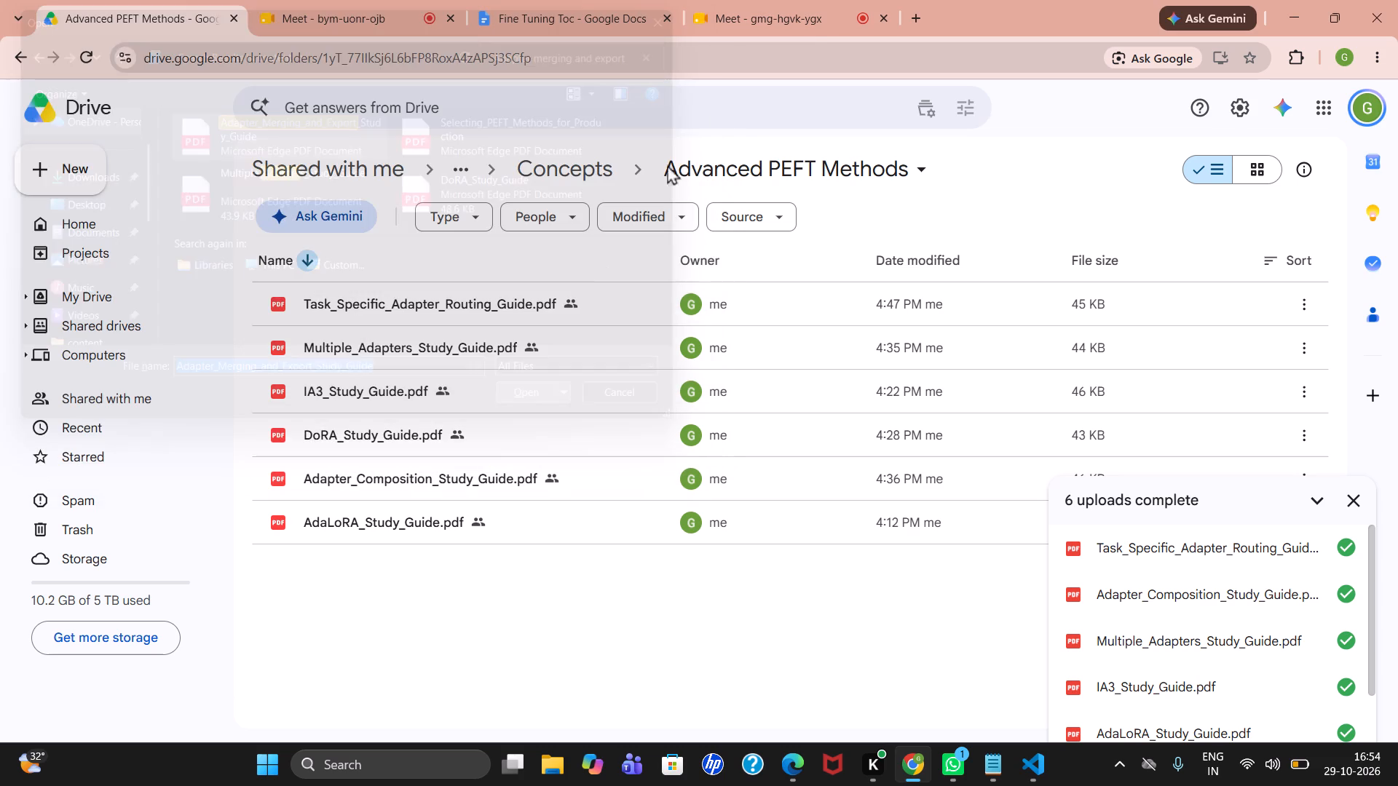
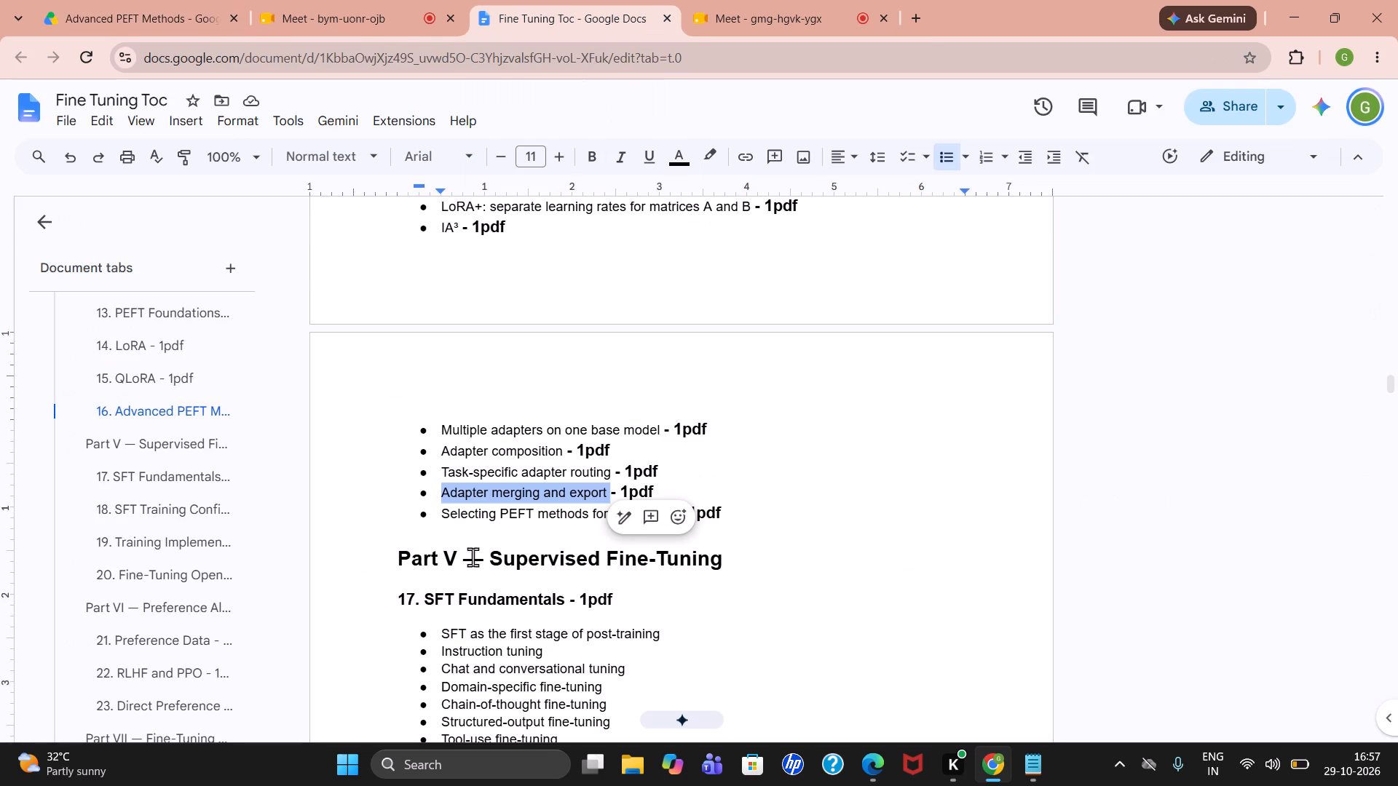
Find Selecting_PEFT_Methods_for_Production using the topic "Selecting PEFT methods for production" copied from the Toc, and upload it to the Advanced PEFT Methods Drive folder.
left_click_drag(443, 517, 643, 520)
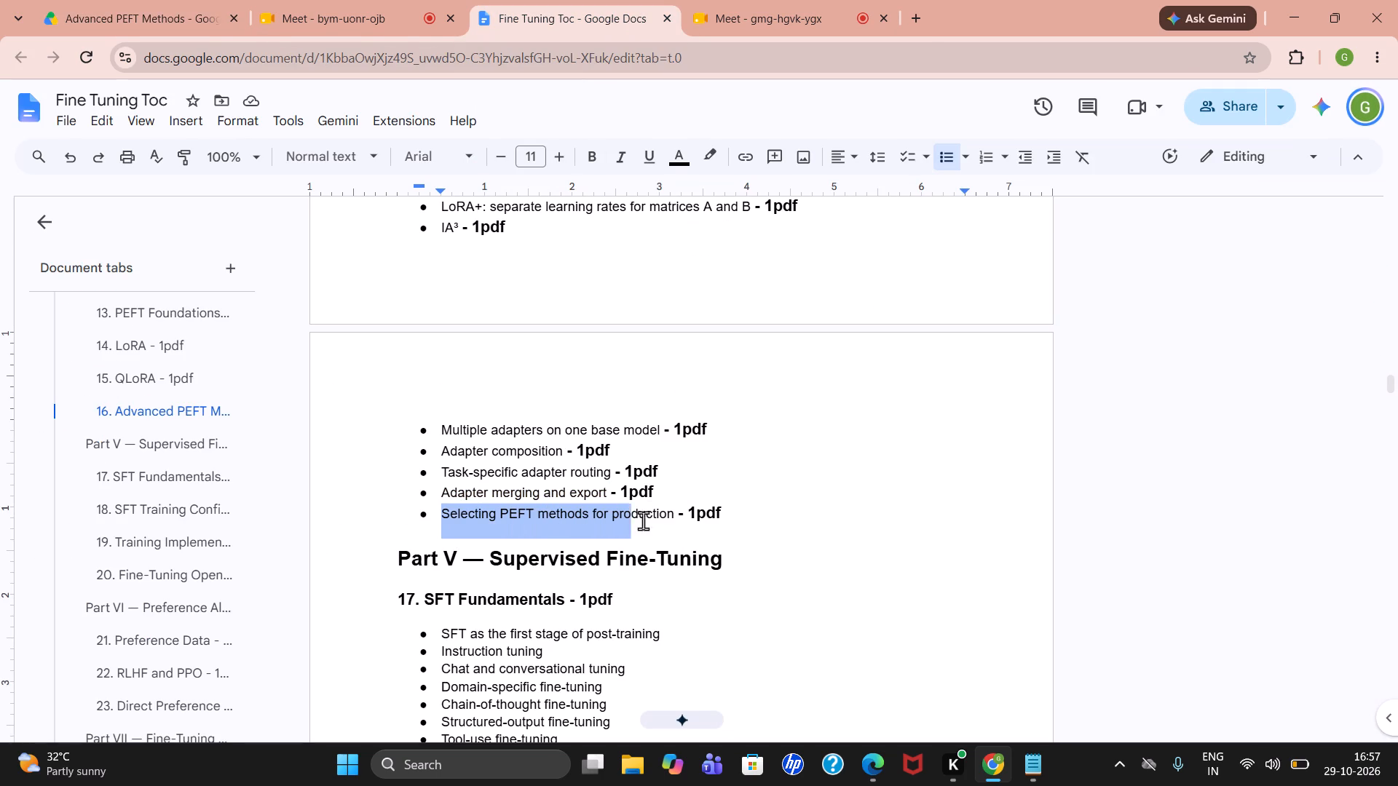
left_click_drag(643, 520, 677, 520)
key("ctrl+c")
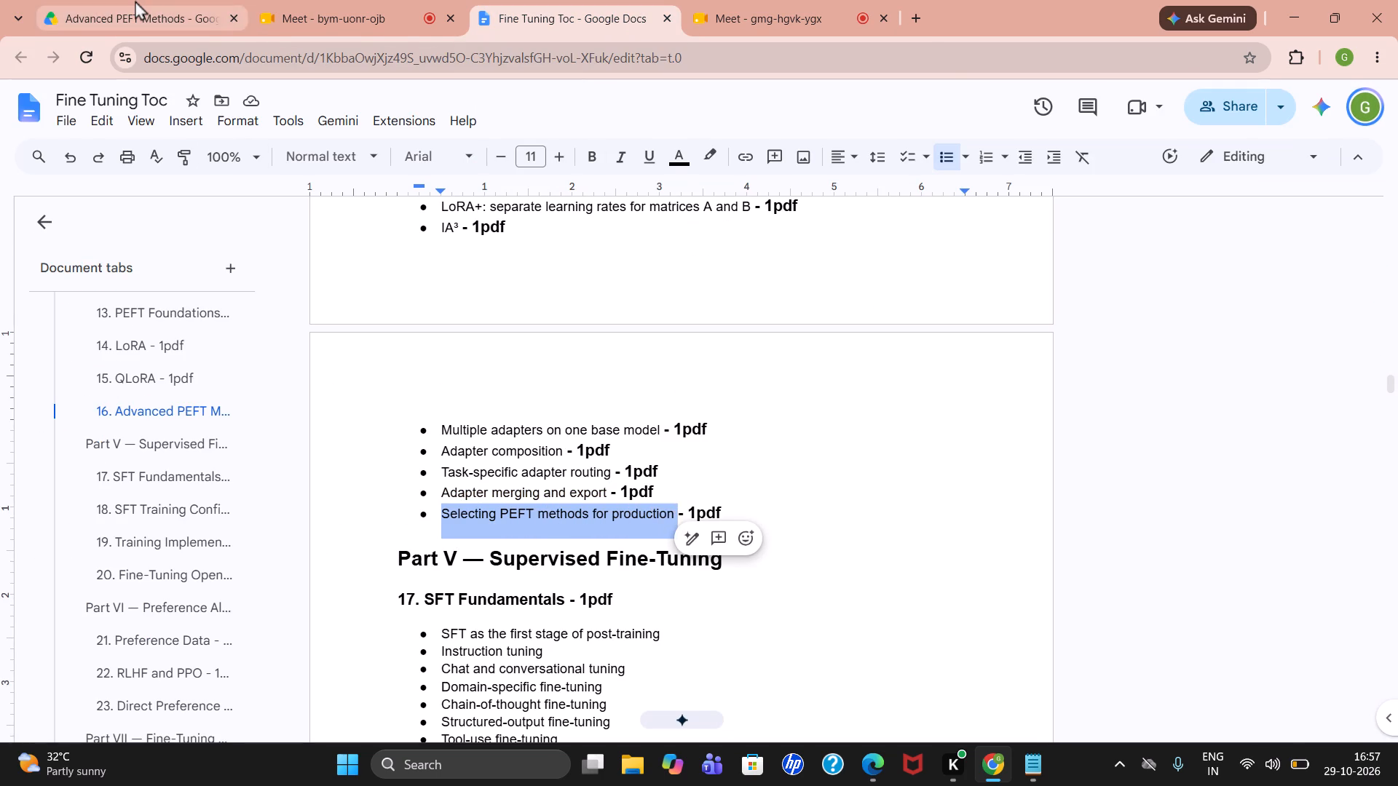
left_click(135, 0)
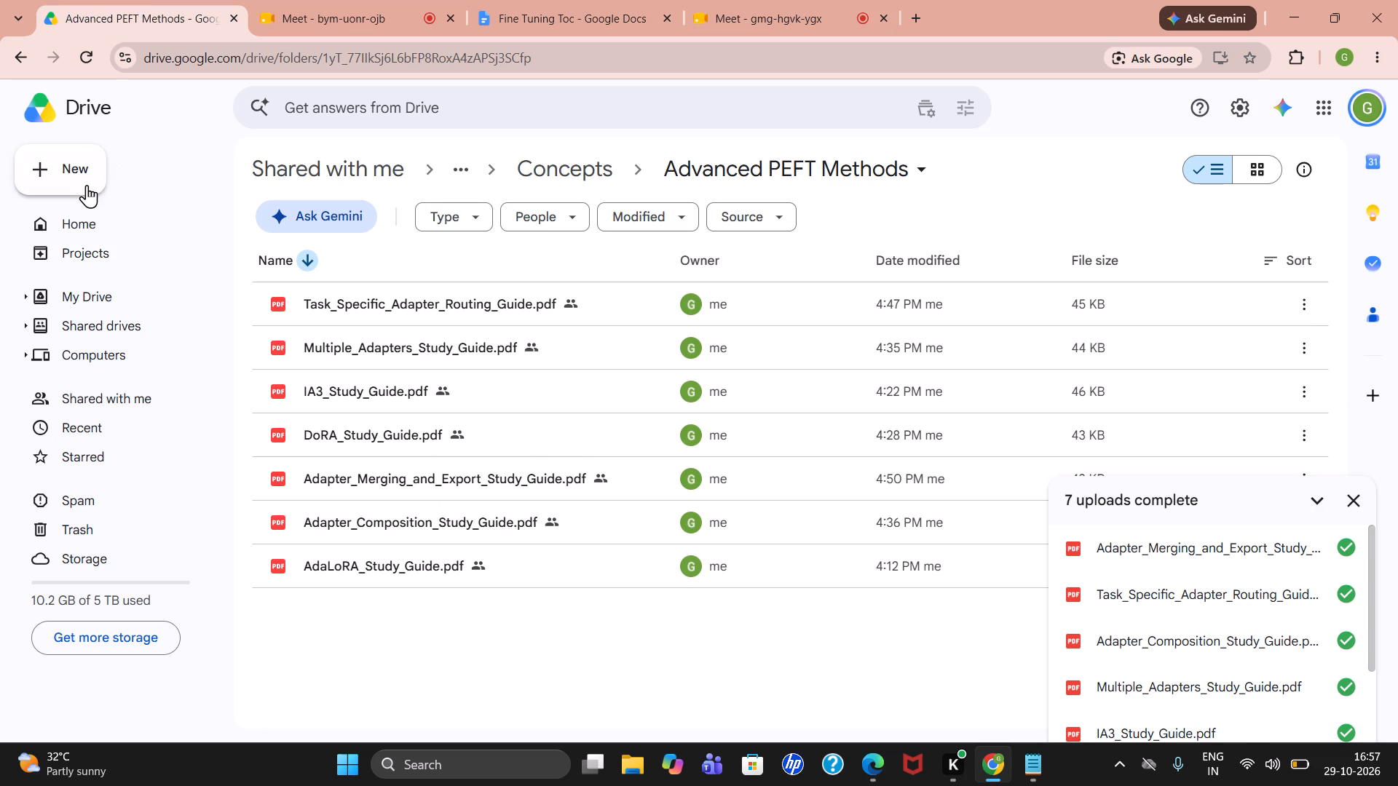
left_click(83, 185)
left_click(97, 210)
left_click(516, 52)
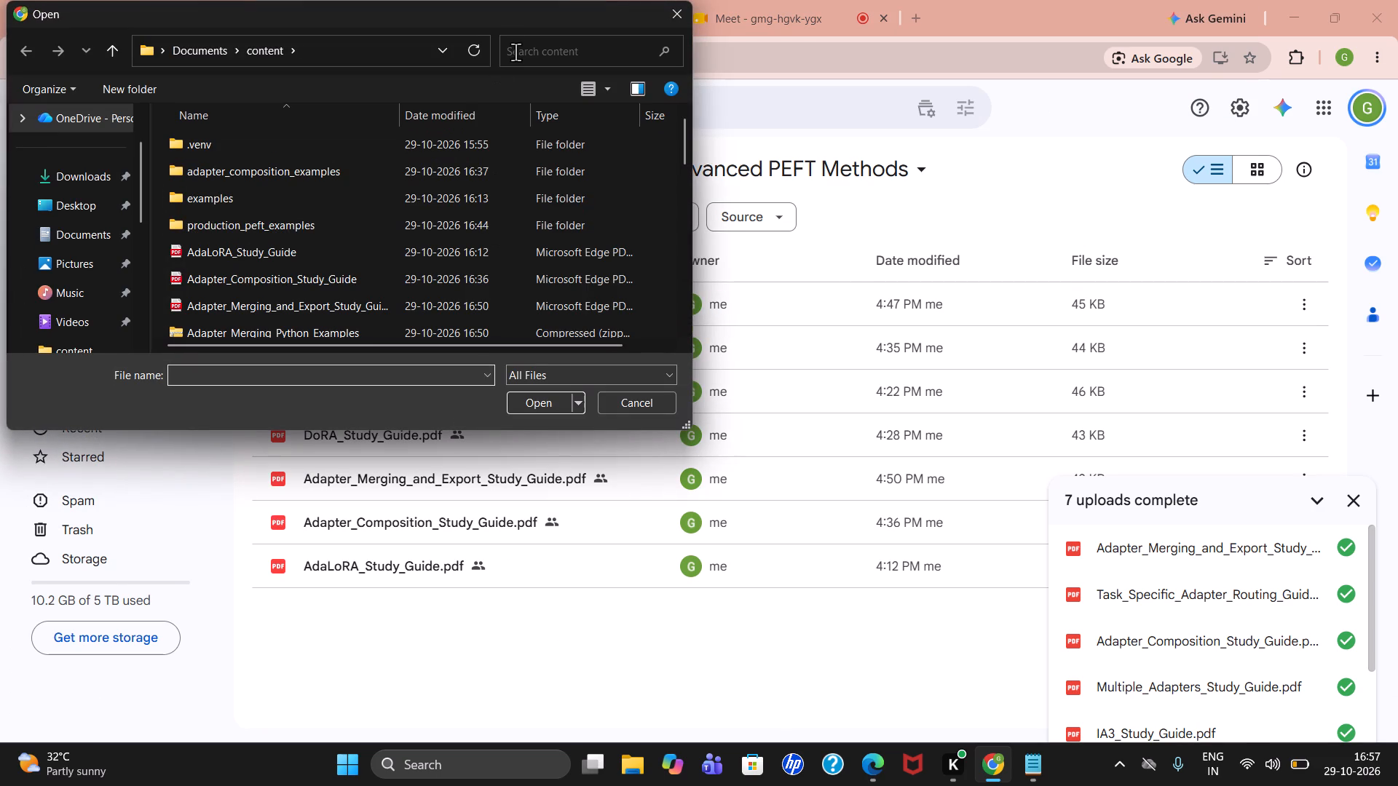
key("ctrl+v")
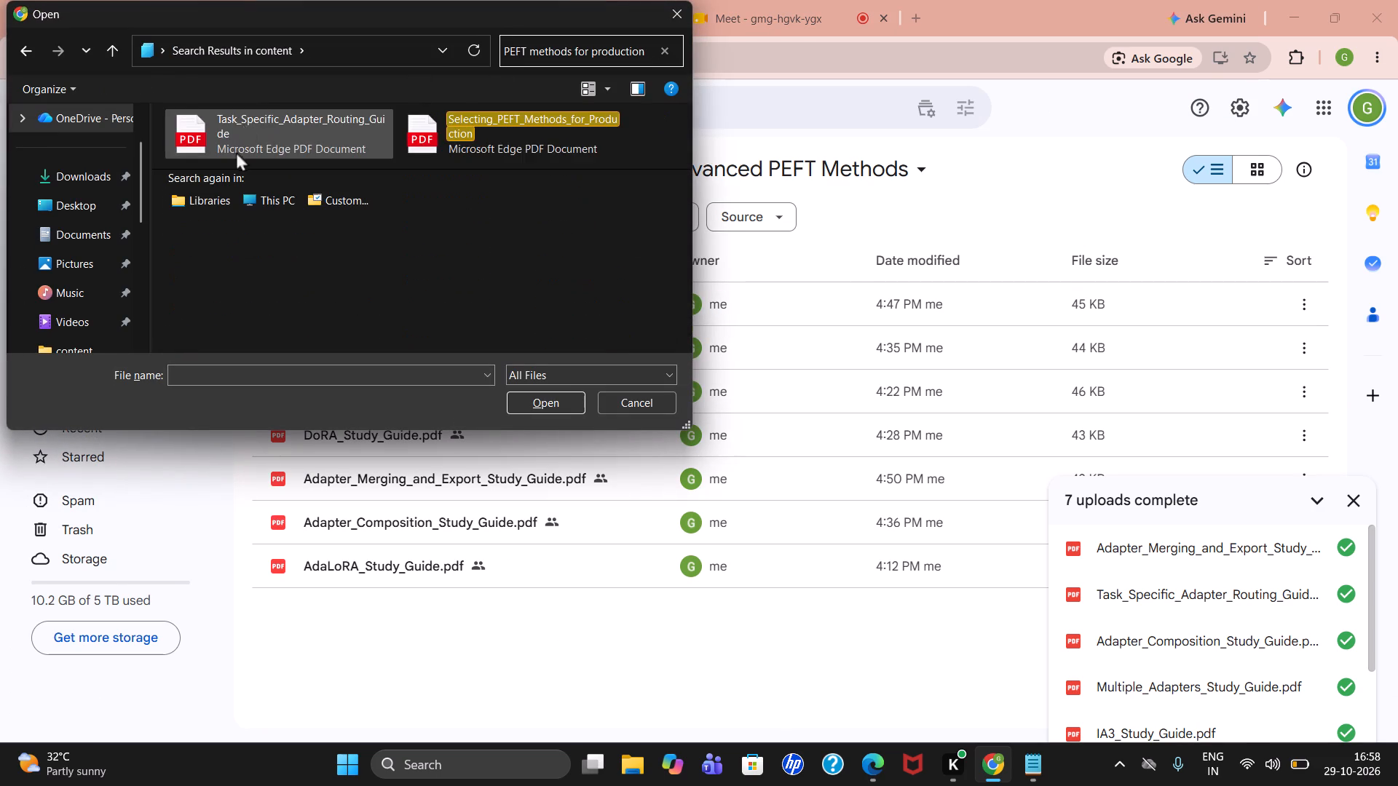
left_click(465, 153)
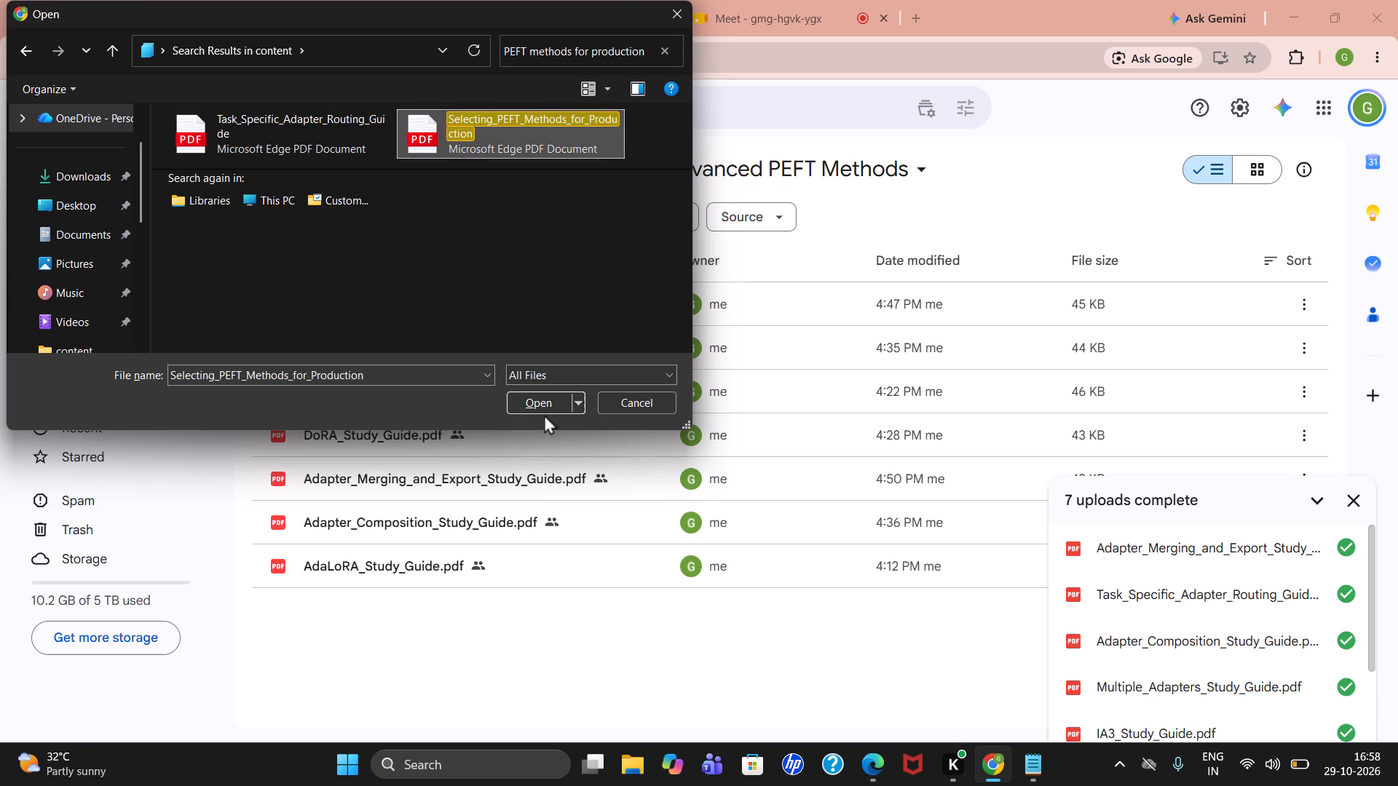
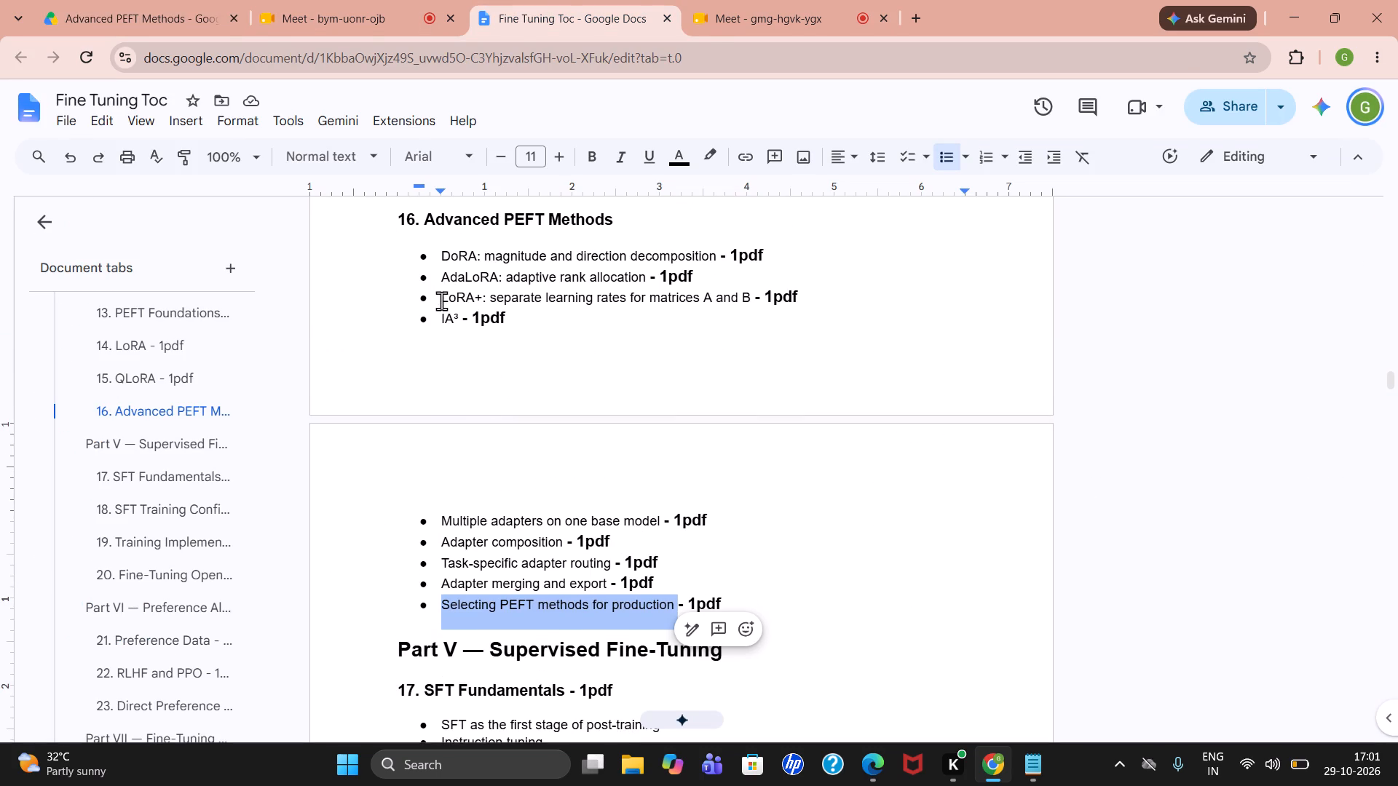
Search the content folder from Drive's file upload for the topic "LoRA+: separate learning rates for matrices A and B" copied from the Toc, without uploading anything.
left_click_drag(436, 298, 752, 297)
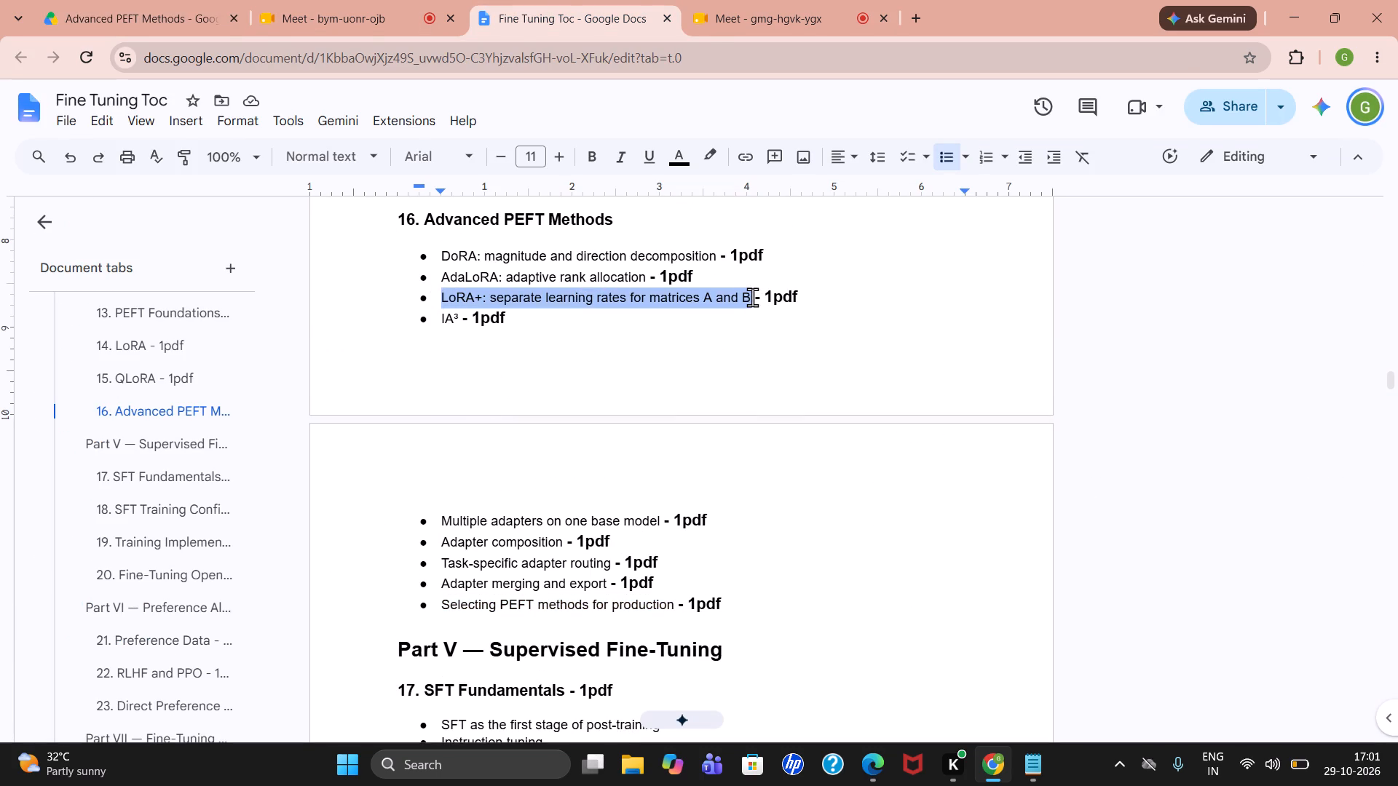
key("ctrl+c")
left_click(113, 0)
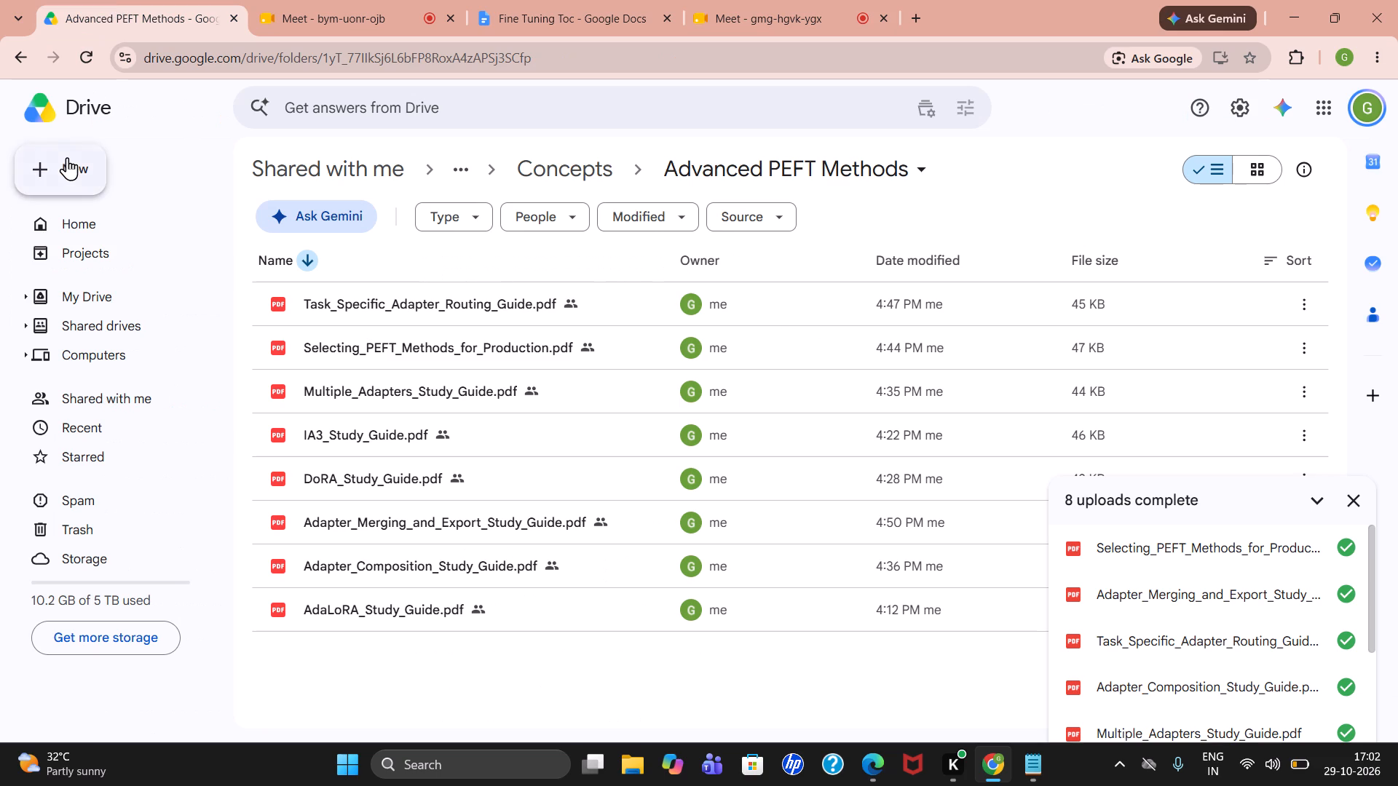
left_click(67, 157)
left_click(78, 213)
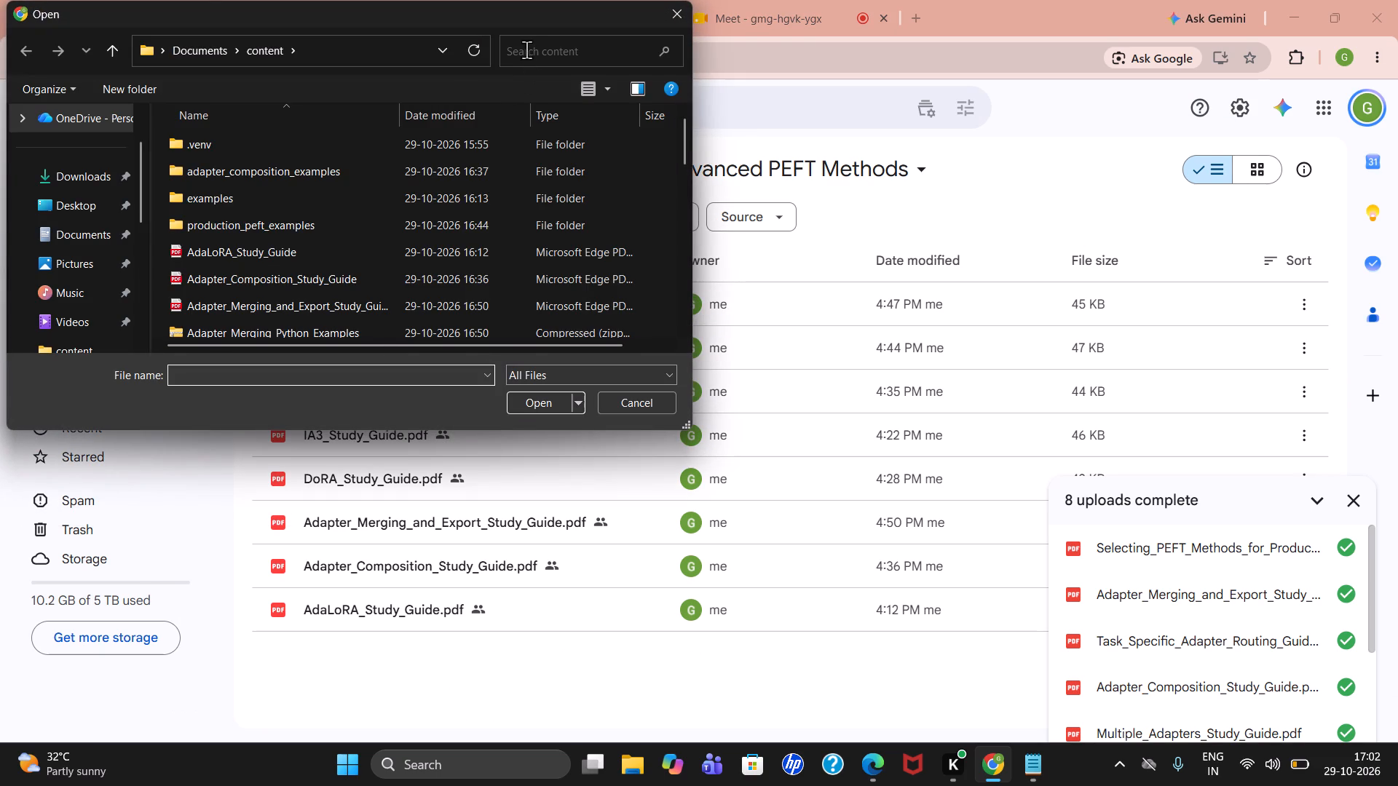
left_click(526, 49)
key("ctrl+v")
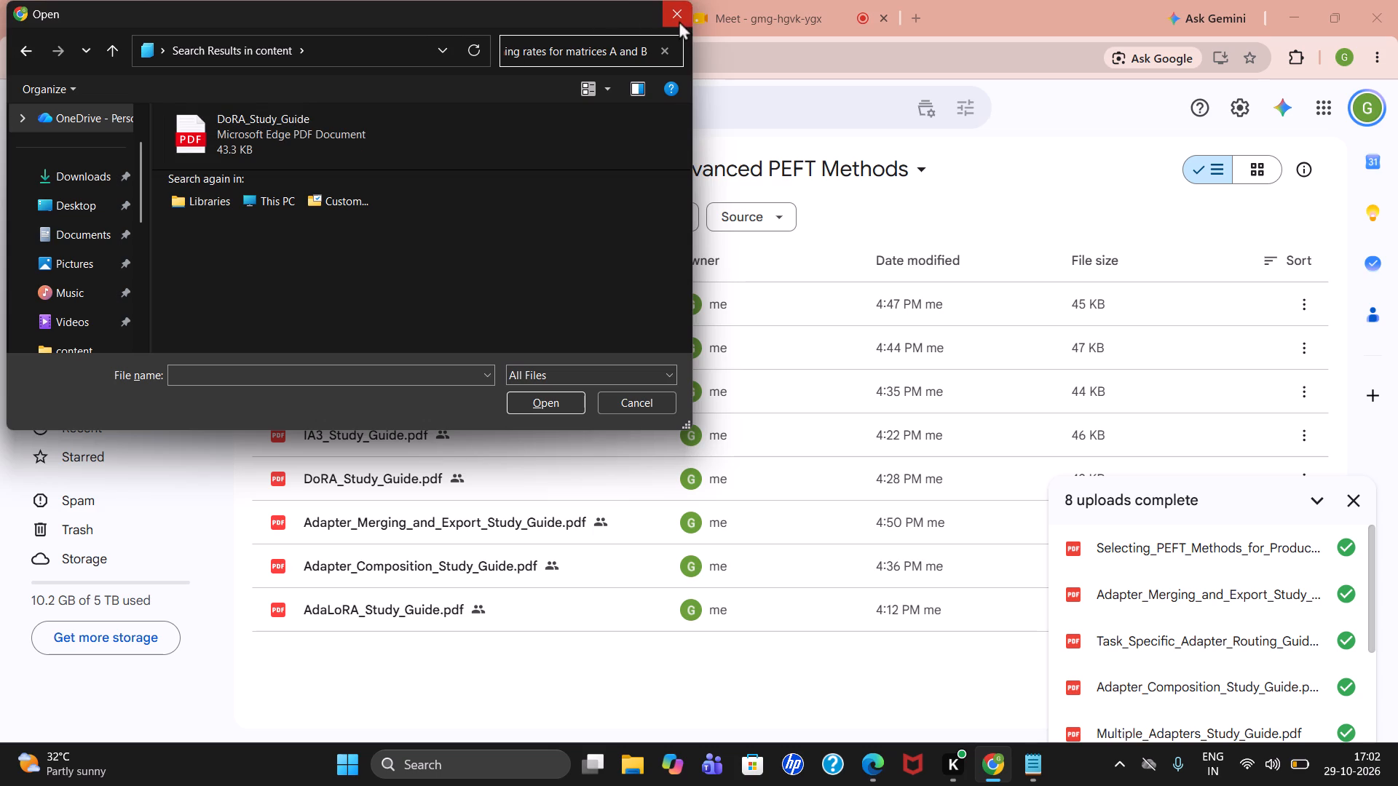
left_click(635, 410)
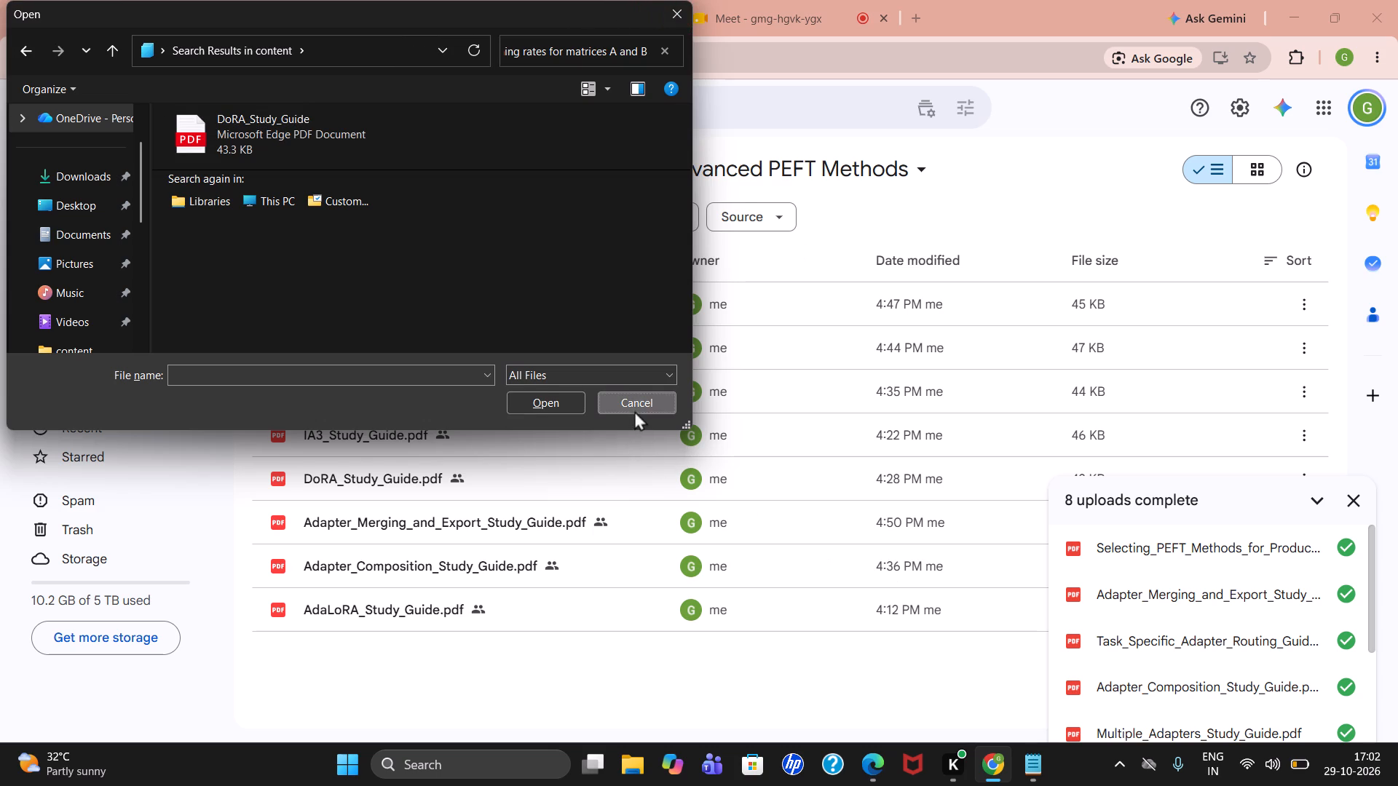
In the Notepad prompt, replace the last-line topic with "LoRA+: separate learning rates for matrices A and B" and copy the entire prompt.
left_click(1041, 779)
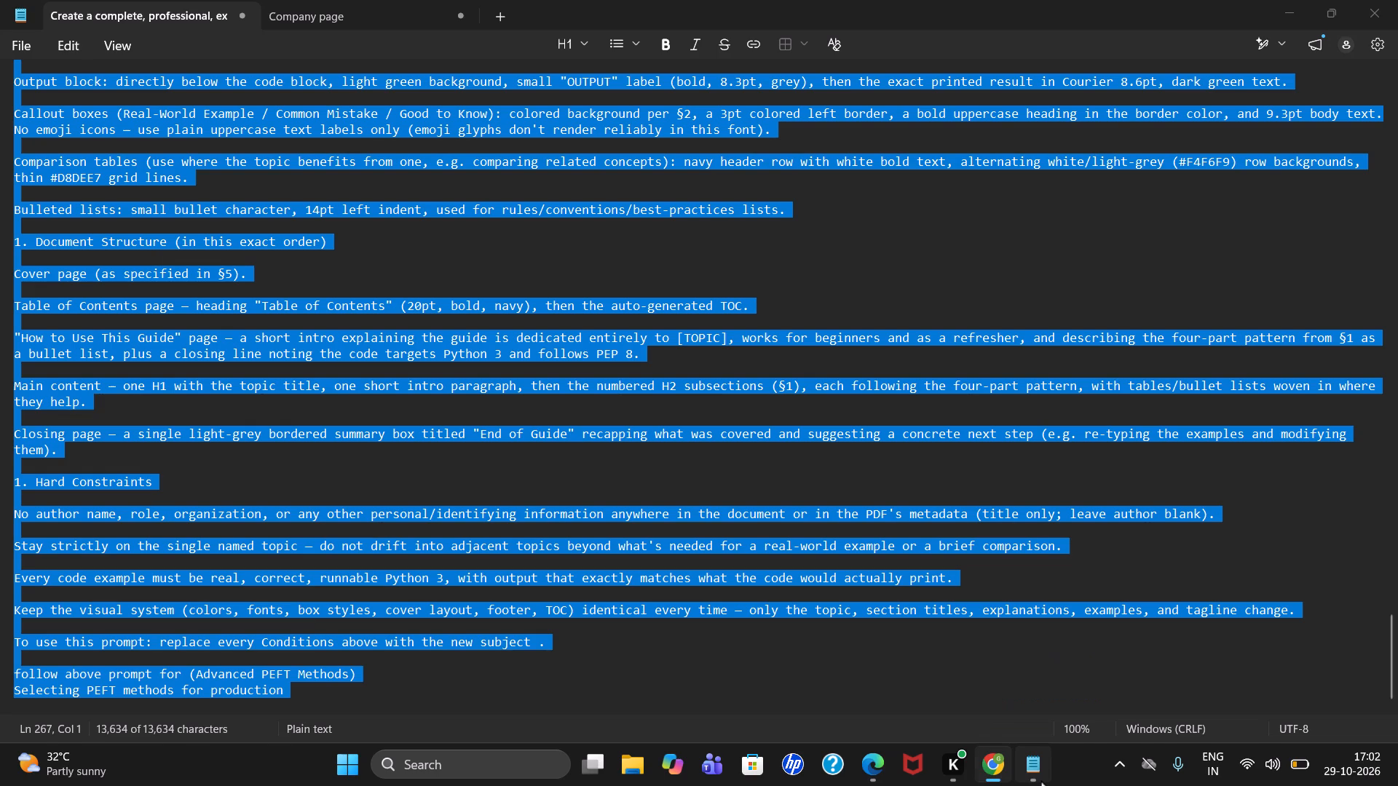
left_click(304, 693)
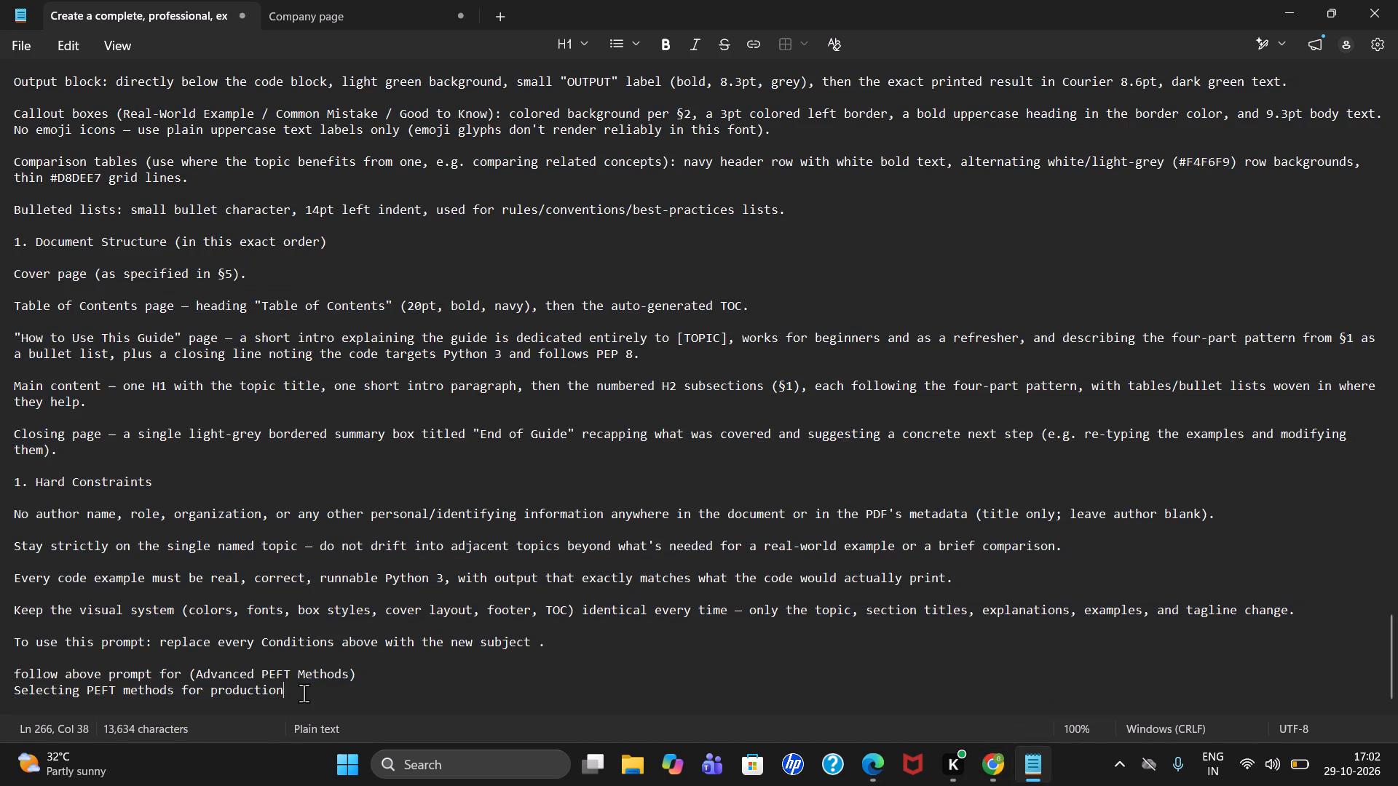
left_click_drag(286, 688, 4, 686)
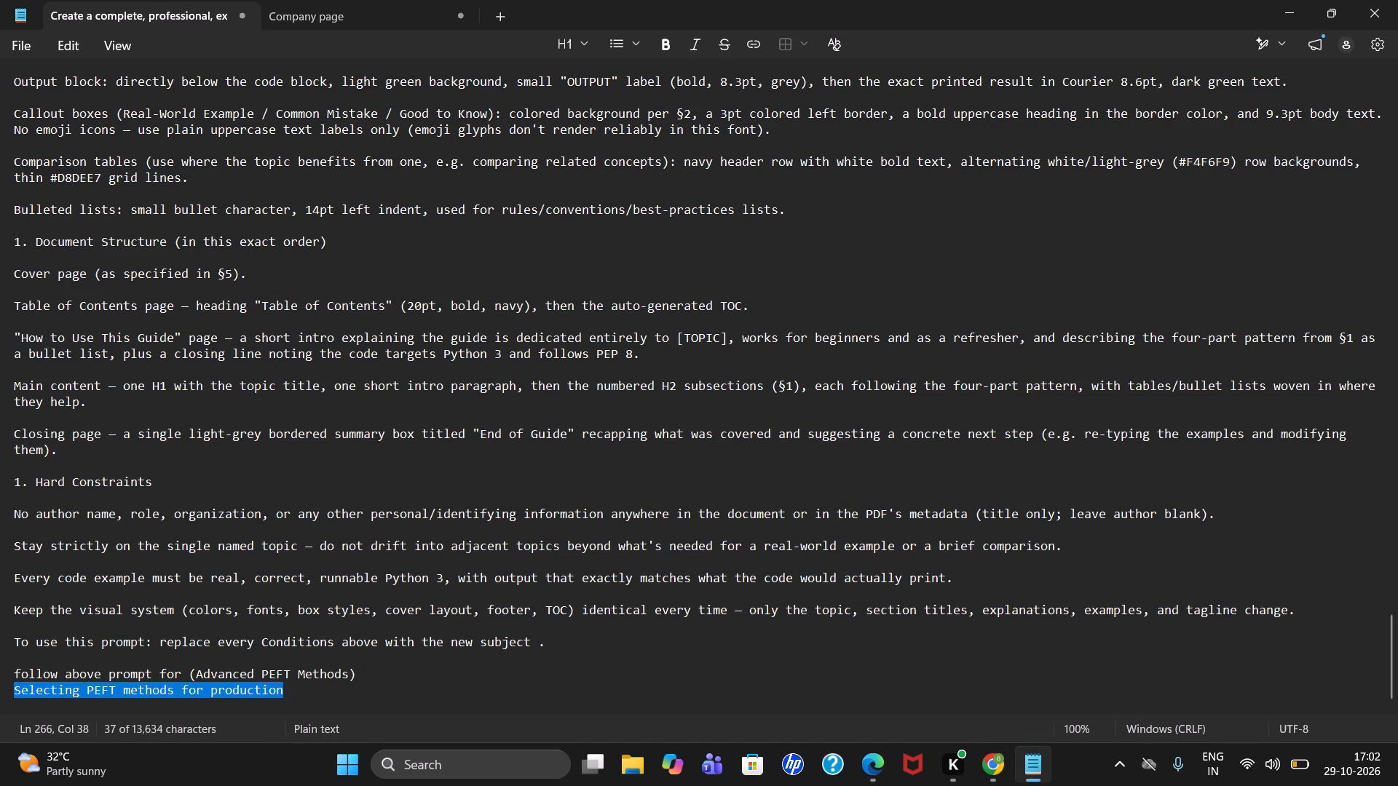
key("ctrl+v")
key("ctrl+a")
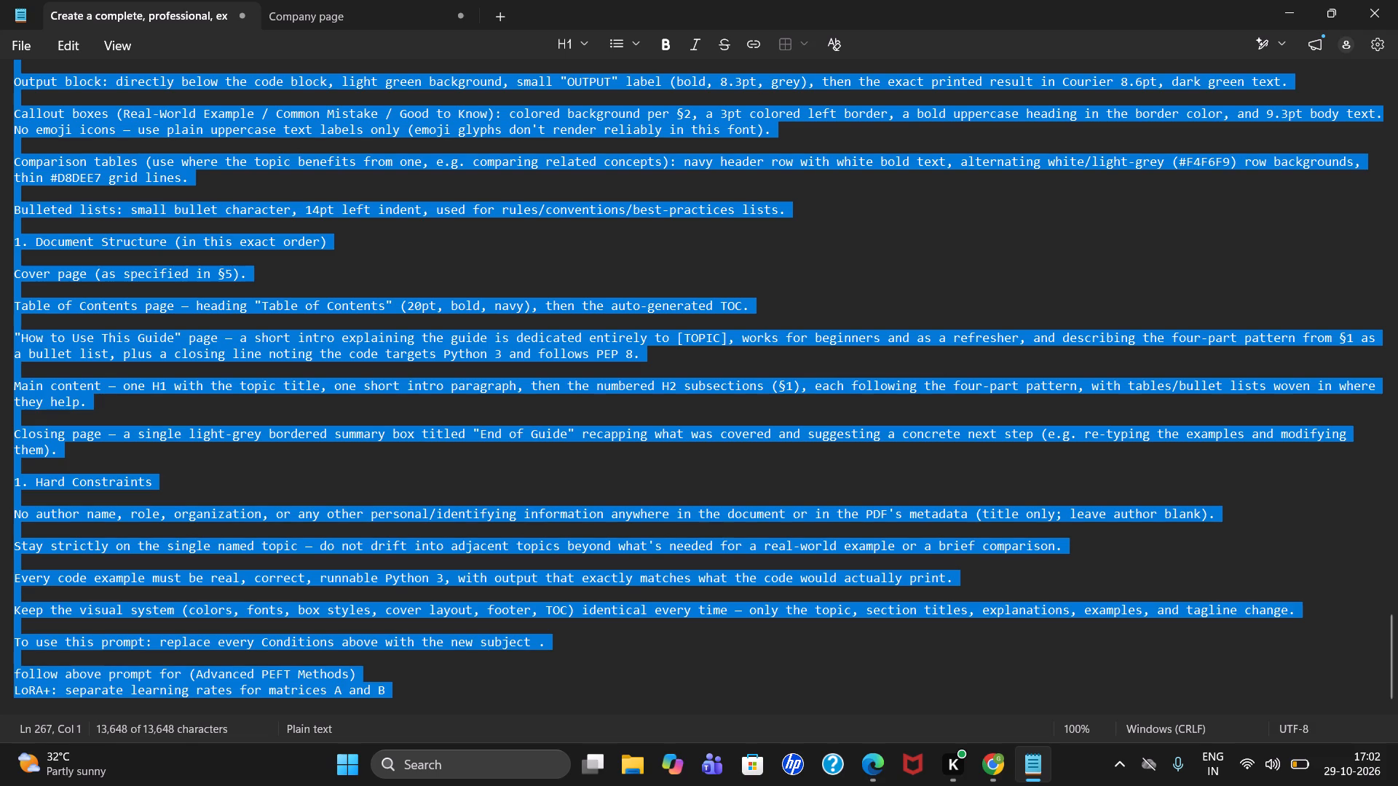
key("ctrl+c")
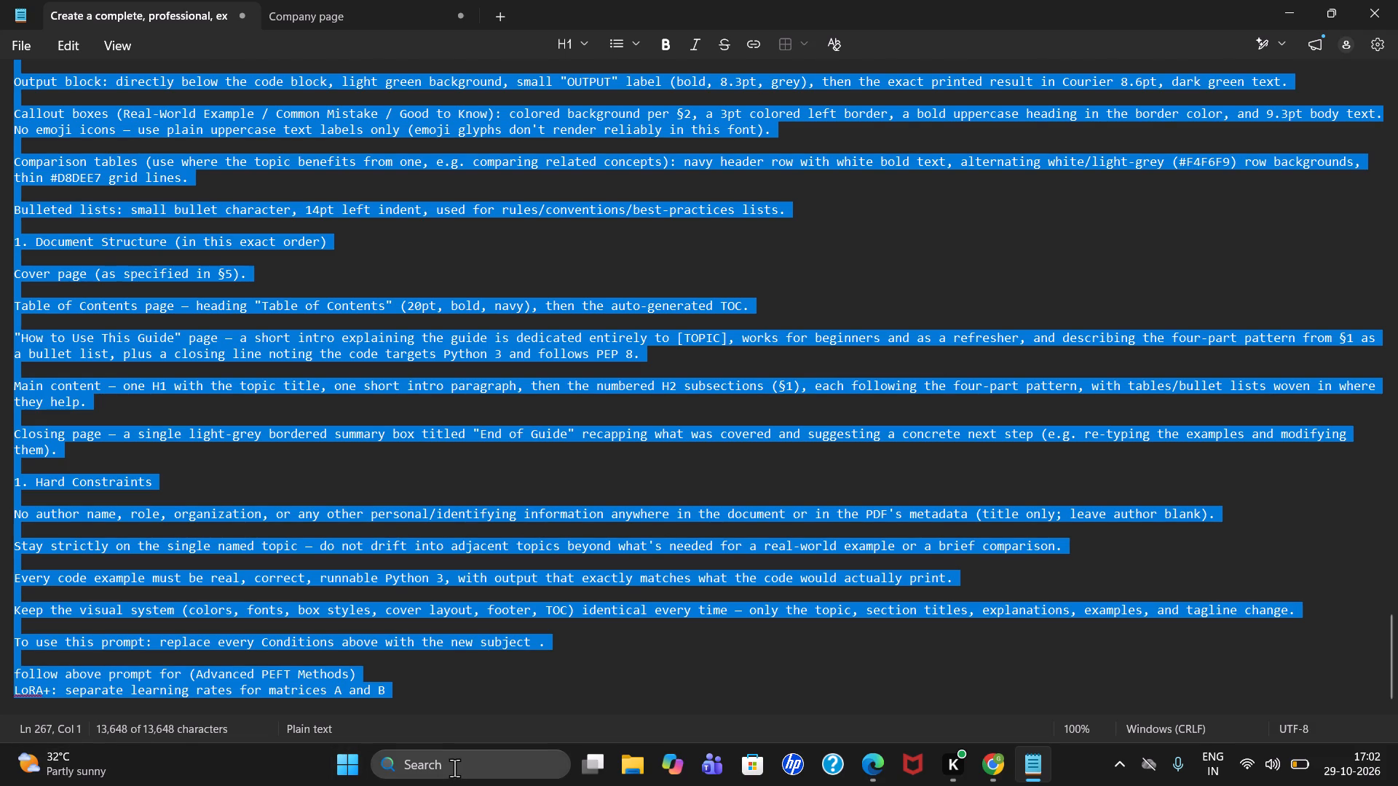
Launch Visual Studio Code from the recent Windows searches and bring up its chat view.
left_click(454, 768)
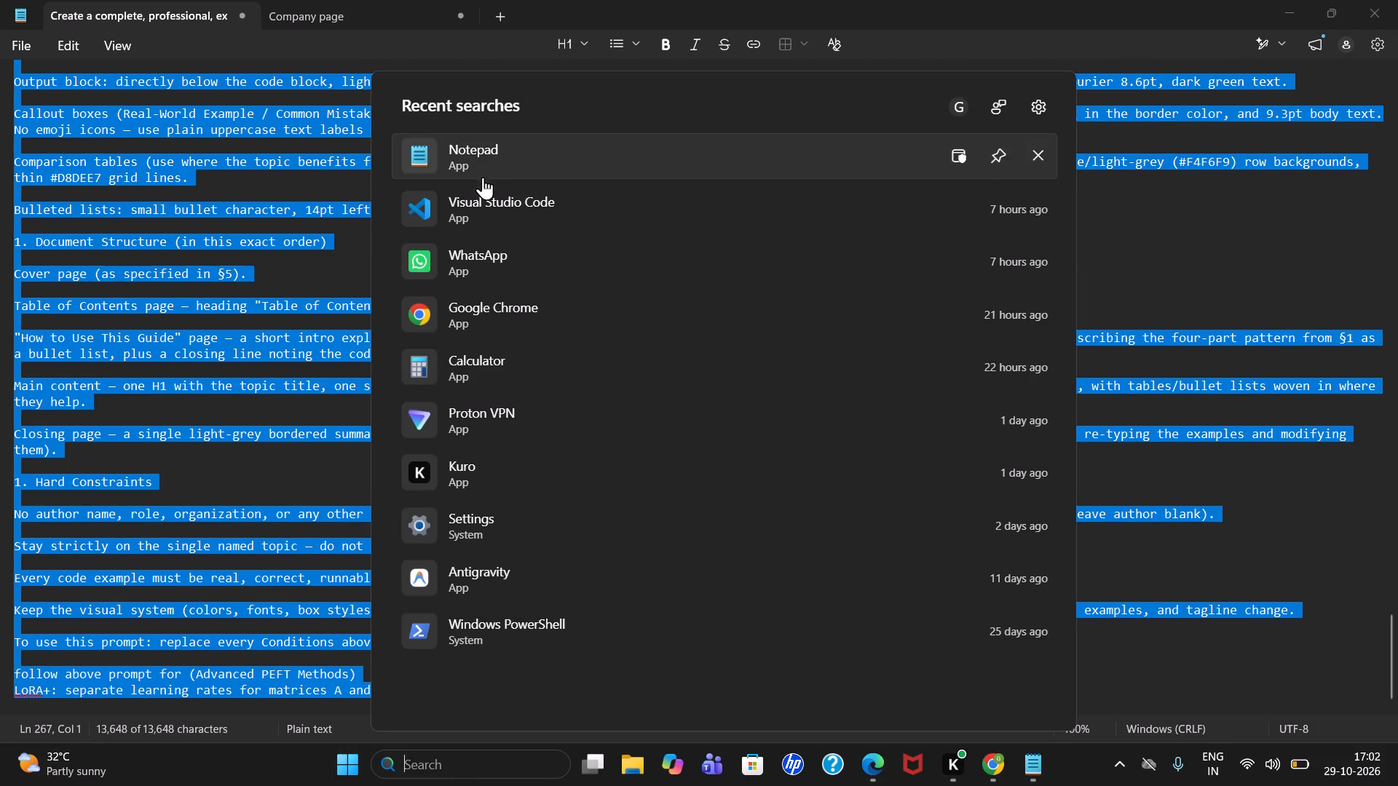
left_click(497, 202)
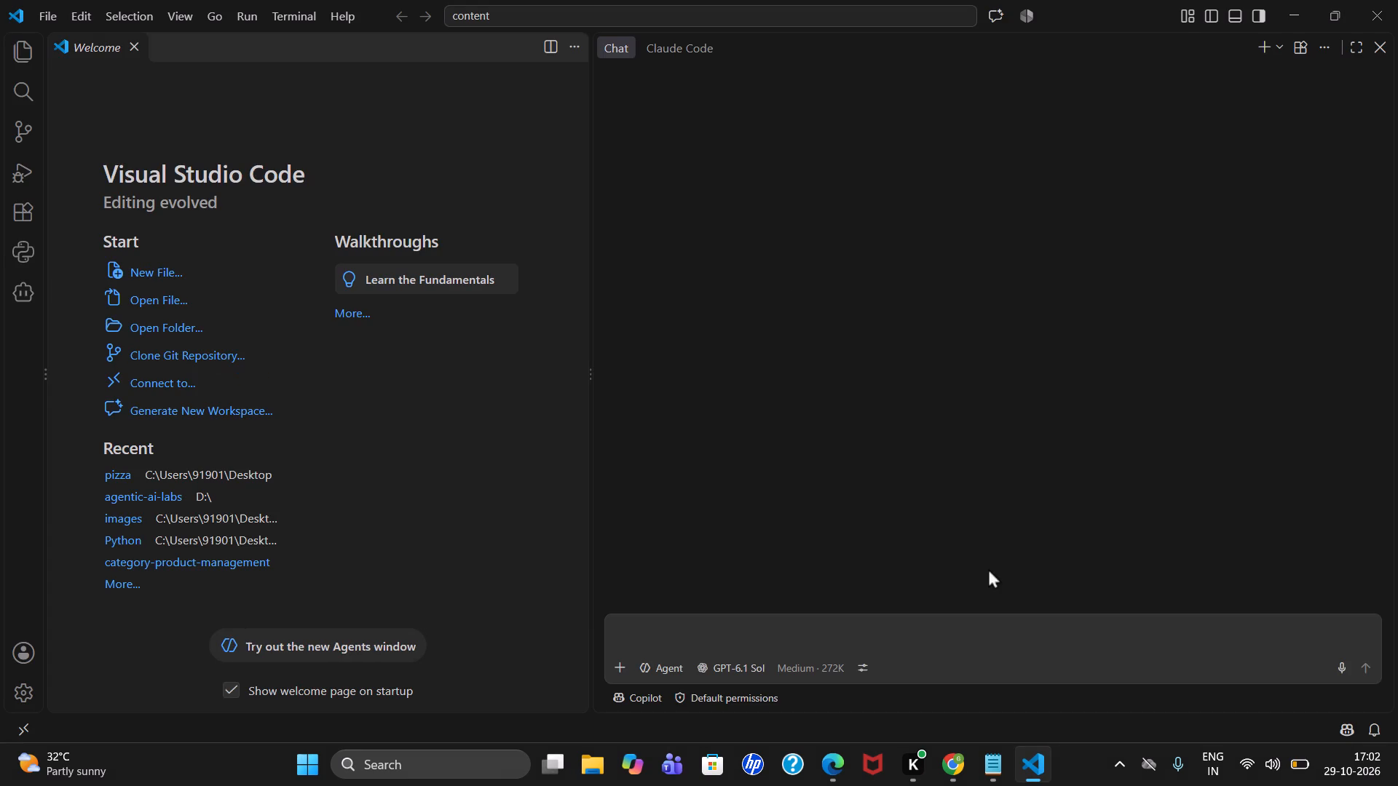
left_click(989, 568)
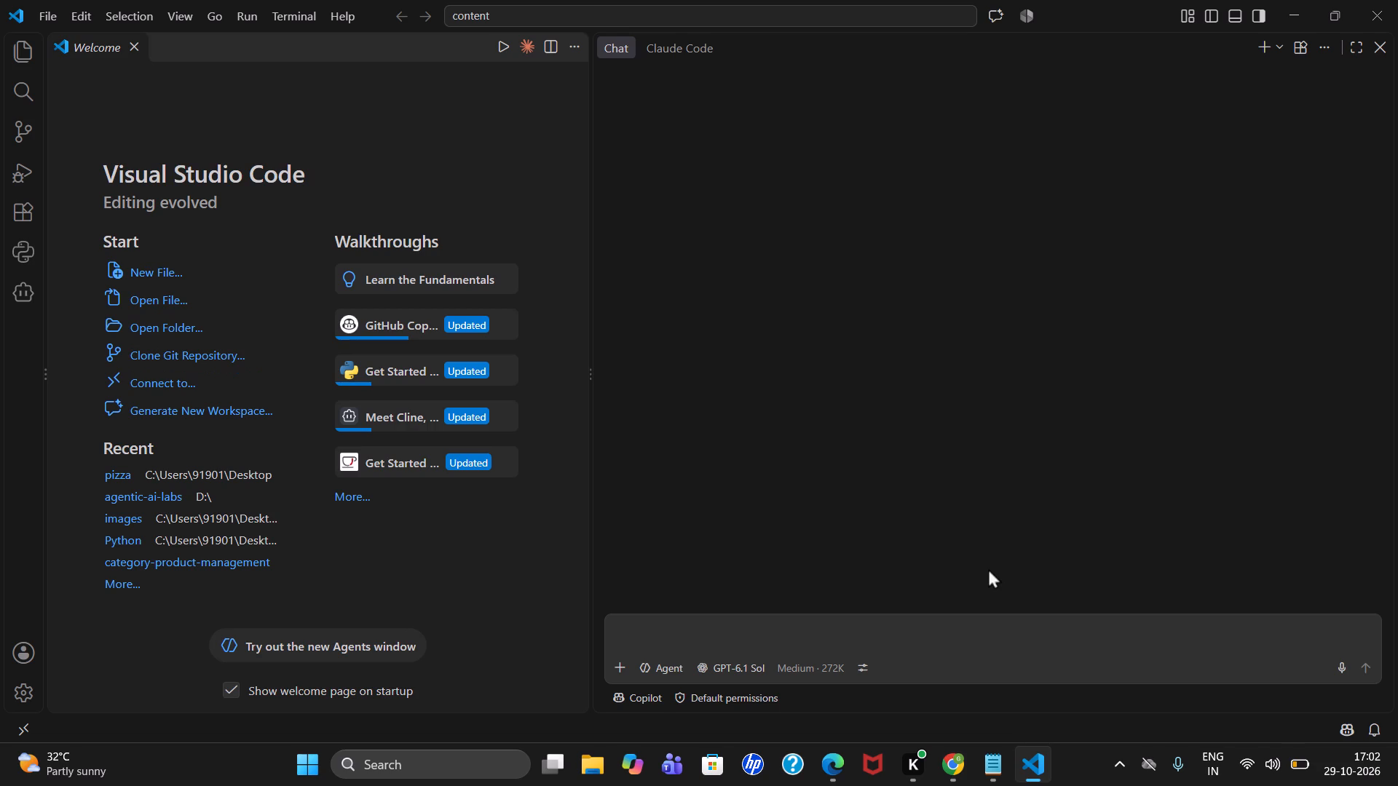
Switch back to Google Chrome with the Advanced PEFT Methods Drive folder.
left_click(963, 785)
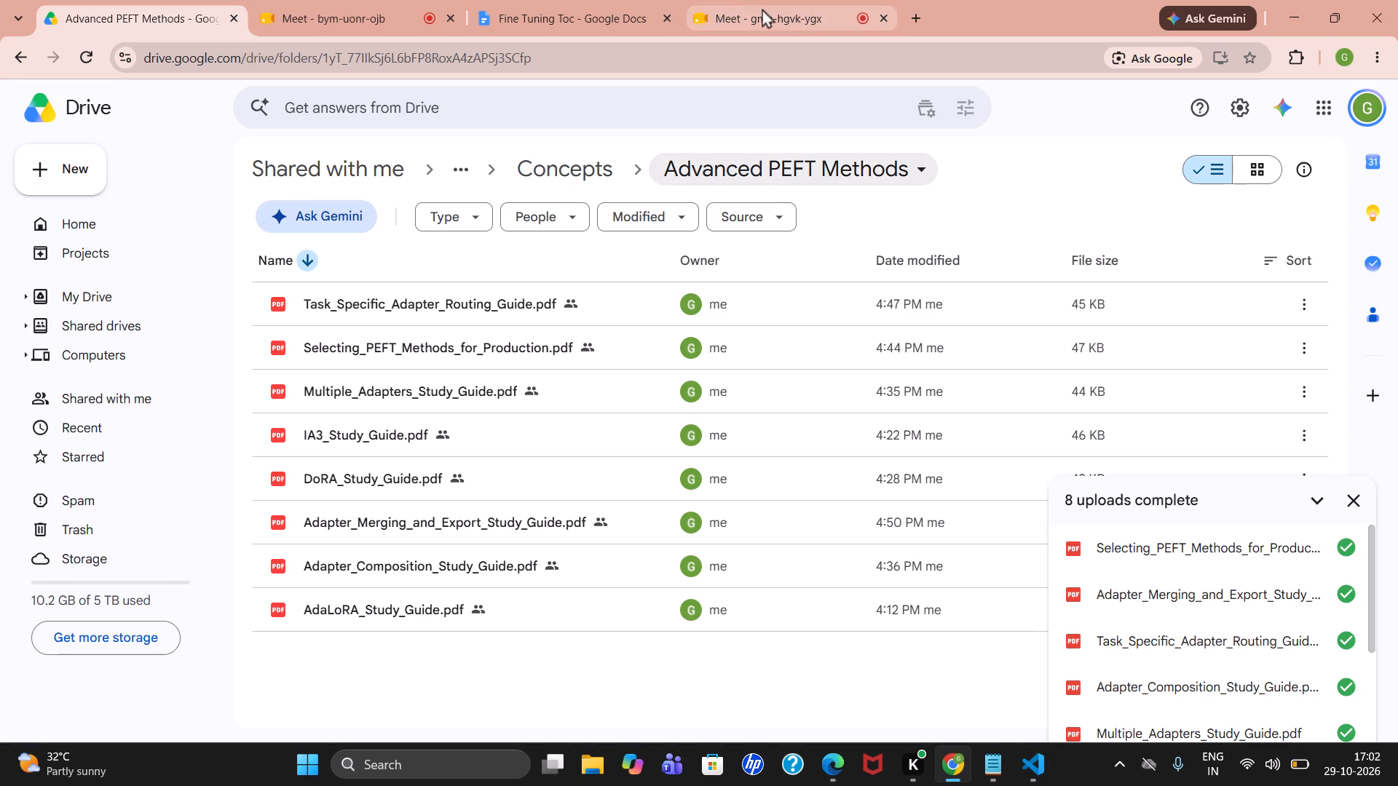
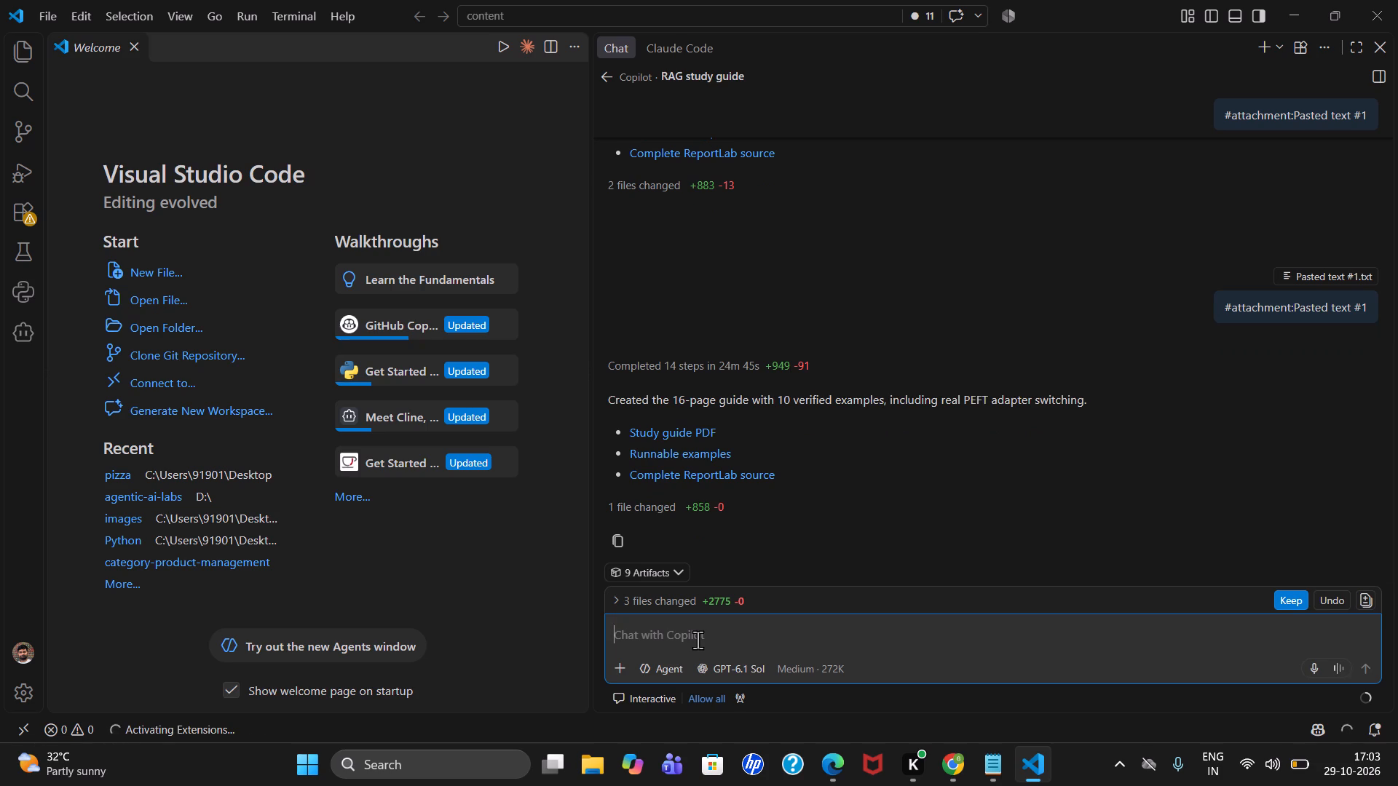
Send the copied prompt text as an attachment in the RAG study guide Copilot chat, and go back out of that chat.
key("ctrl+v")
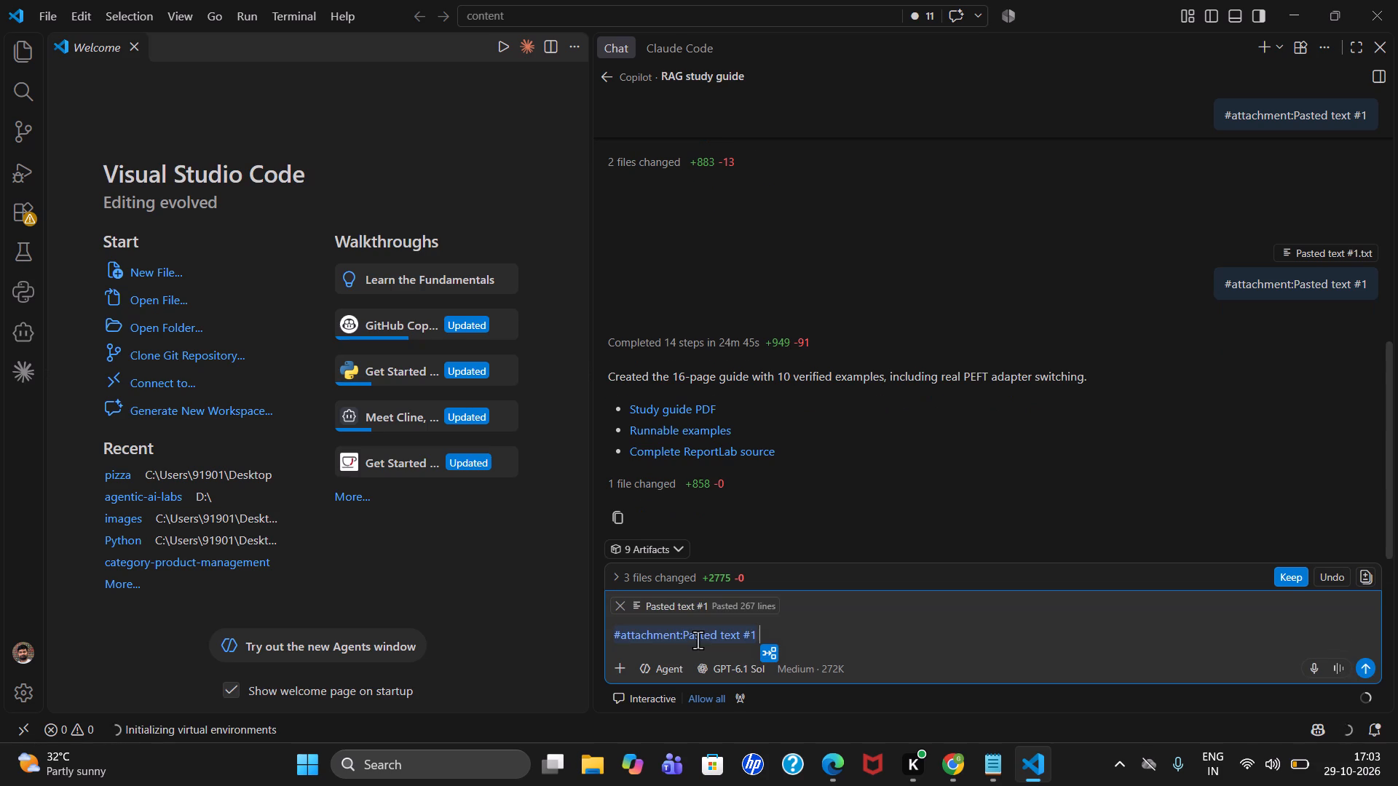
key("Return")
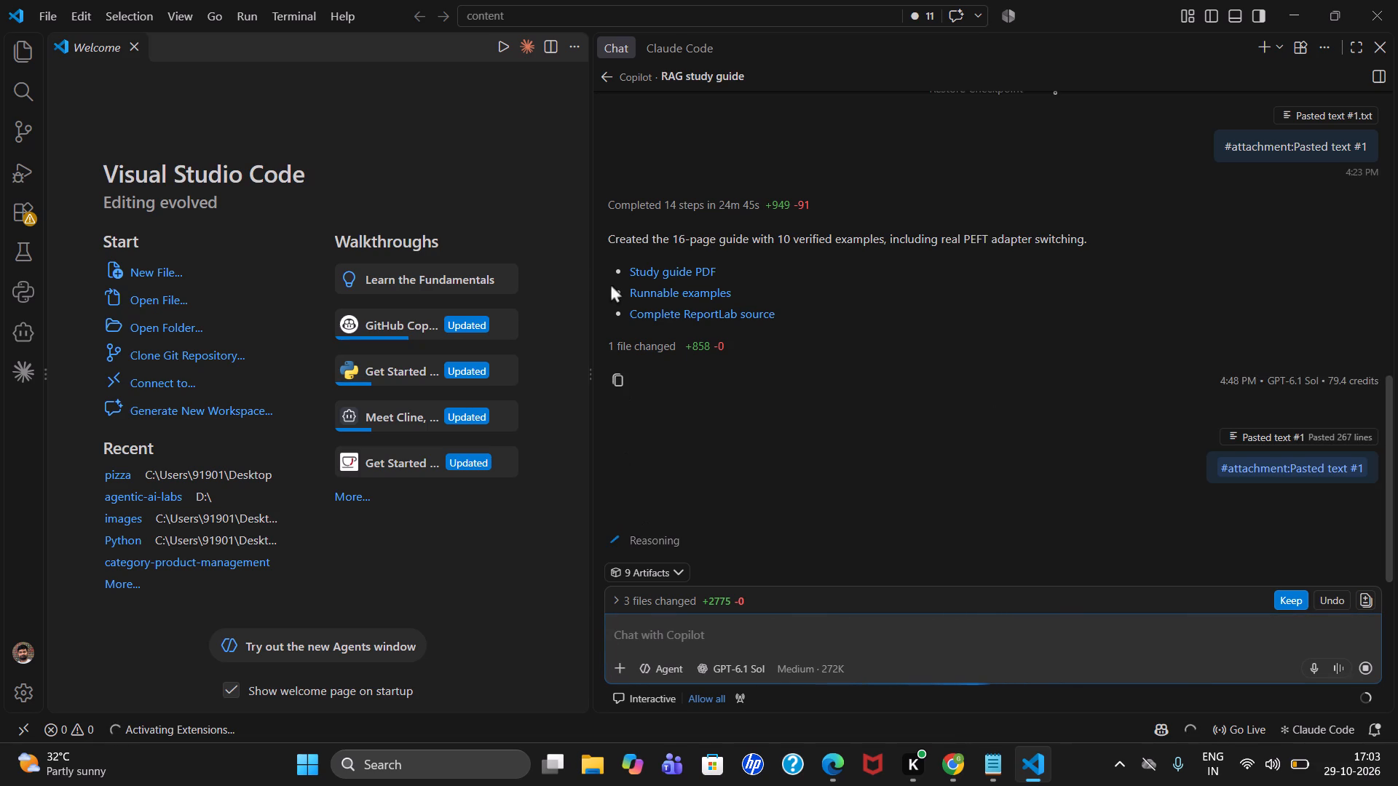
left_click(603, 75)
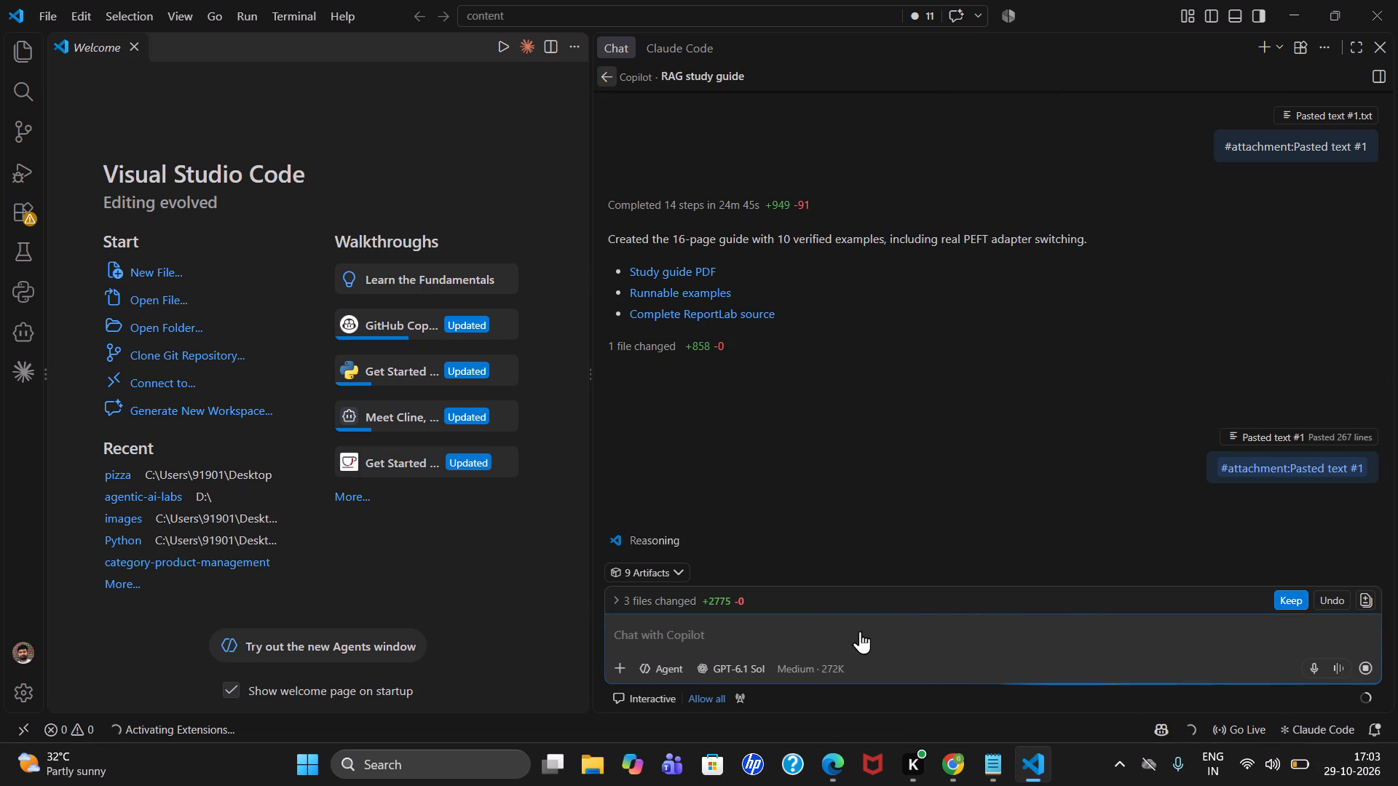
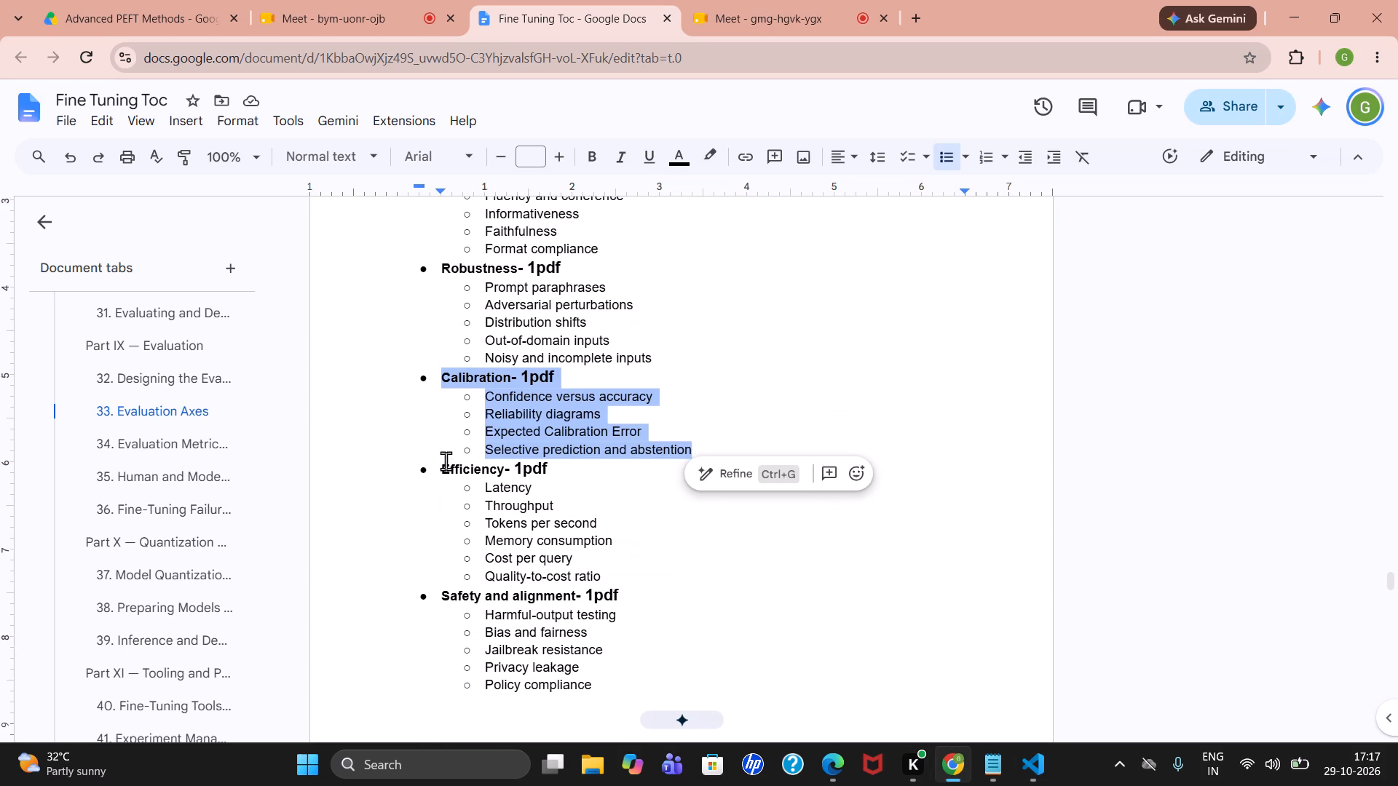
left_click_drag(441, 466, 609, 575)
key("ctrl+c")
In Notepad, replace the Calibration topic block after "(Evaluation Axes)" with the copied Efficiency block and remove its "- 1pdf" suffix.
left_click(1000, 779)
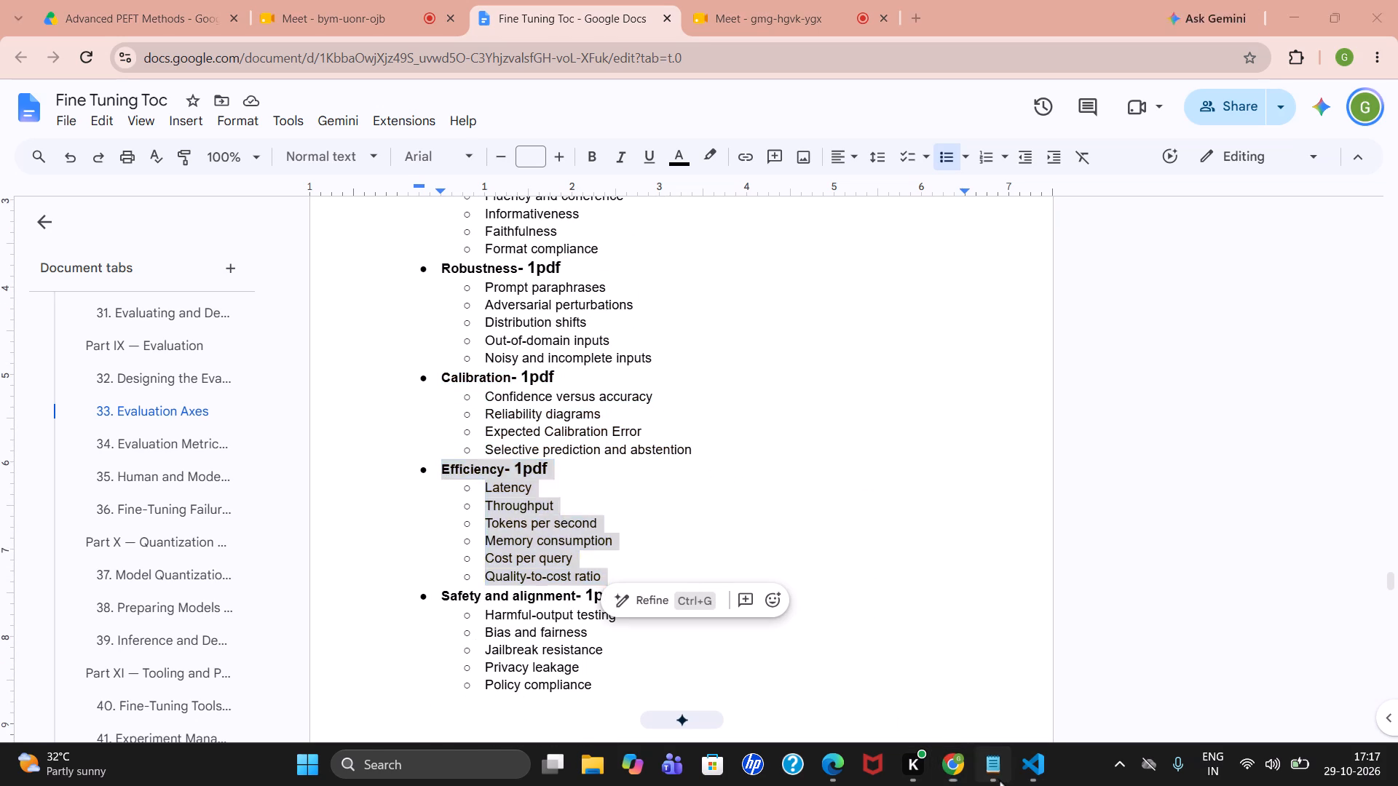
left_click(392, 555)
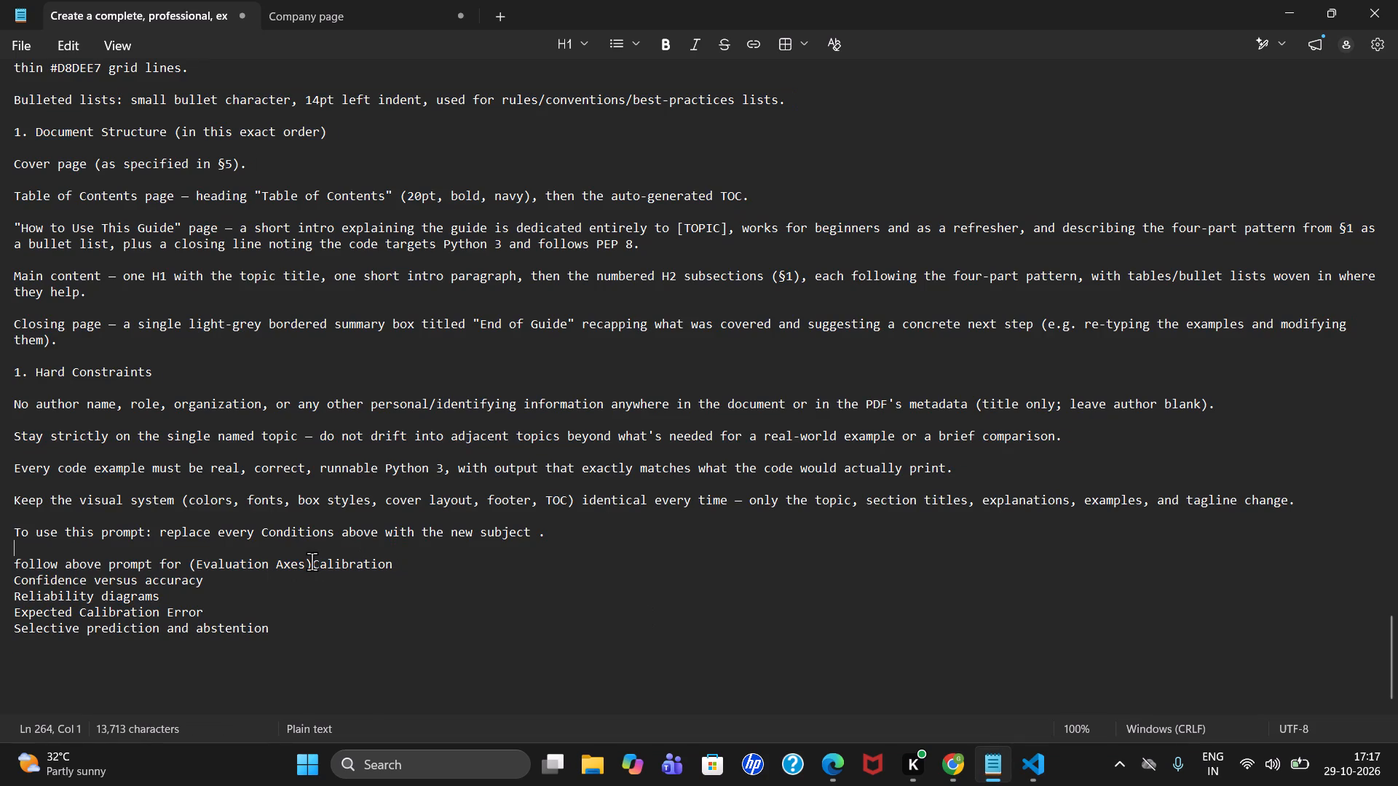
left_click_drag(311, 561, 363, 656)
key("ctrl+v")
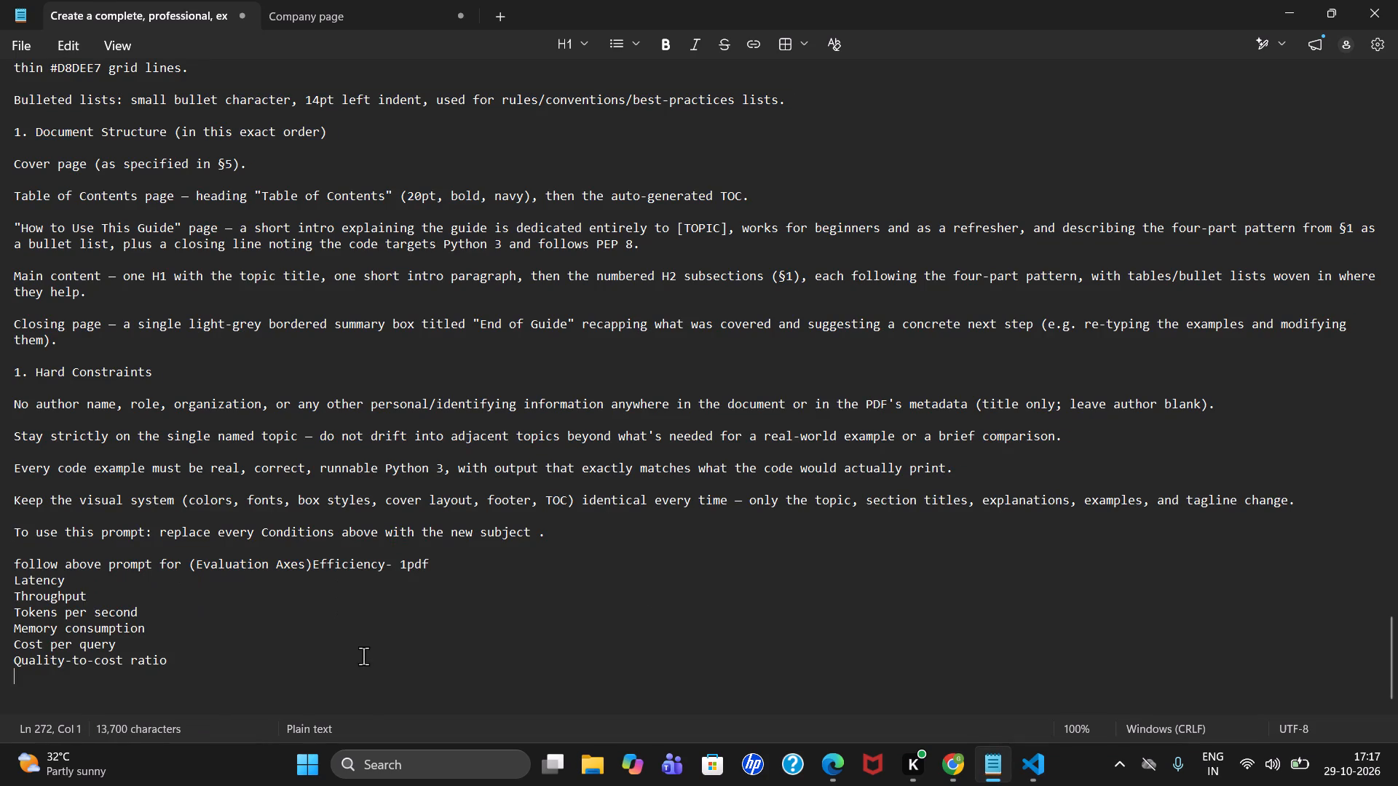
left_click_drag(427, 565, 421, 565)
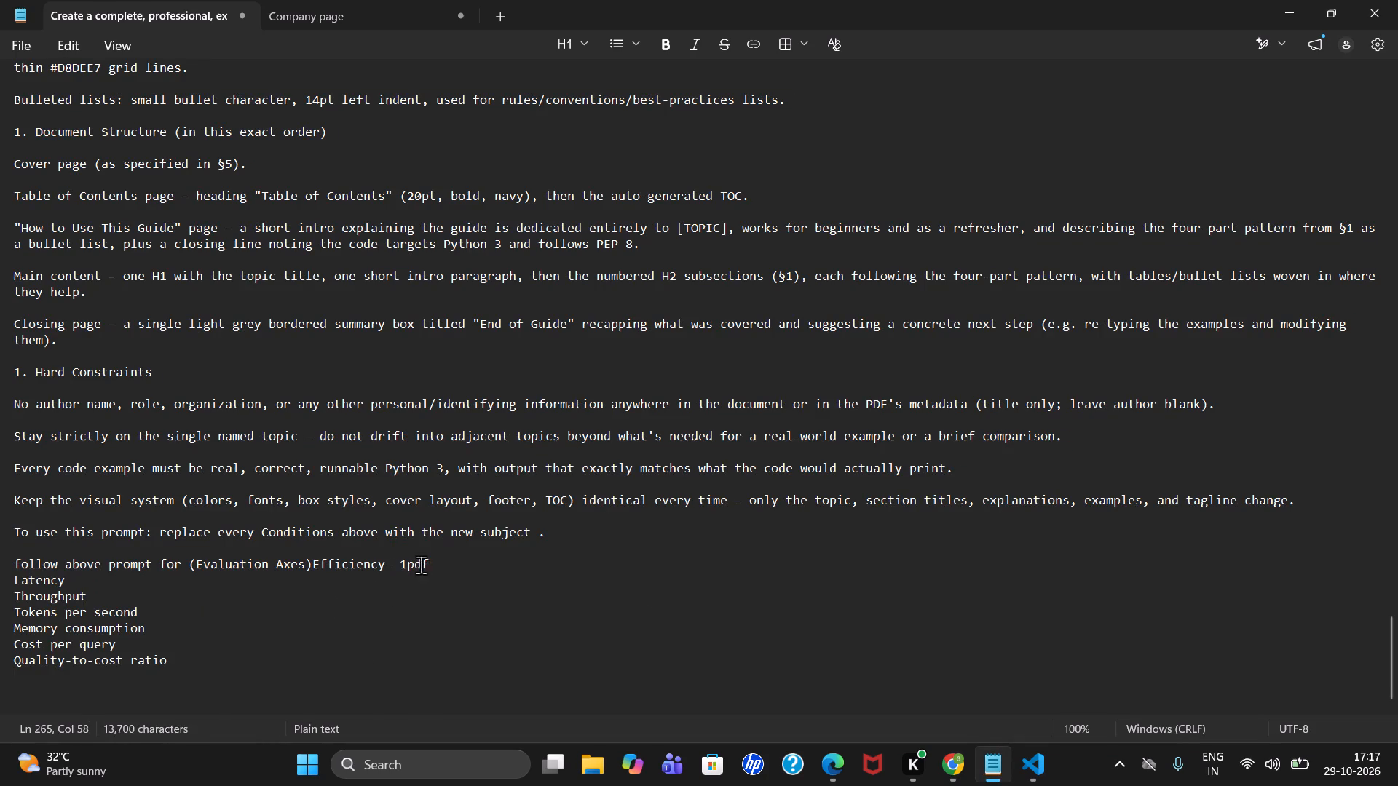
left_click_drag(421, 565, 386, 563)
key("BackSpace")
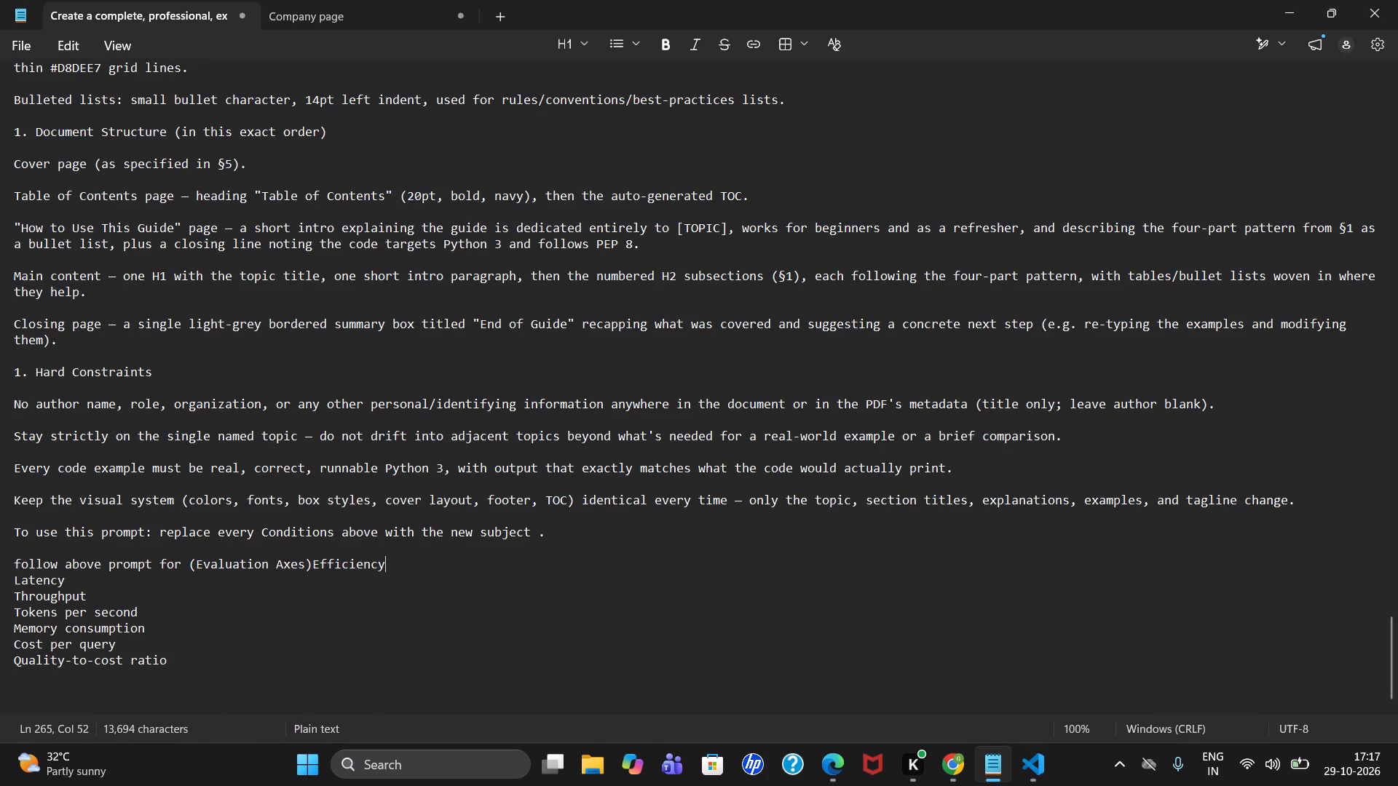
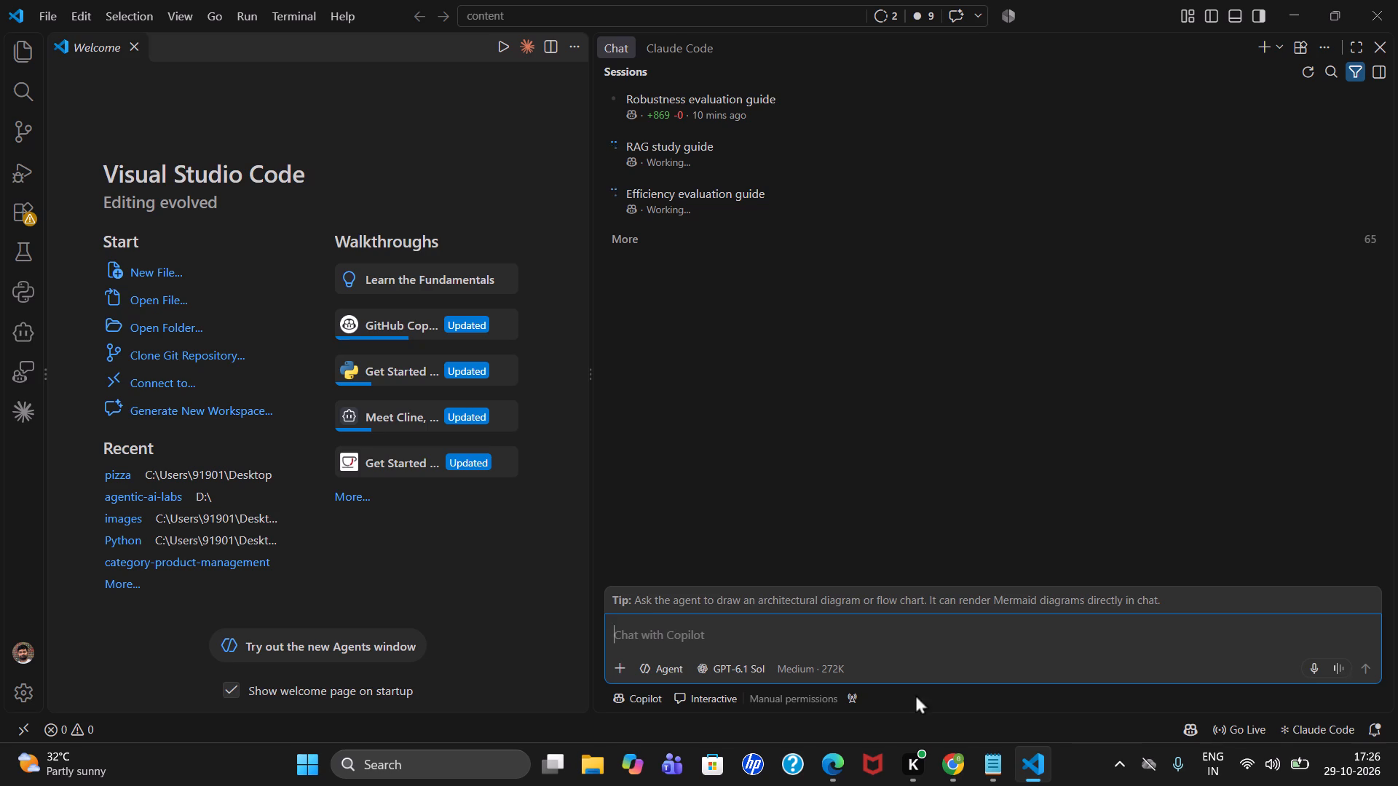
Switch to the Fine Tuning Toc document in Chrome and copy the topic name "Quality and accuracy" from section 33, without "- 1pdf".
left_click(951, 785)
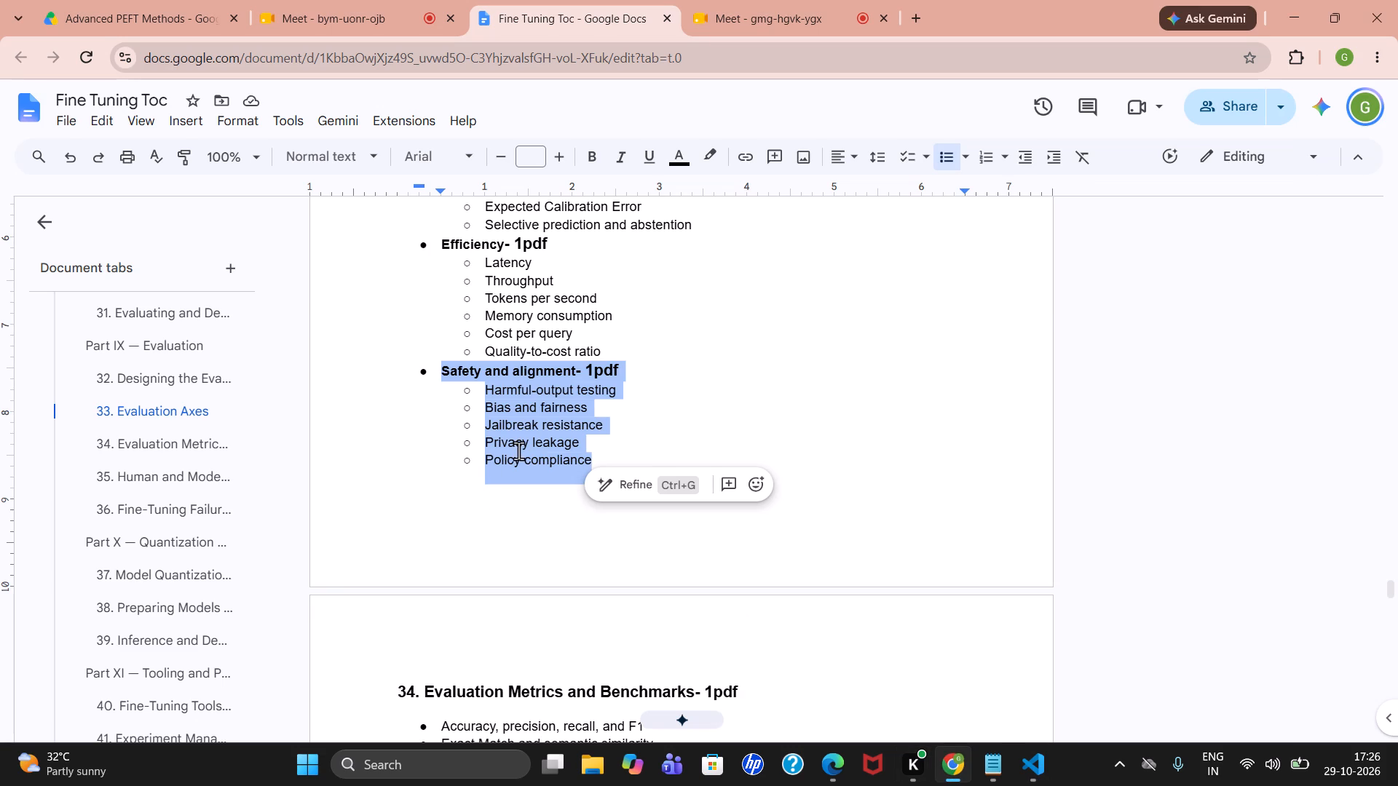
scroll(518, 450, "up", 6)
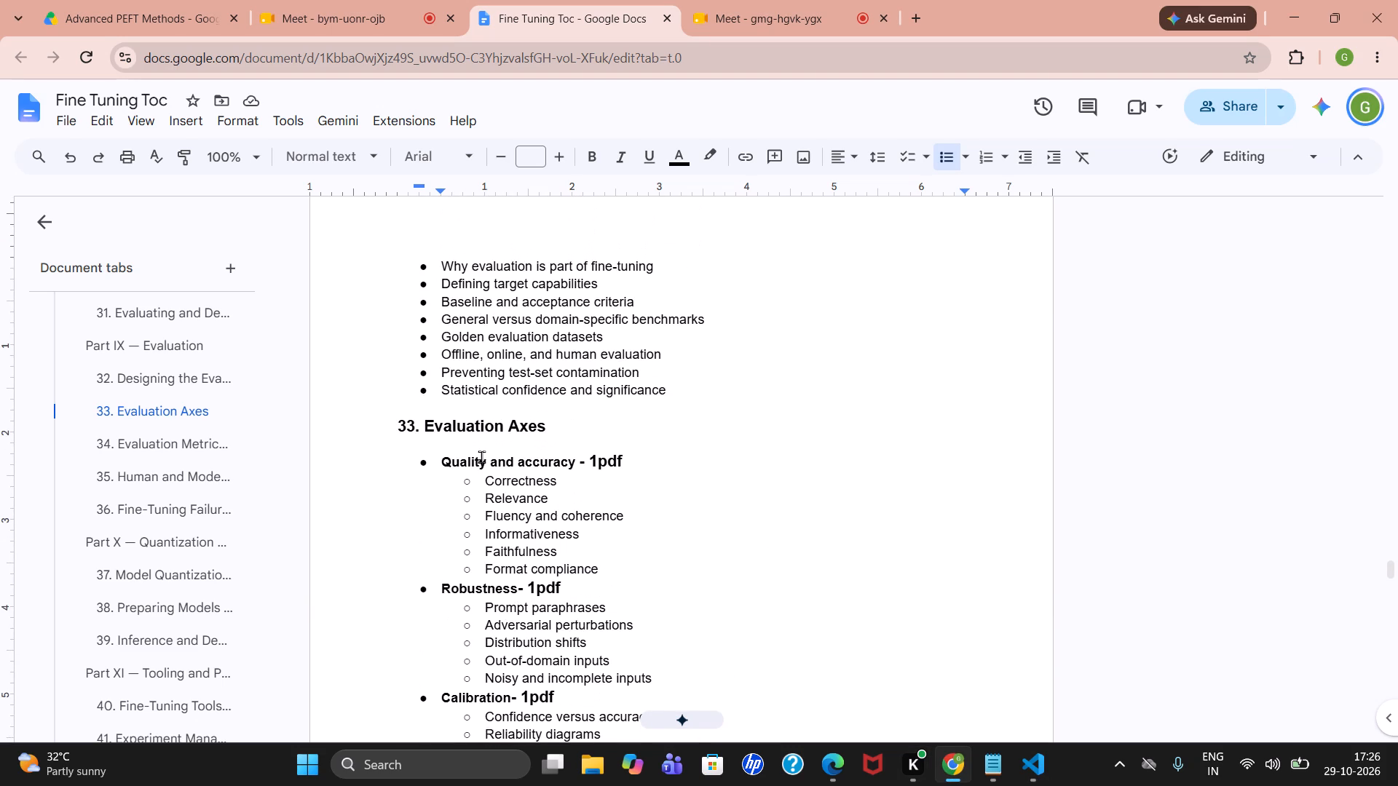
left_click_drag(443, 462, 573, 462)
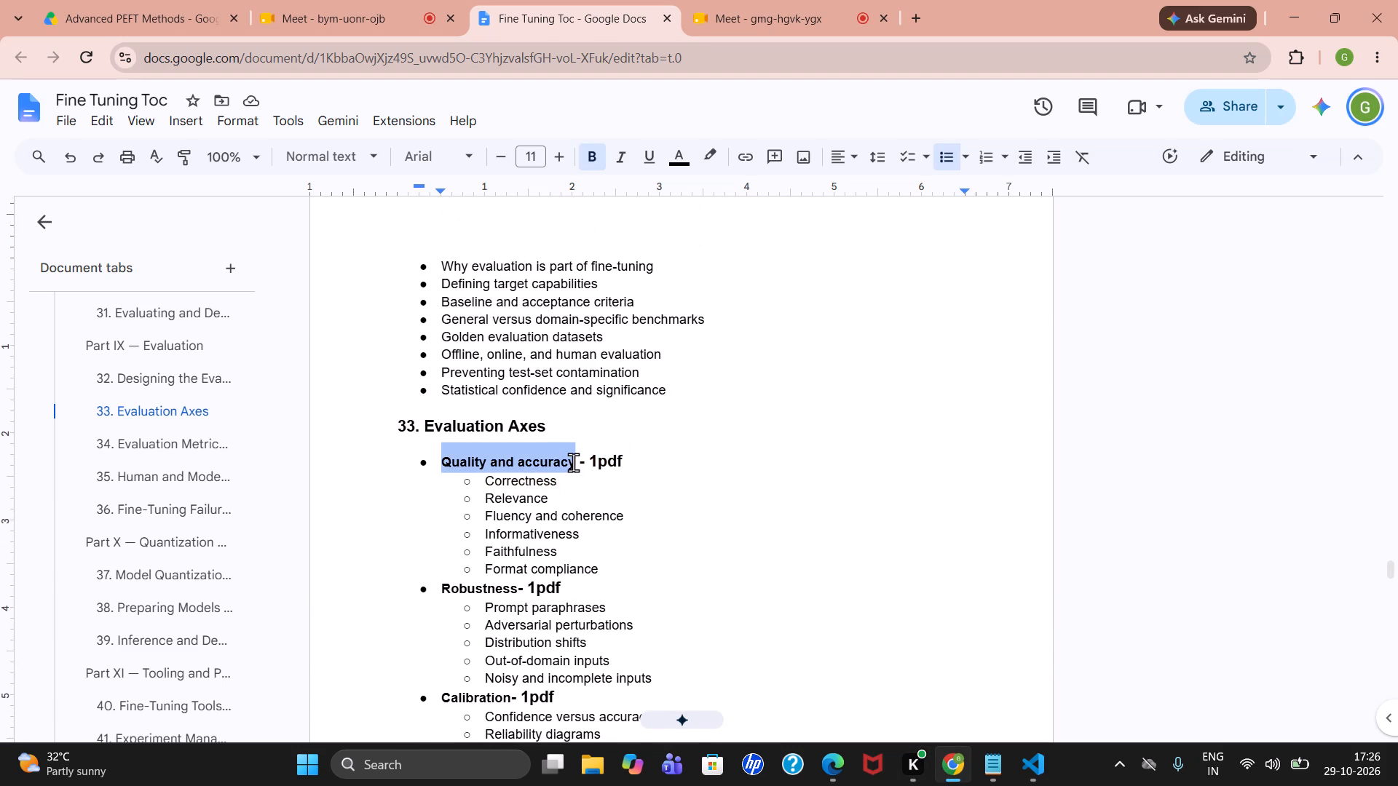
key("ctrl+c")
Copy the section 33 heading text "Evaluation Axes" and create a folder with that name inside Advanced PEFT Methods in Google Drive.
left_click(203, 0)
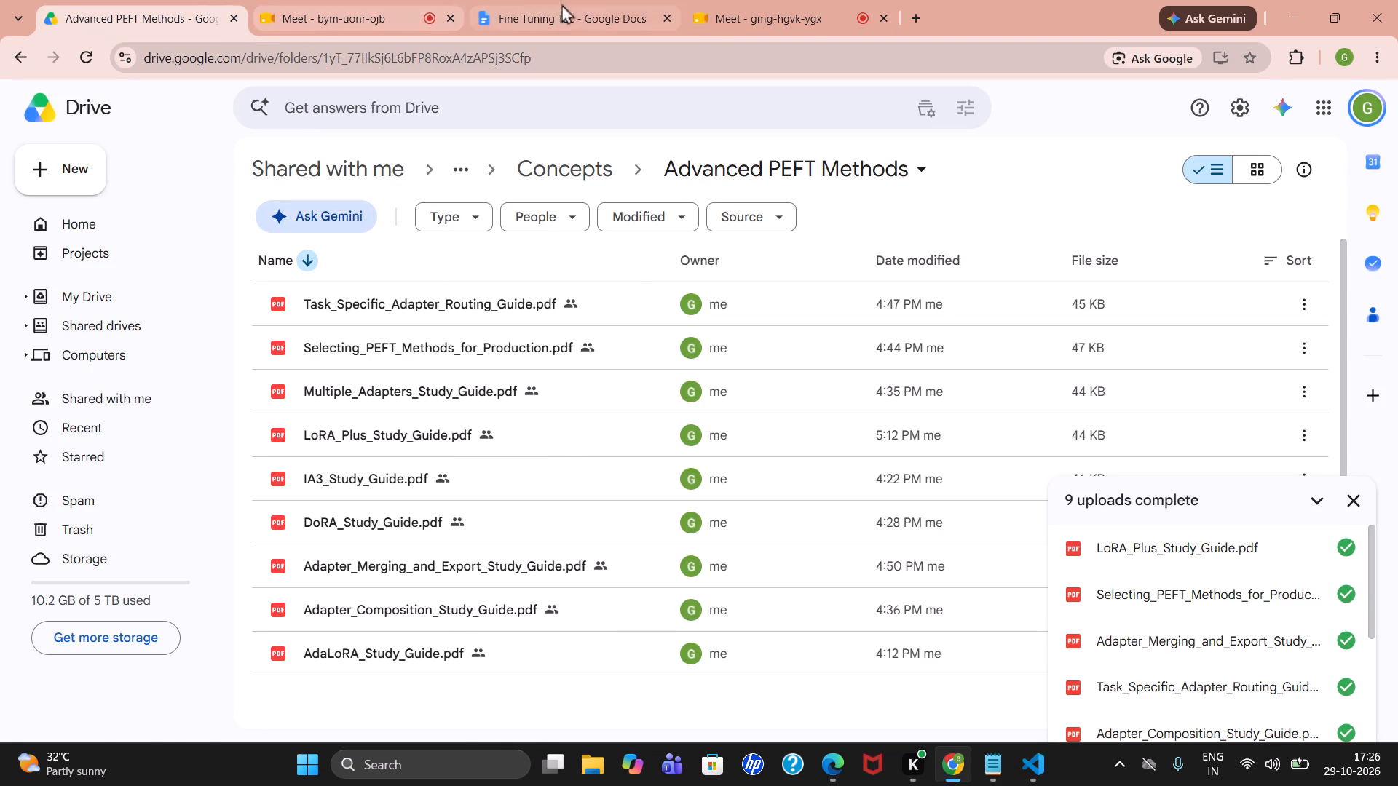
left_click(591, 11)
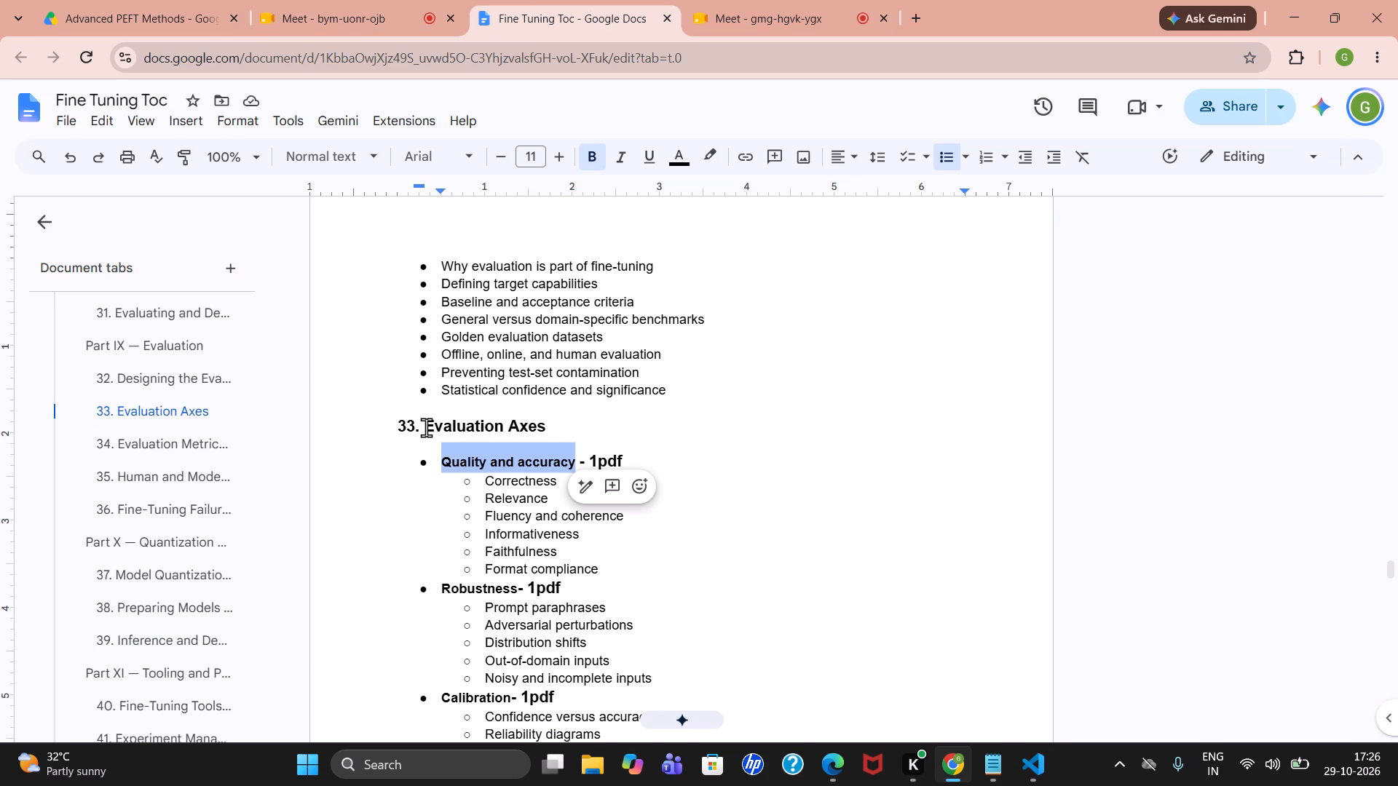
left_click_drag(426, 427, 548, 421)
right_click(510, 429)
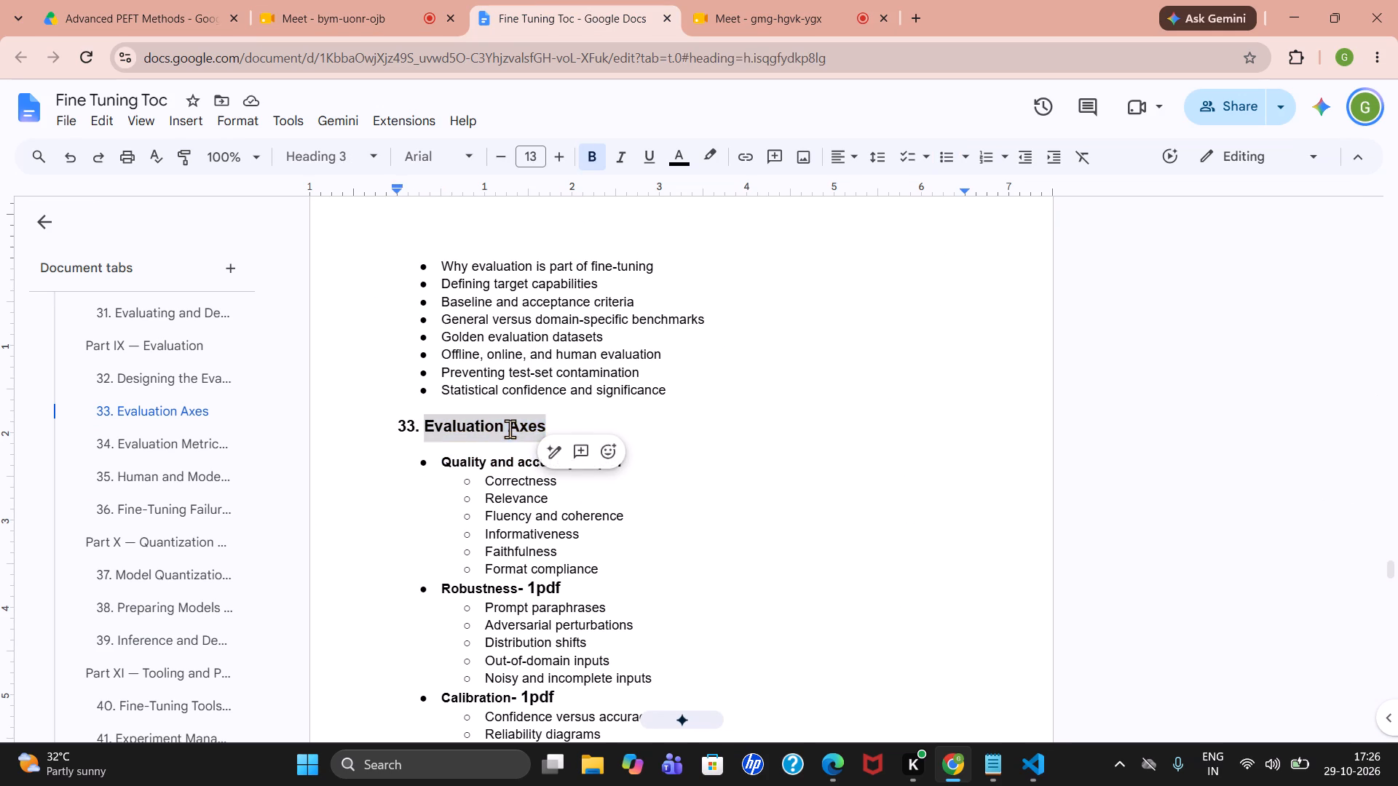
left_click(564, 220)
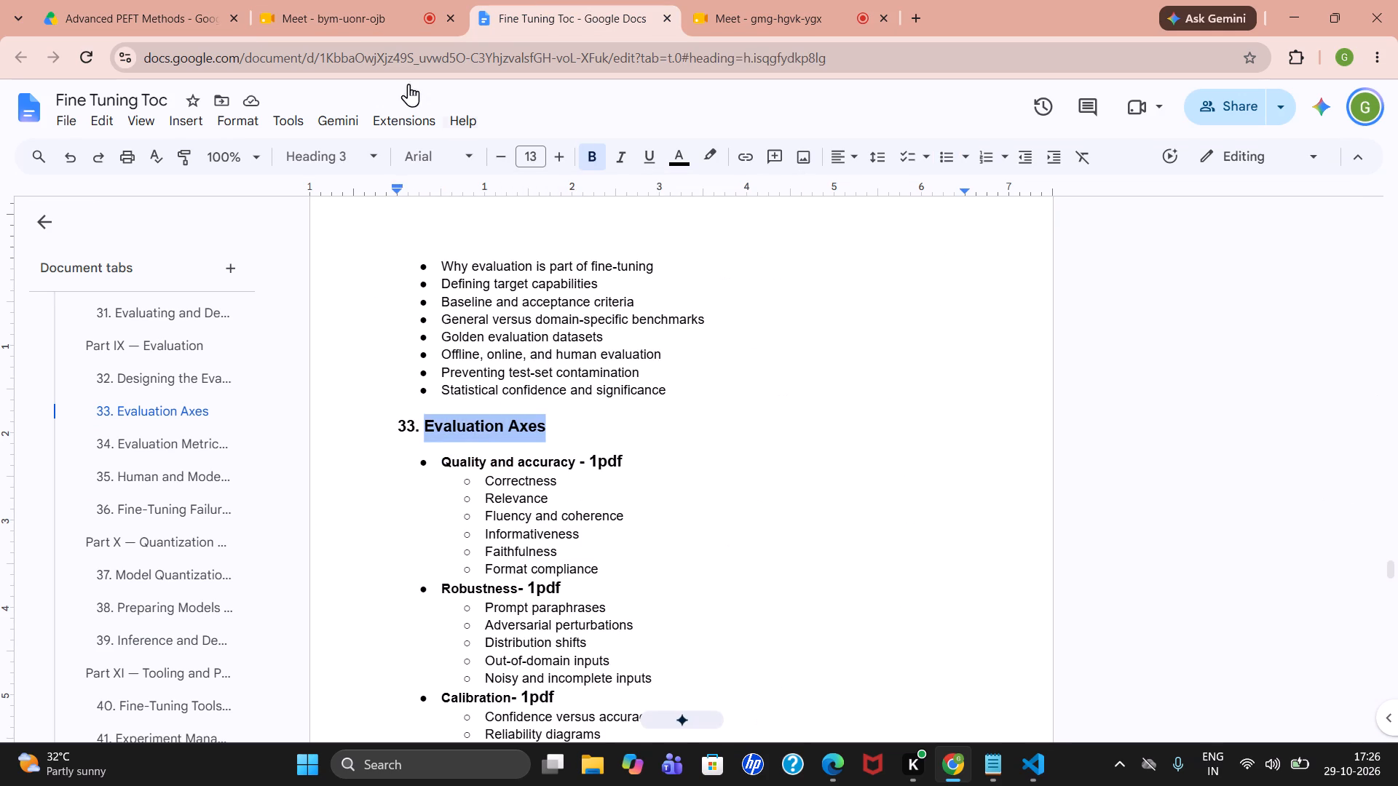
left_click(200, 0)
right_click(409, 707)
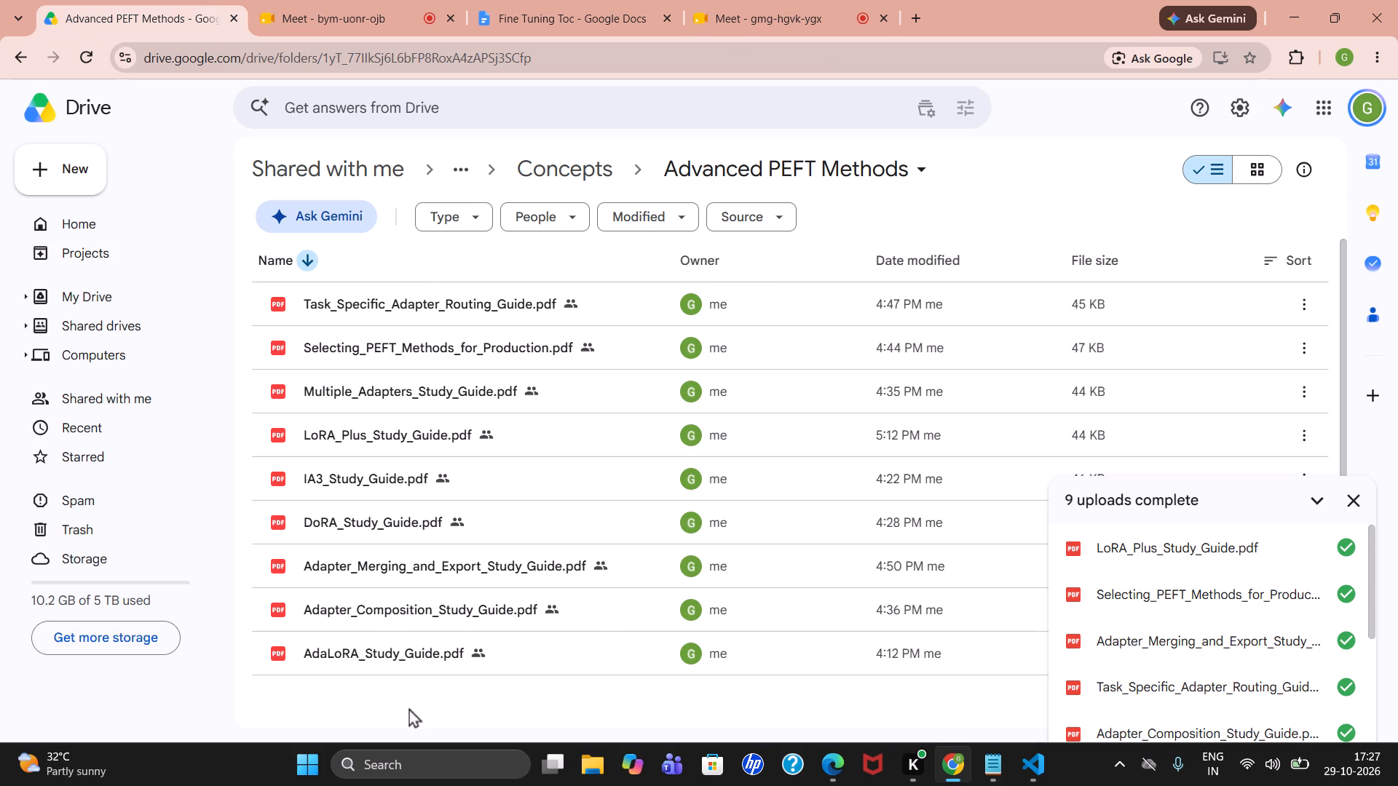
left_click(495, 355)
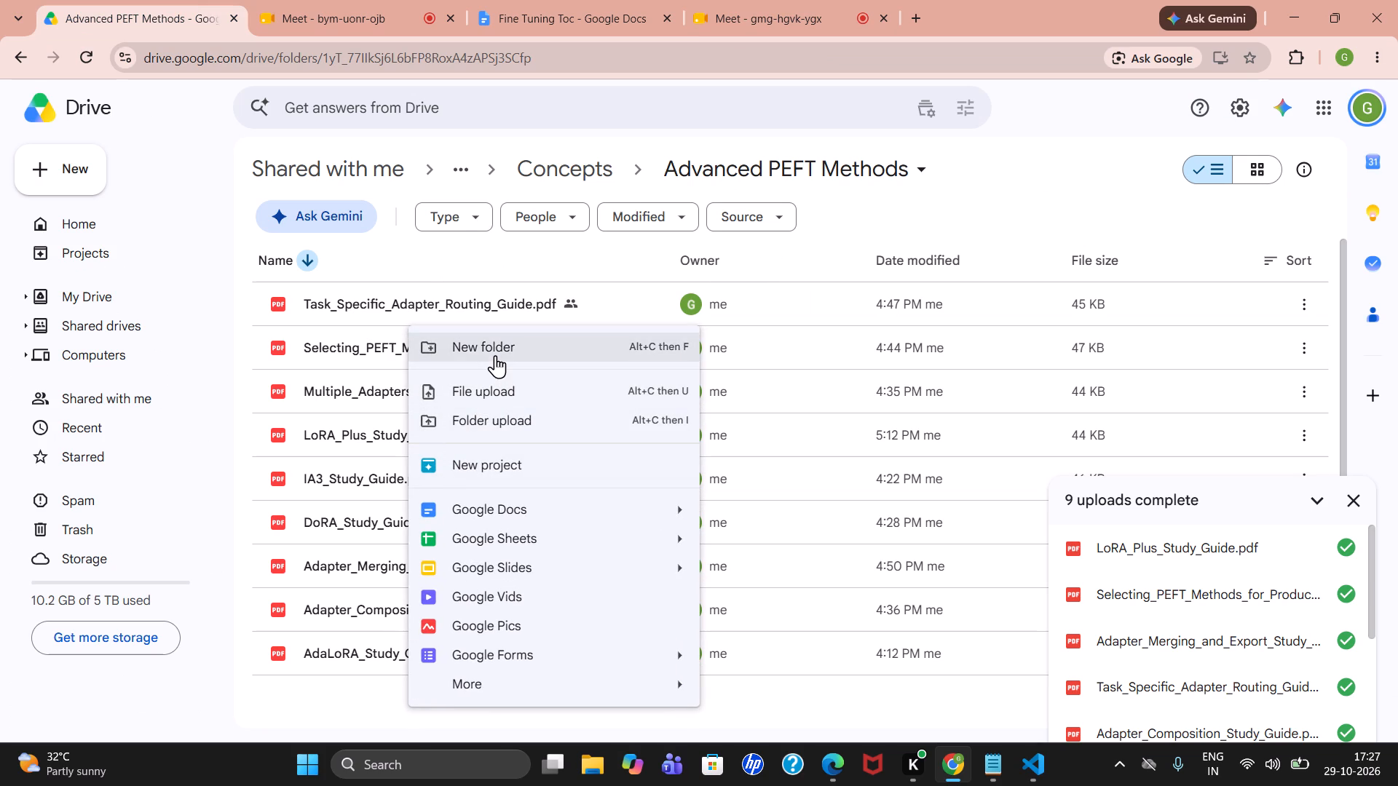
key("BackSpace")
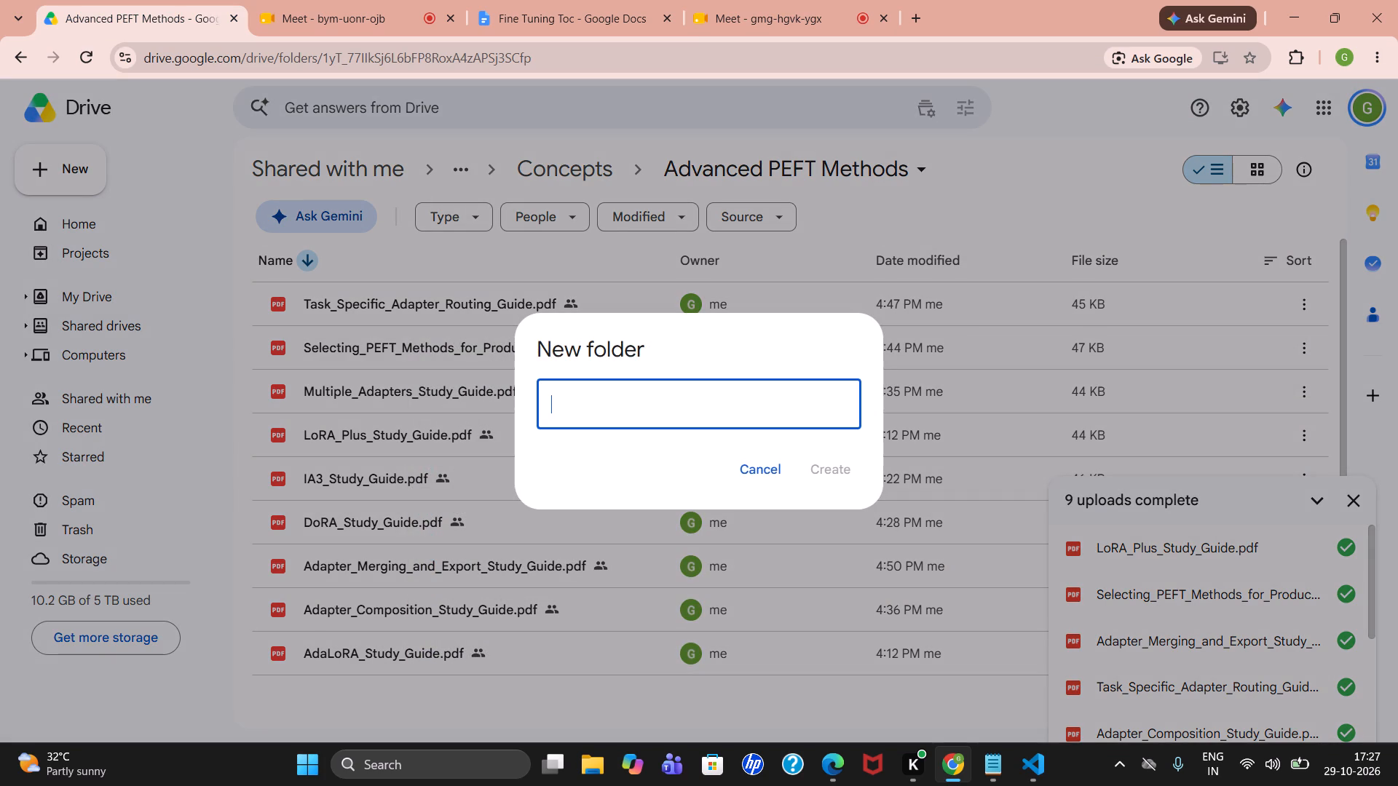
key("ctrl+v")
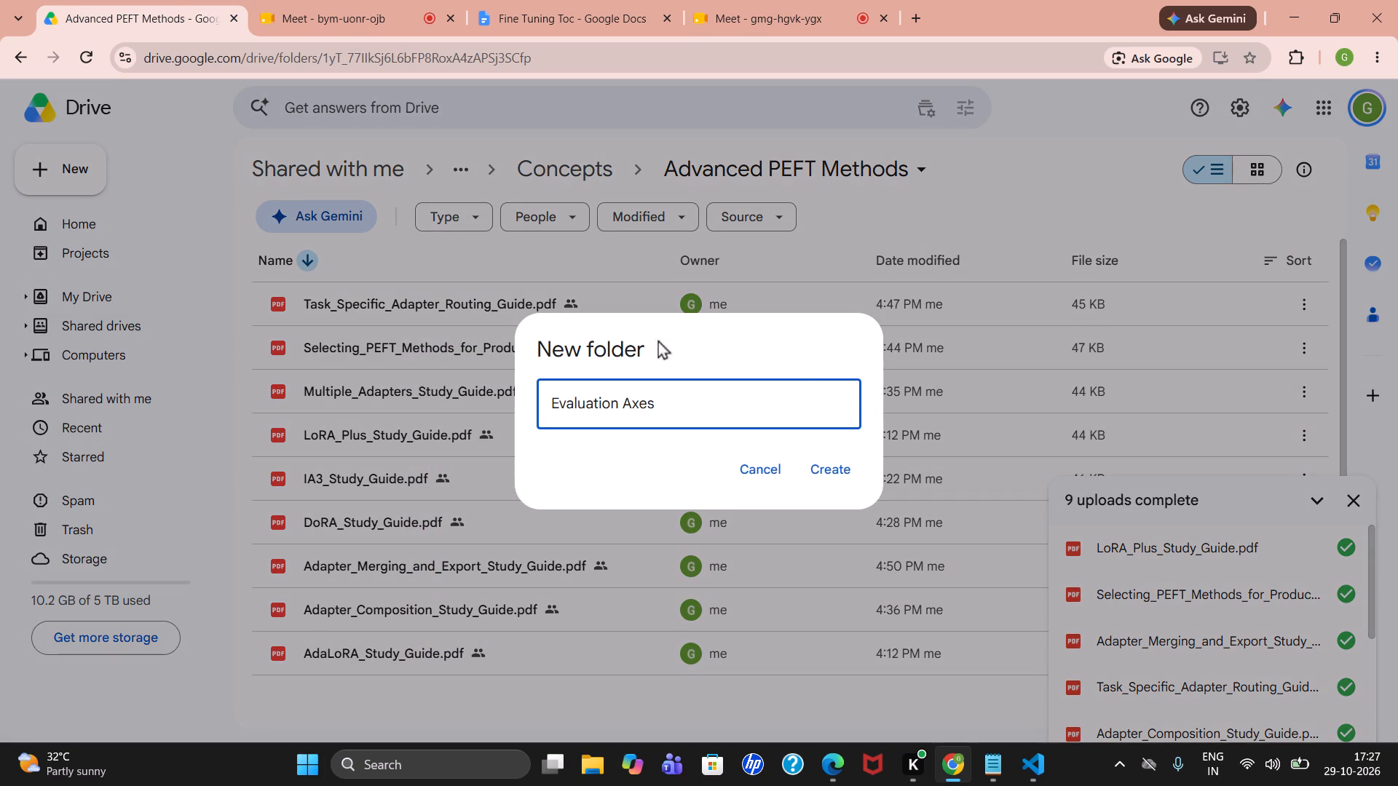
left_click(842, 467)
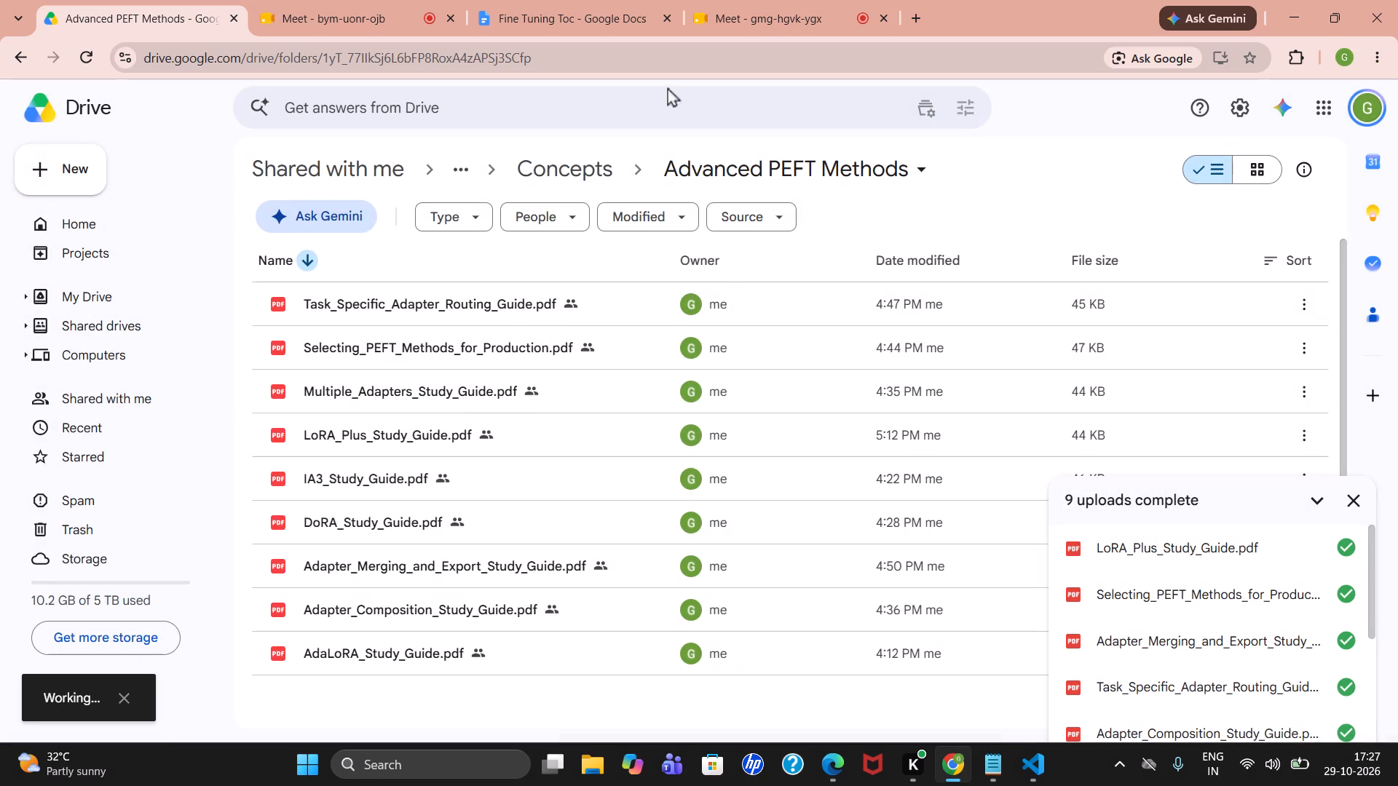
scroll(503, 418, "up", 10)
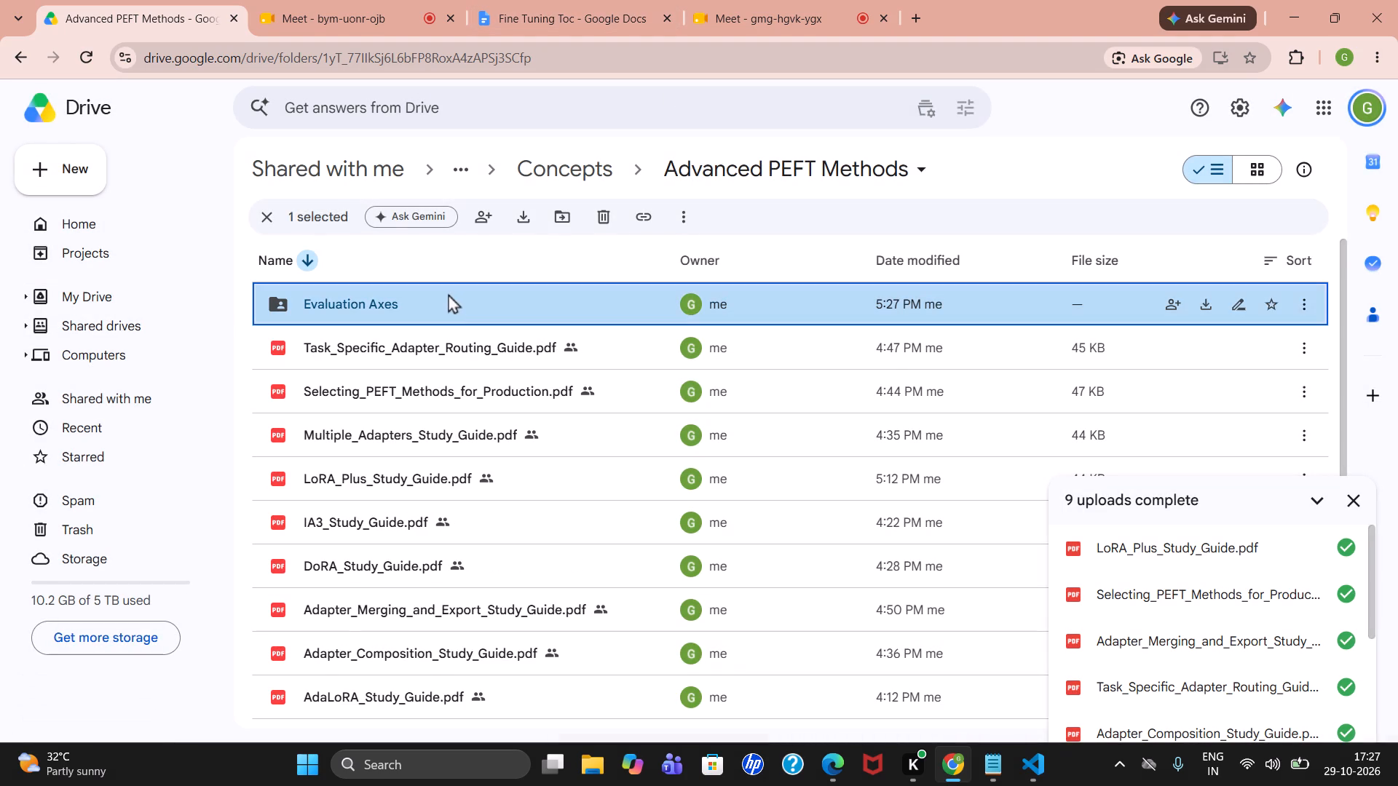
triple_click(449, 293)
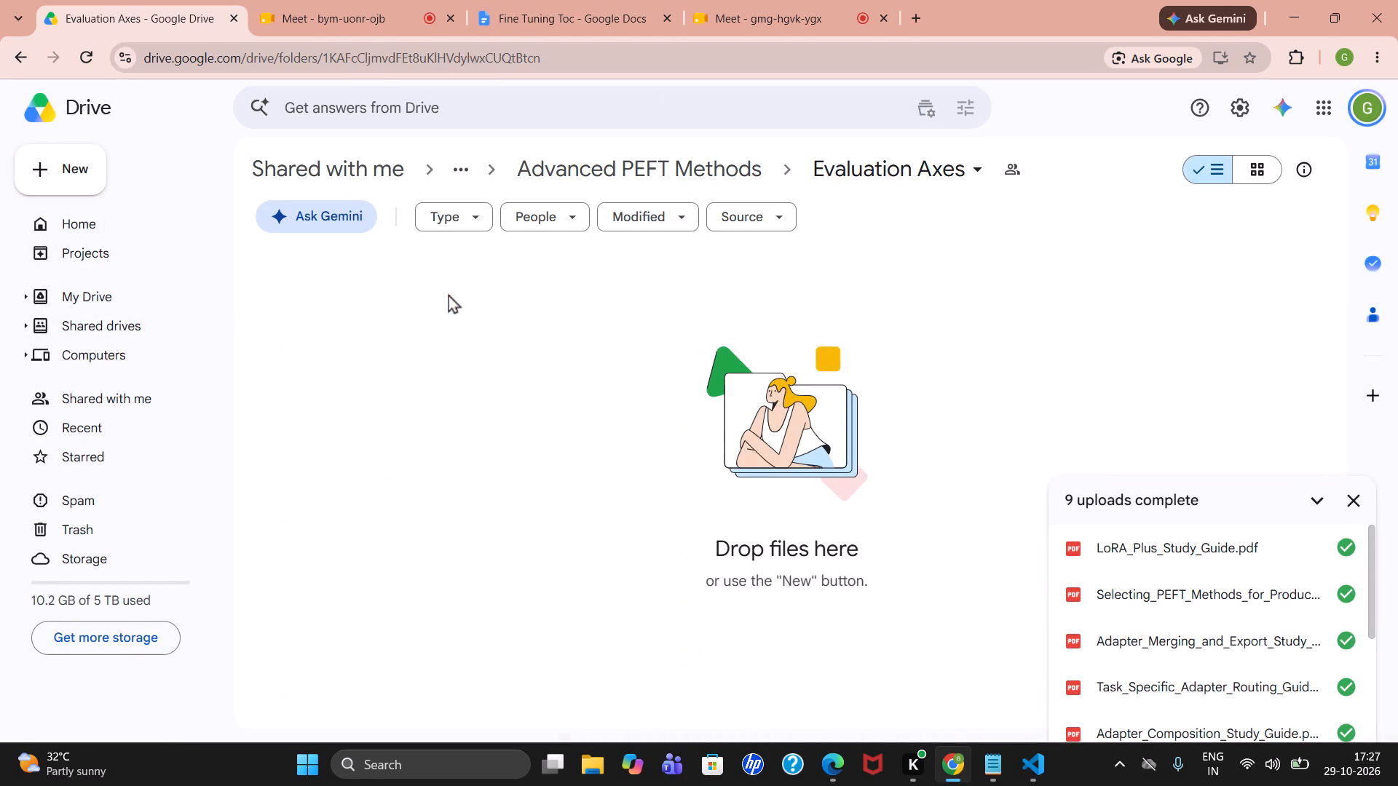
left_click(75, 159)
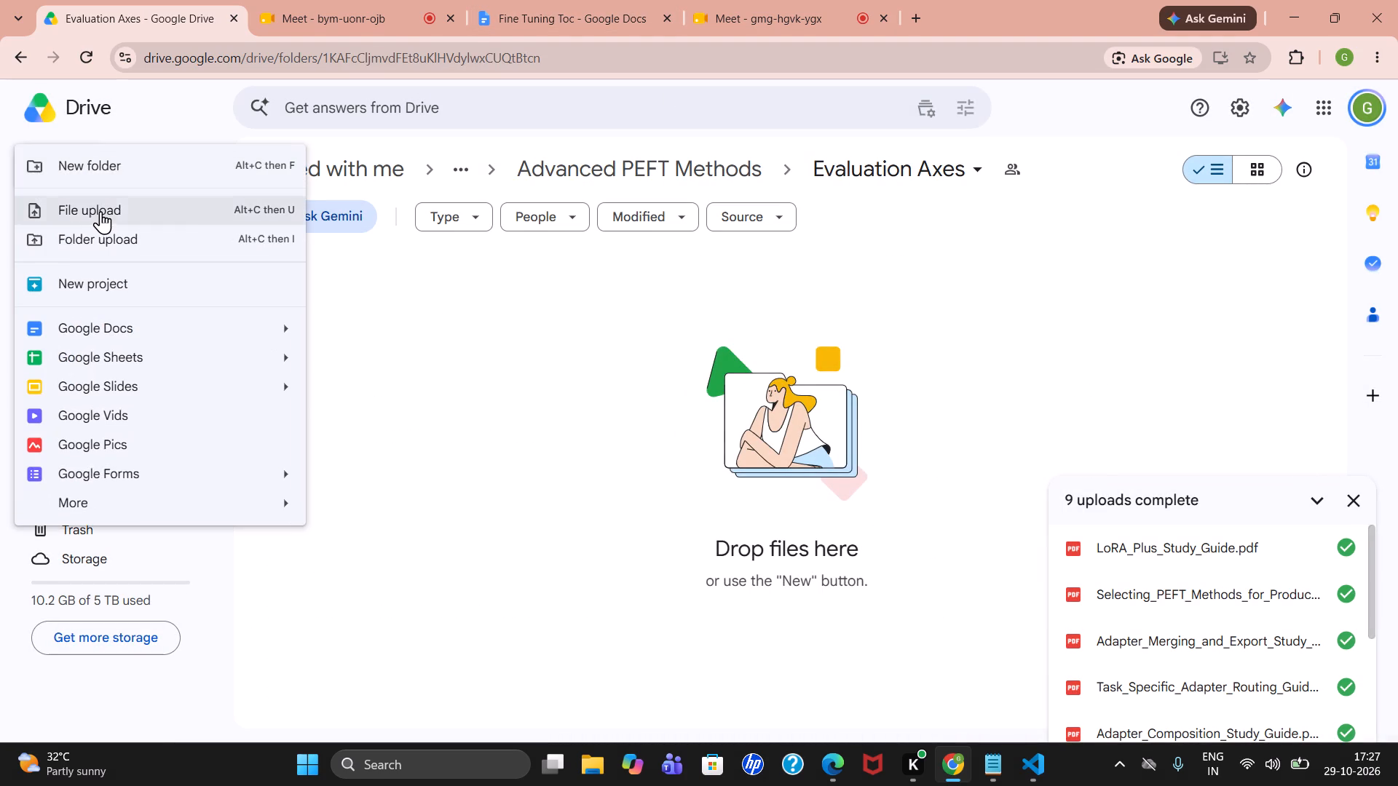
left_click(100, 212)
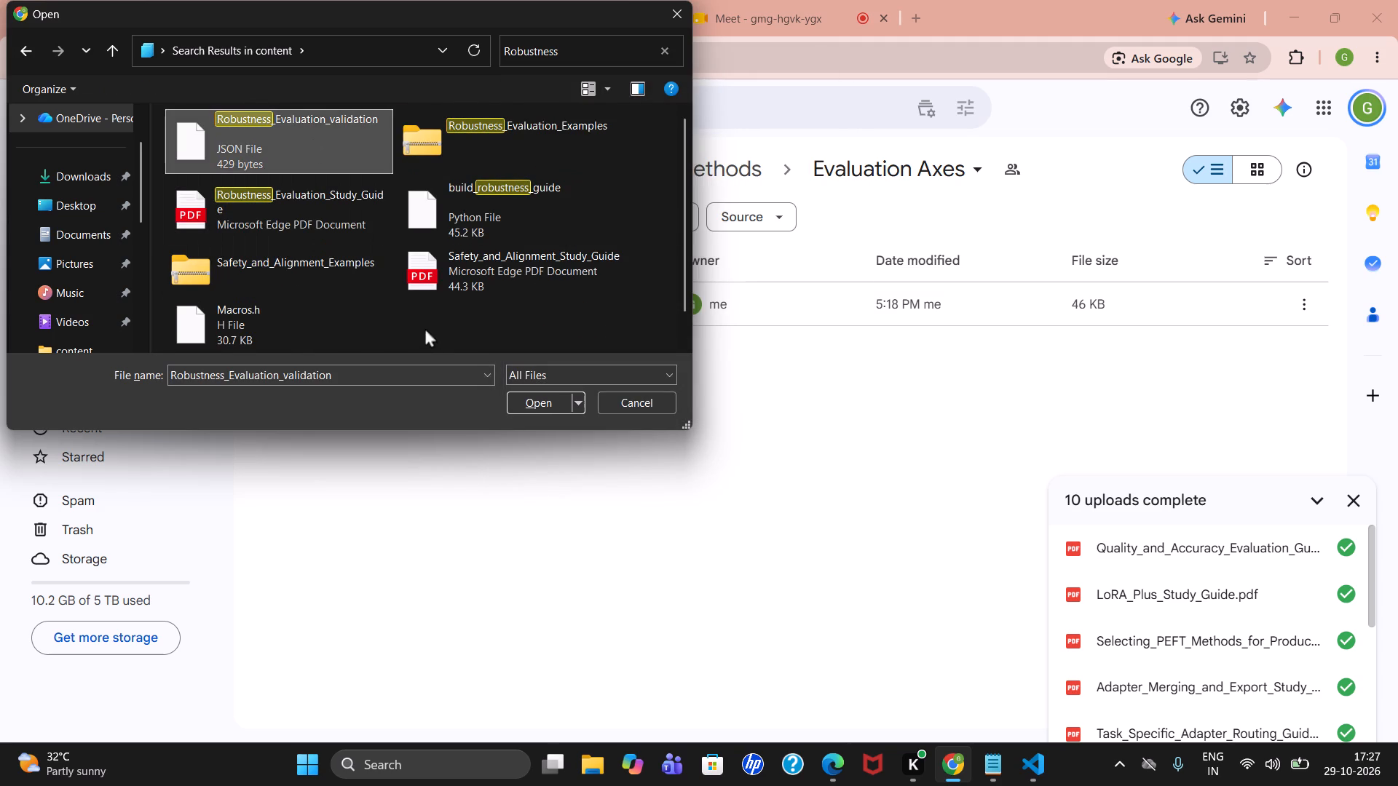
left_click(308, 206)
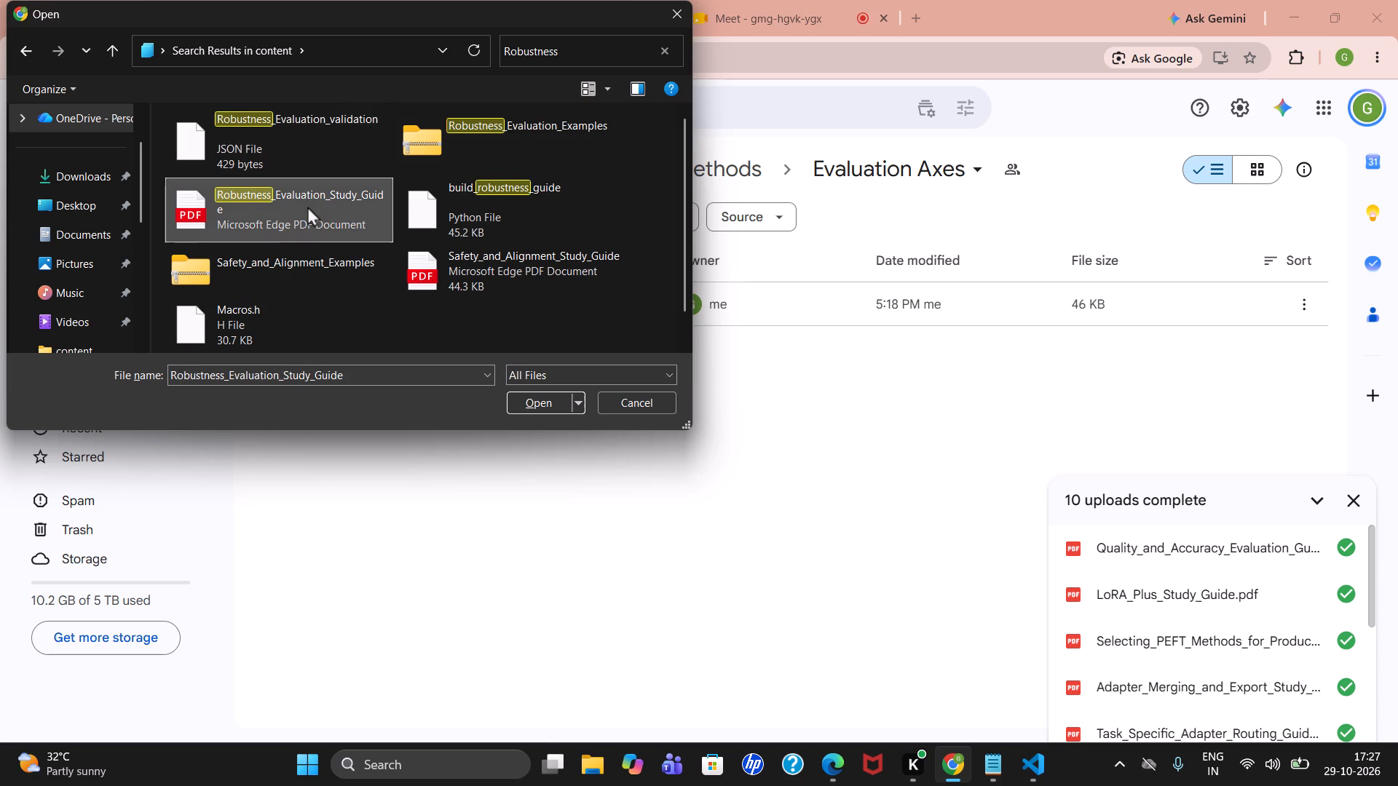
left_click(534, 396)
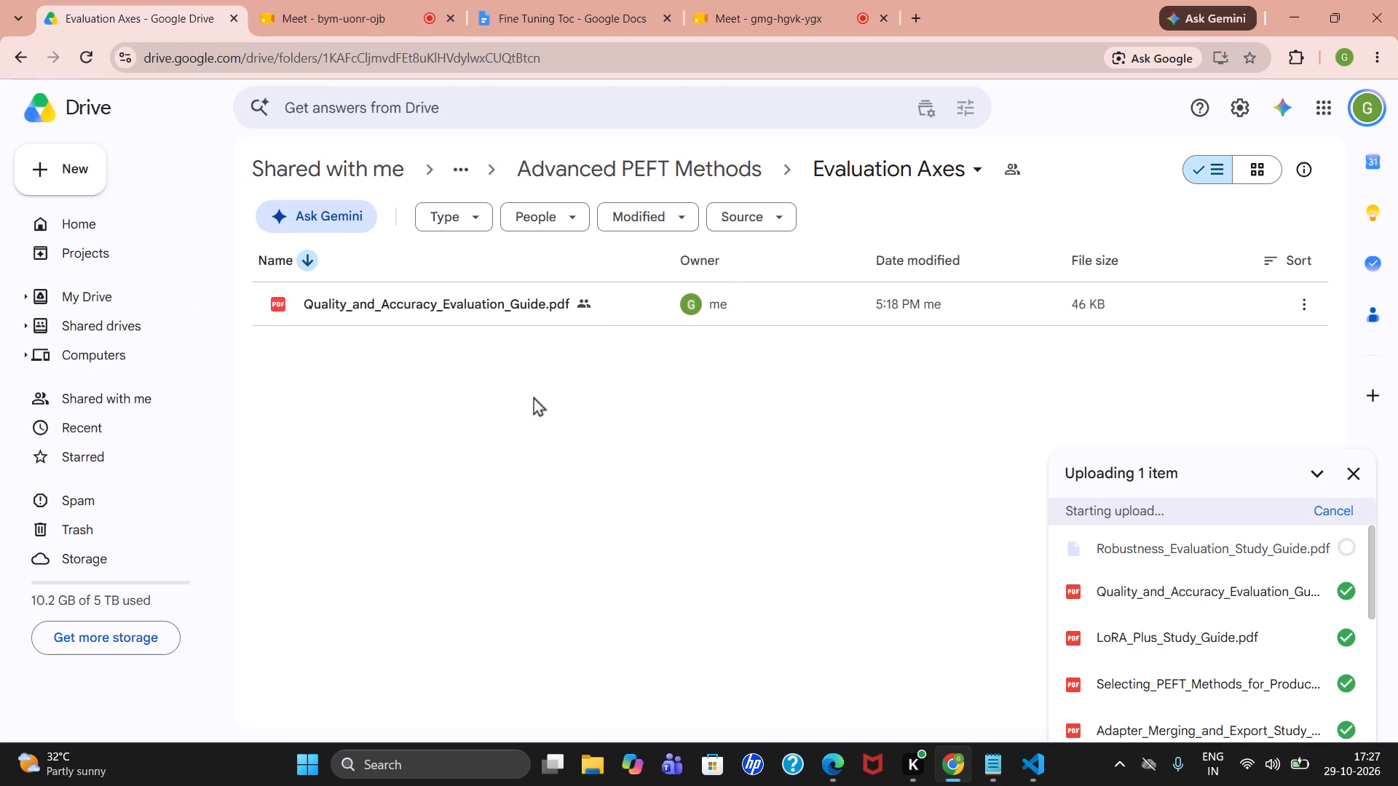
Copy the topic name "Calibration" from section 33 of the Fine Tuning Toc document, without "- 1pdf".
left_click(607, 0)
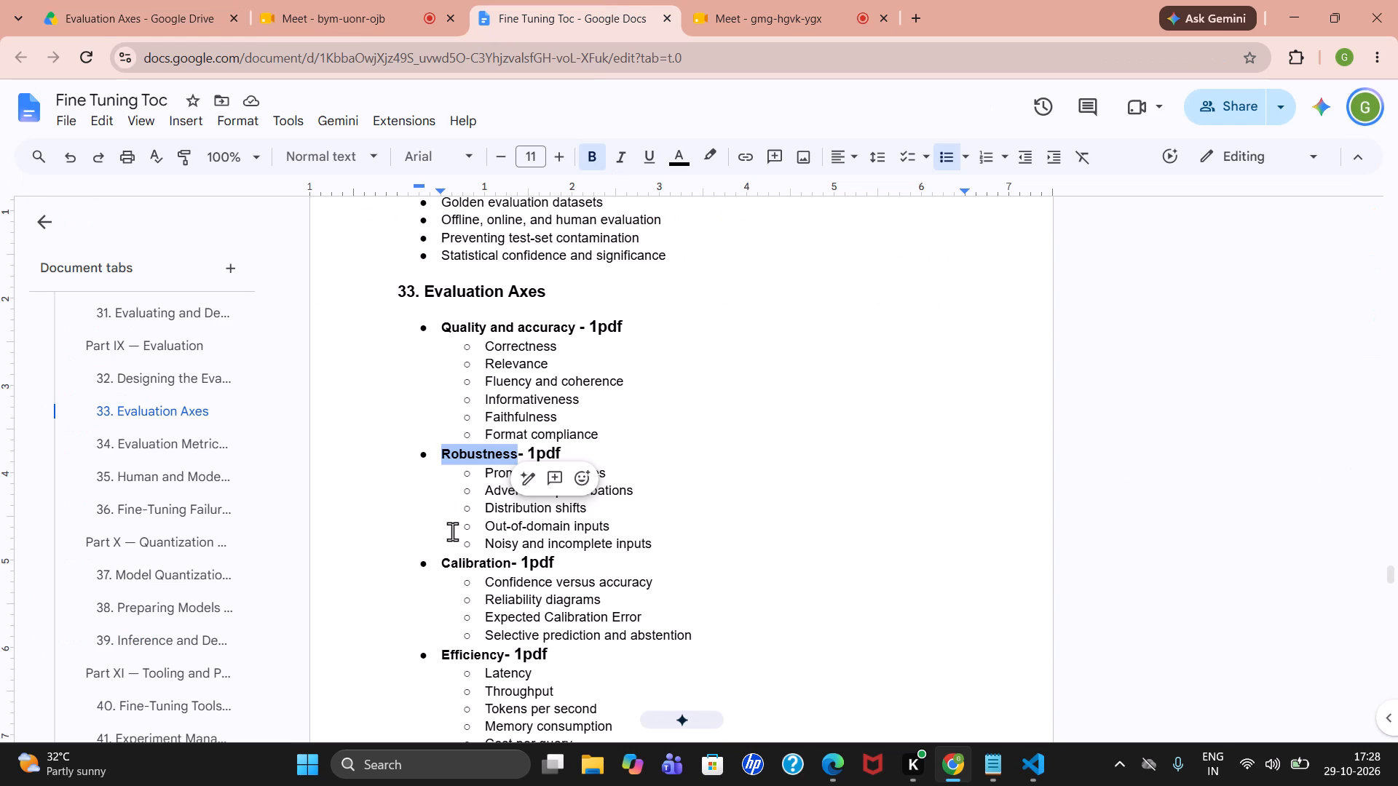
scroll(452, 531, "down", 1)
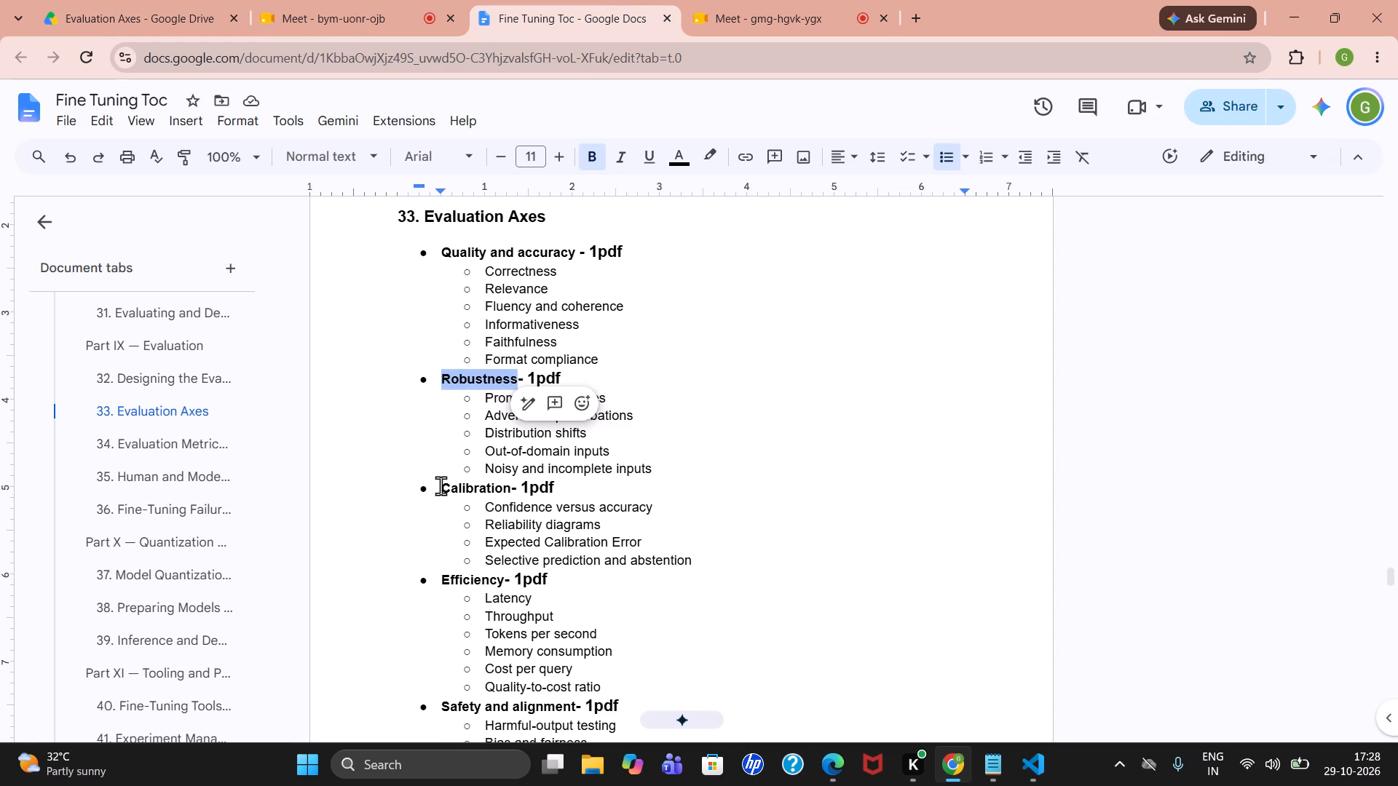
left_click_drag(441, 488, 512, 488)
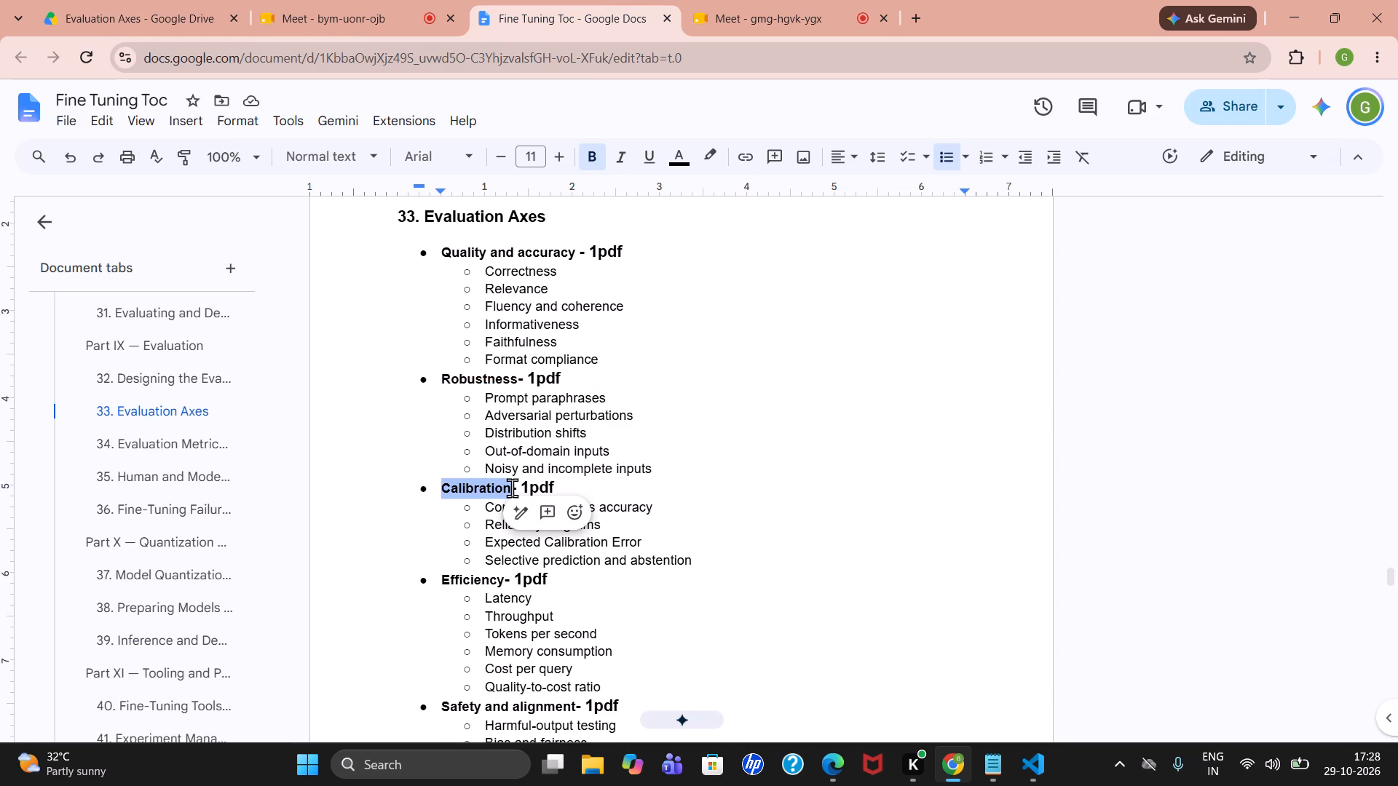
right_click(512, 488)
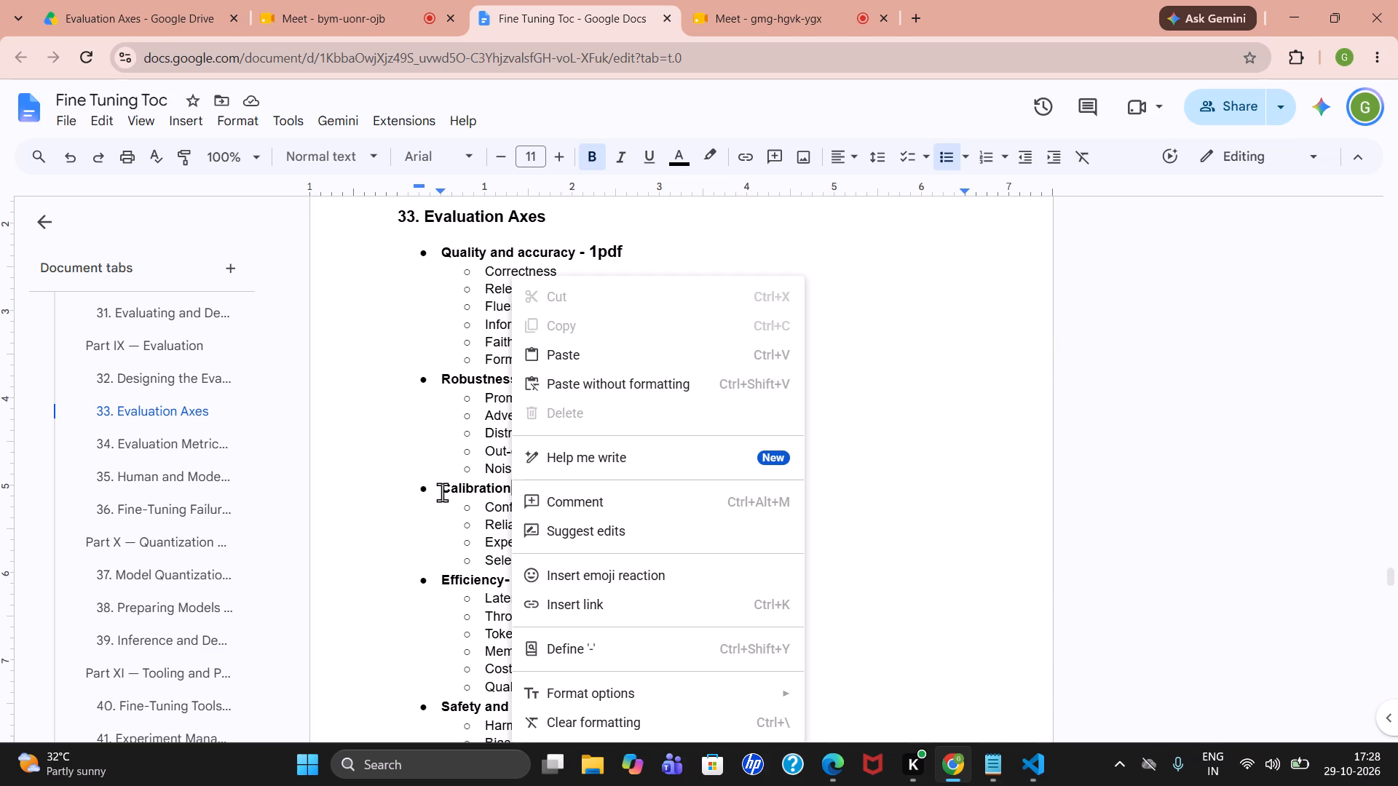
left_click_drag(444, 493, 509, 487)
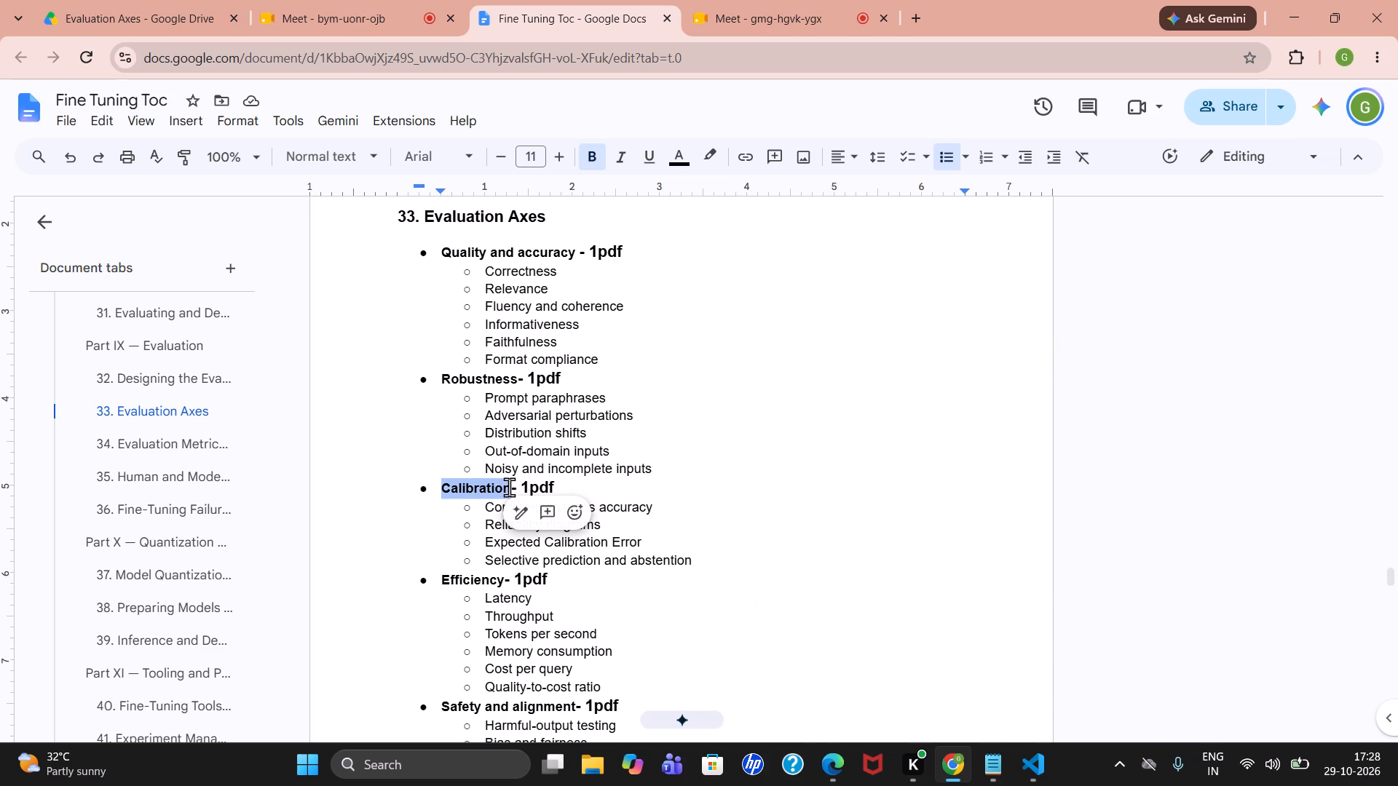
key("ctrl+c")
Search the local content folder for "Calibration" and upload the Calibration_Study_Guide PDF to the Evaluation Axes folder in Google Drive.
left_click(207, 0)
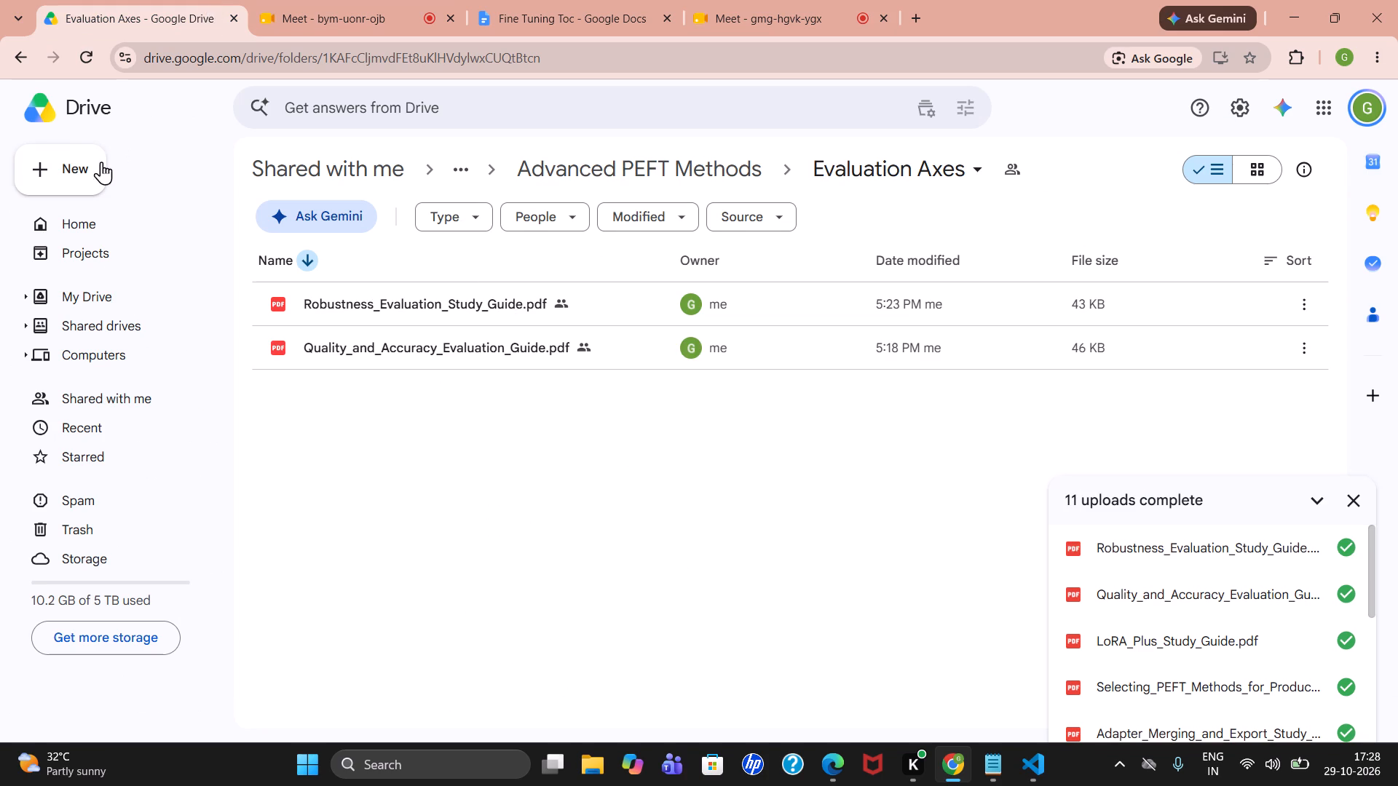
left_click(89, 174)
left_click(109, 209)
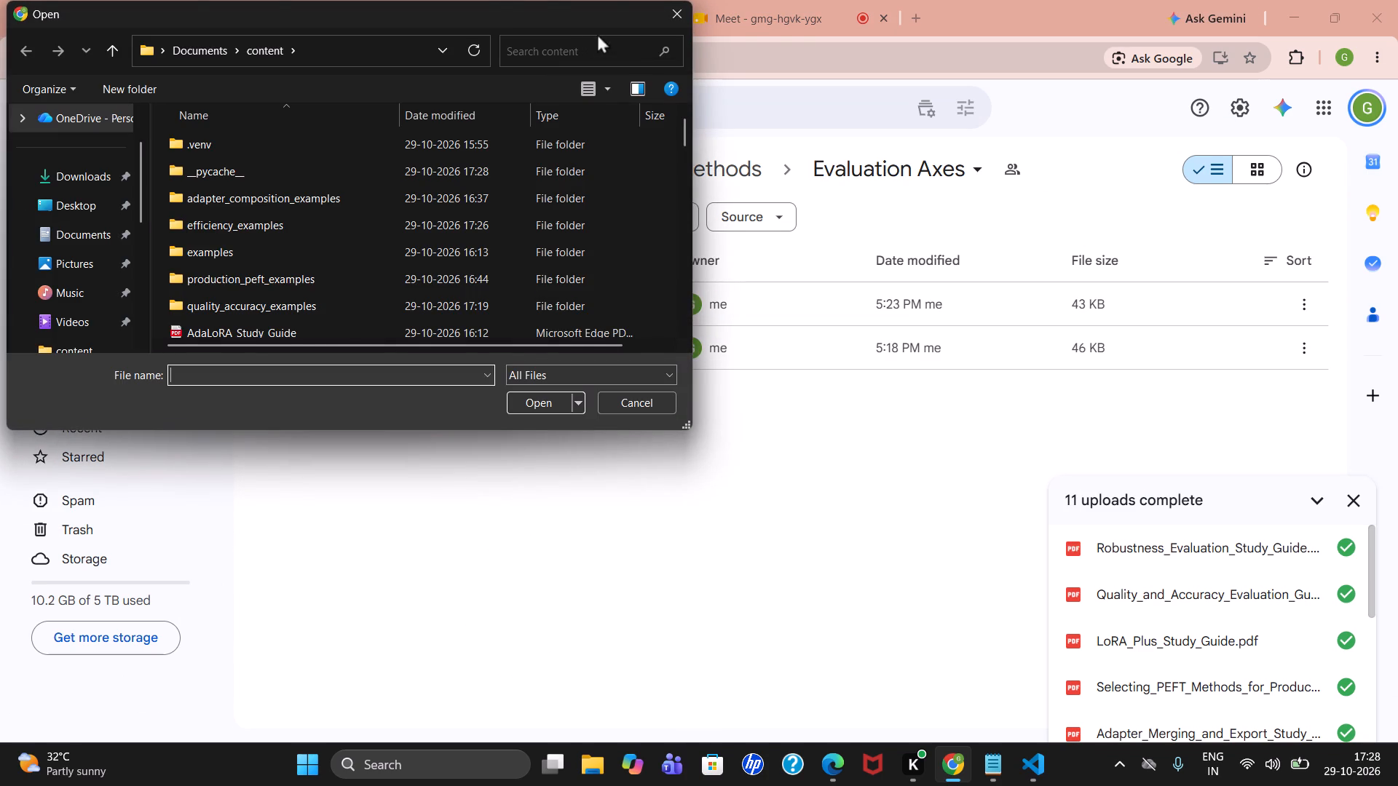
left_click(591, 48)
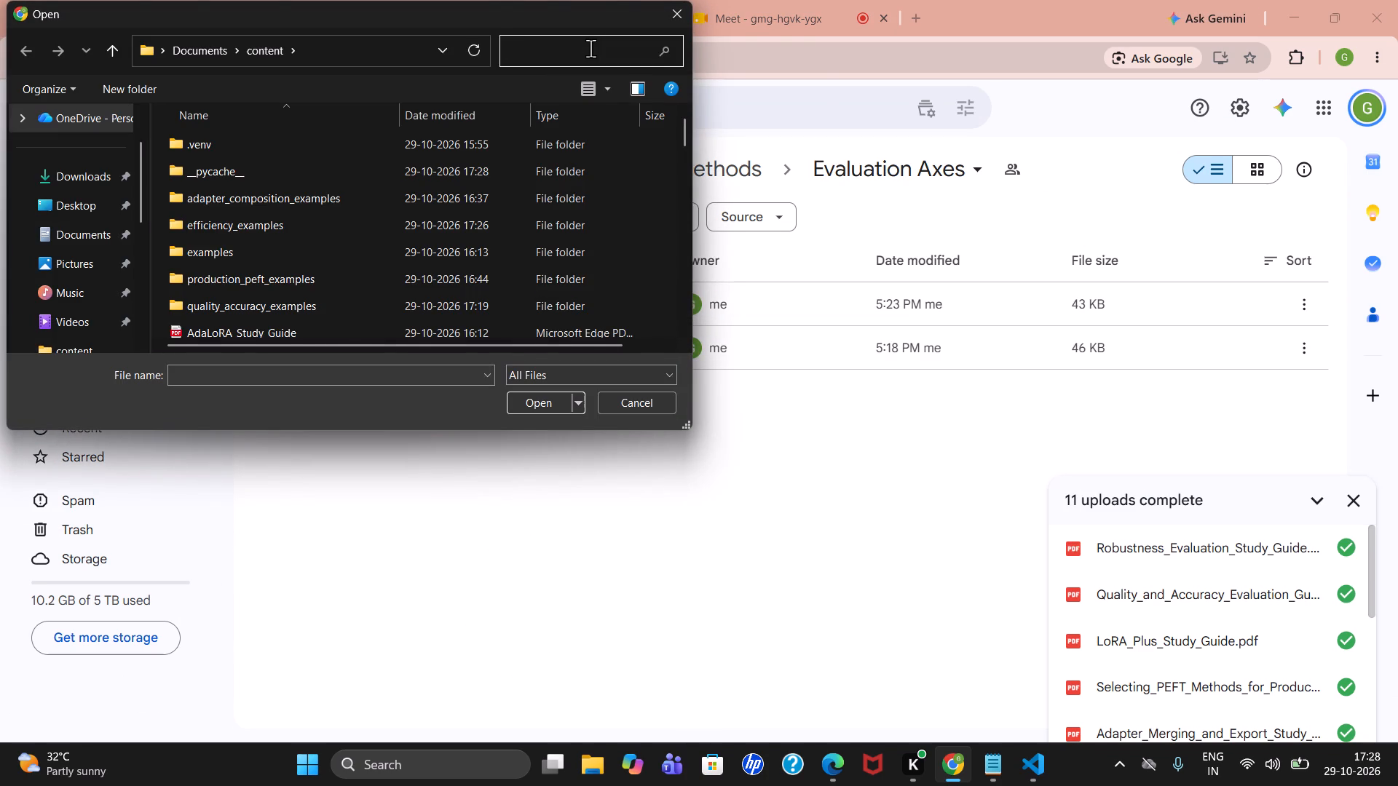
key("ctrl+v")
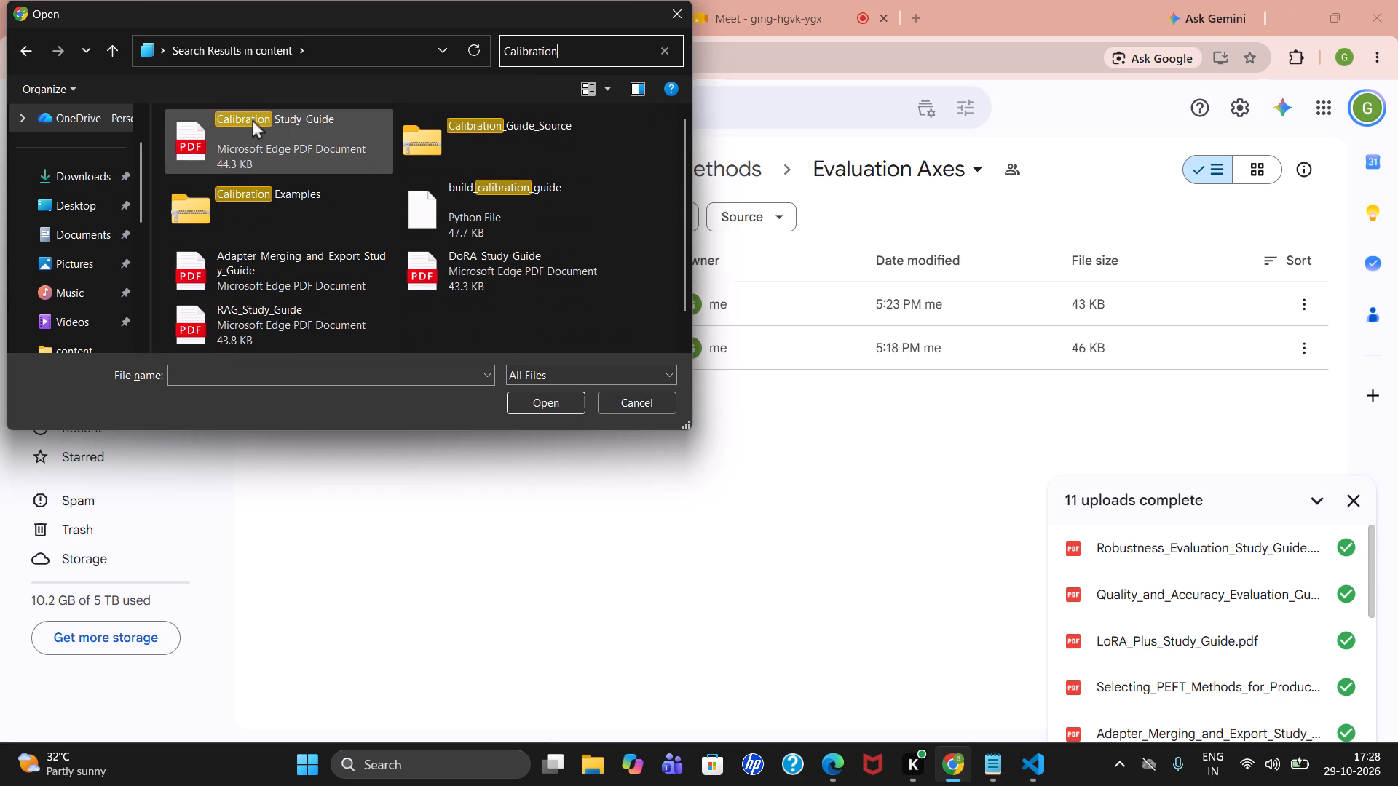
left_click(252, 119)
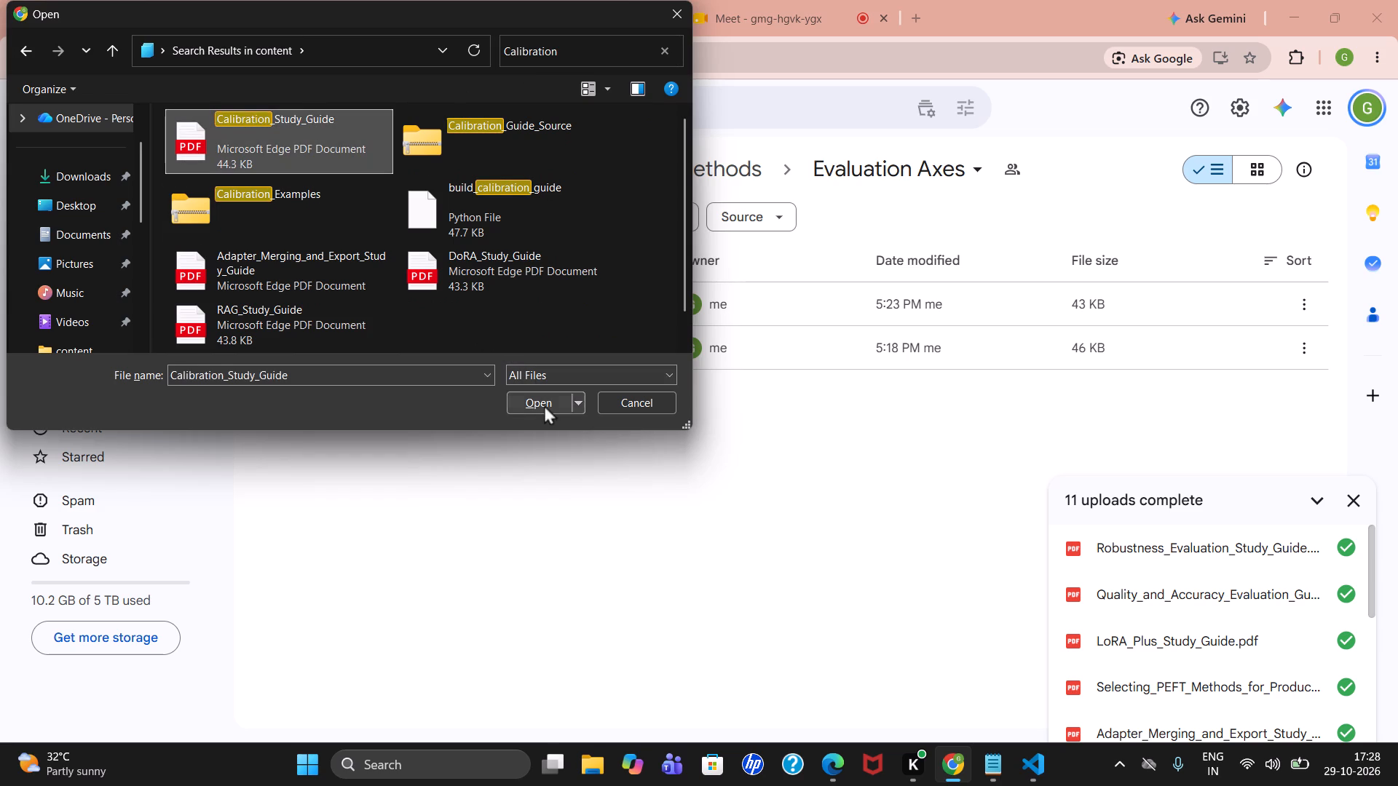
left_click(545, 405)
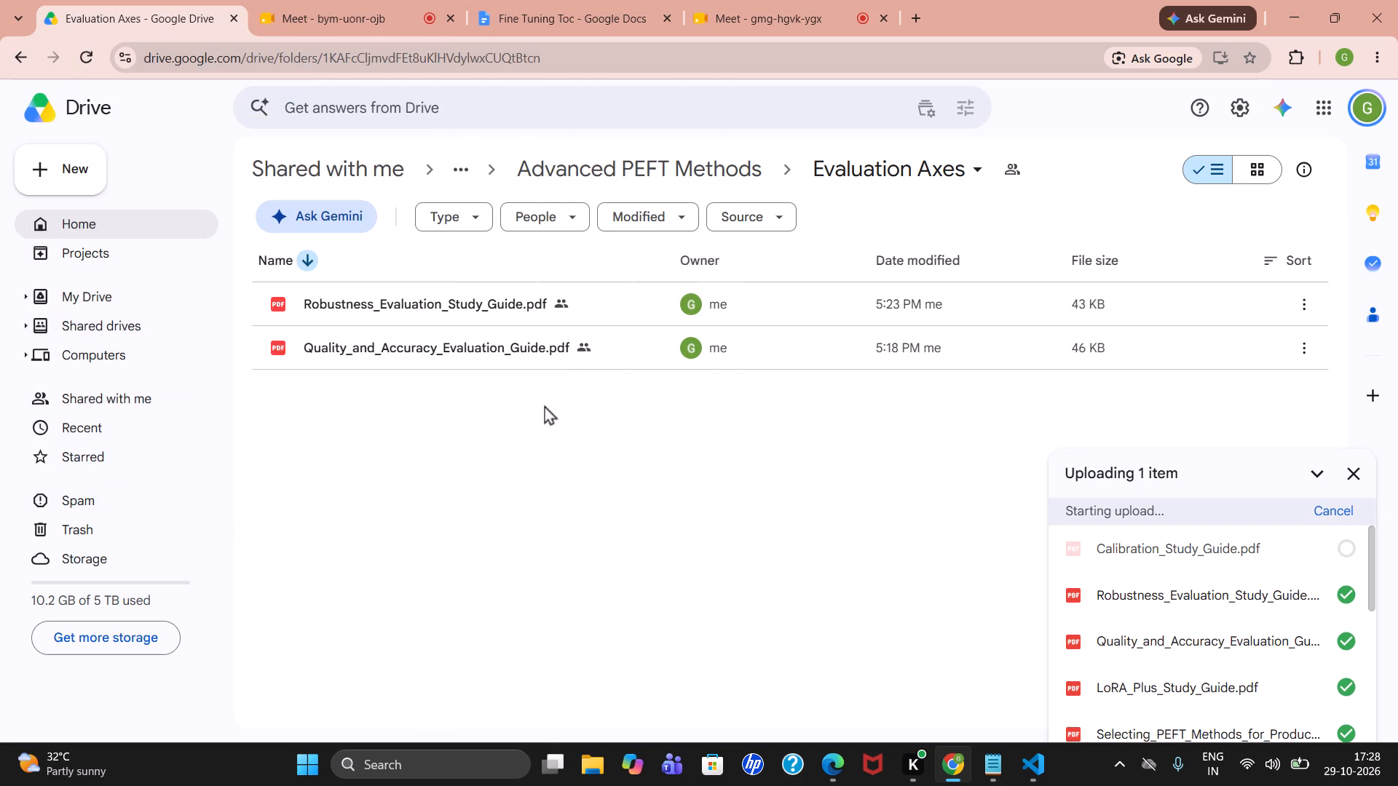
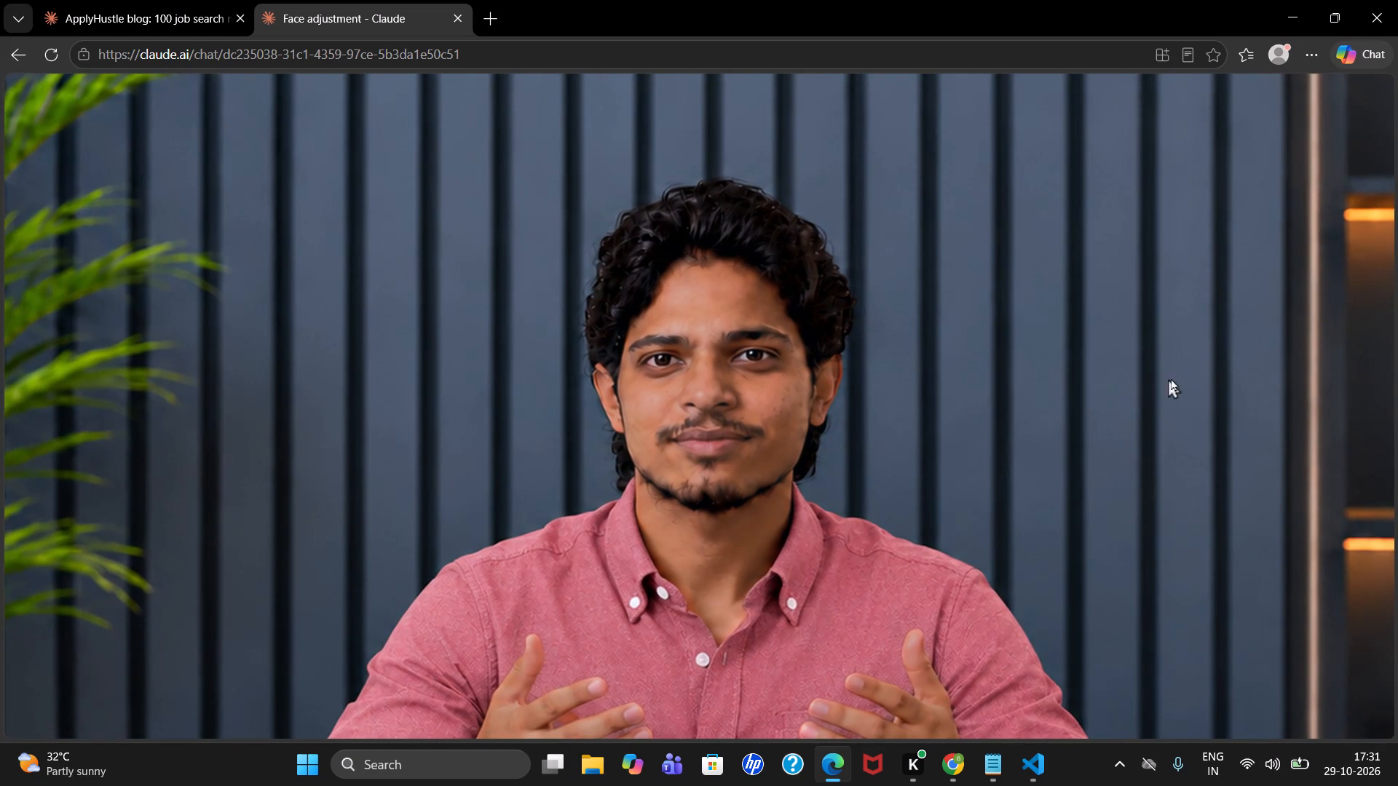
scroll(1171, 378, "right", 2)
scroll(1214, 374, "left", 3)
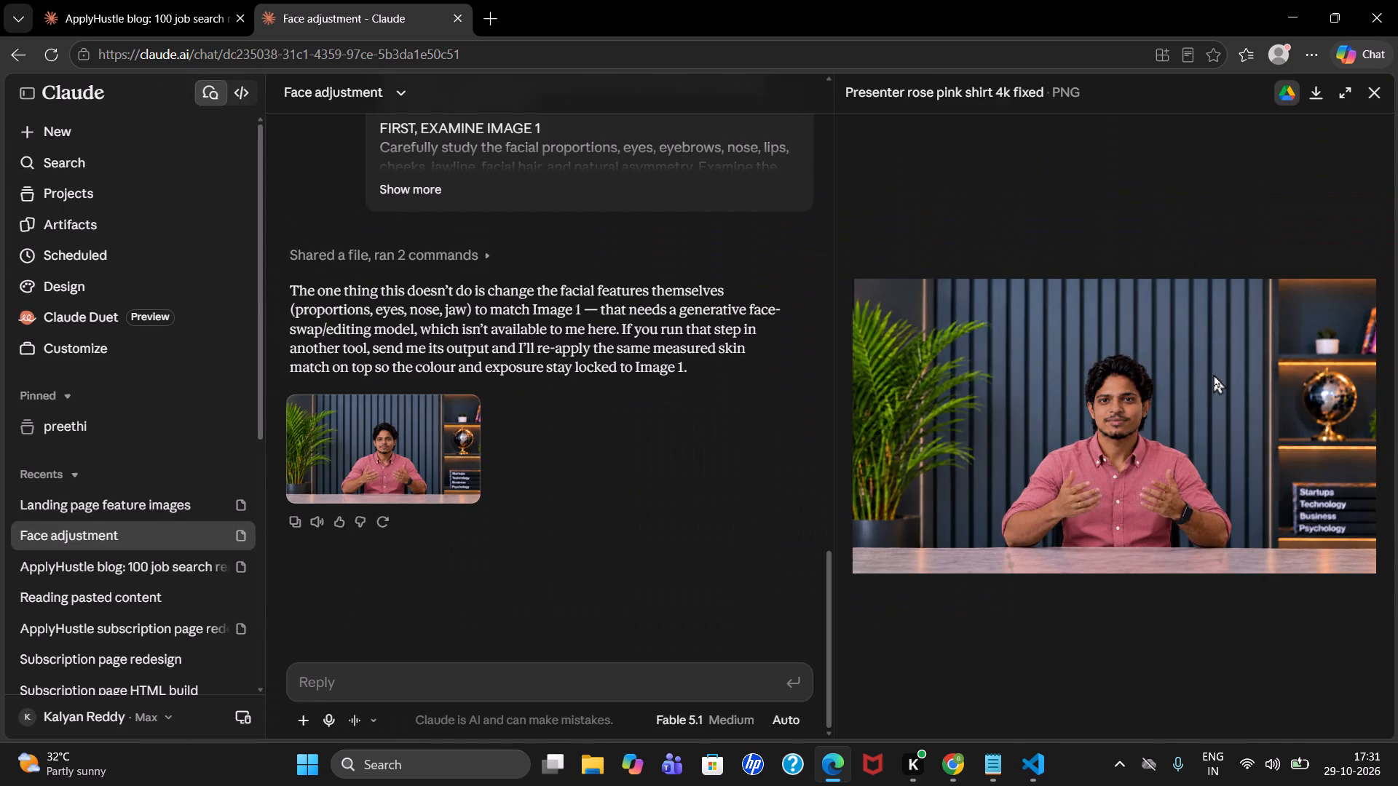
left_click(1383, 93)
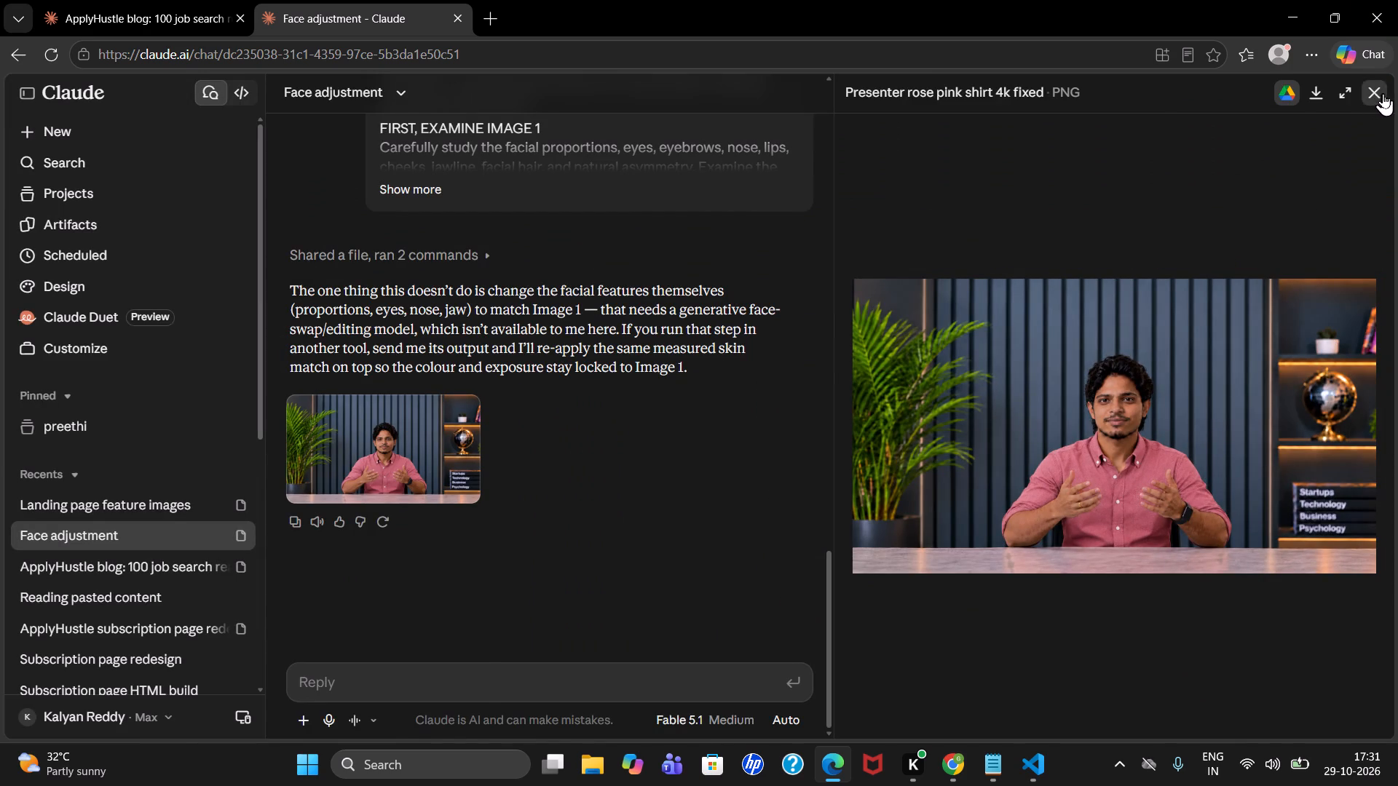
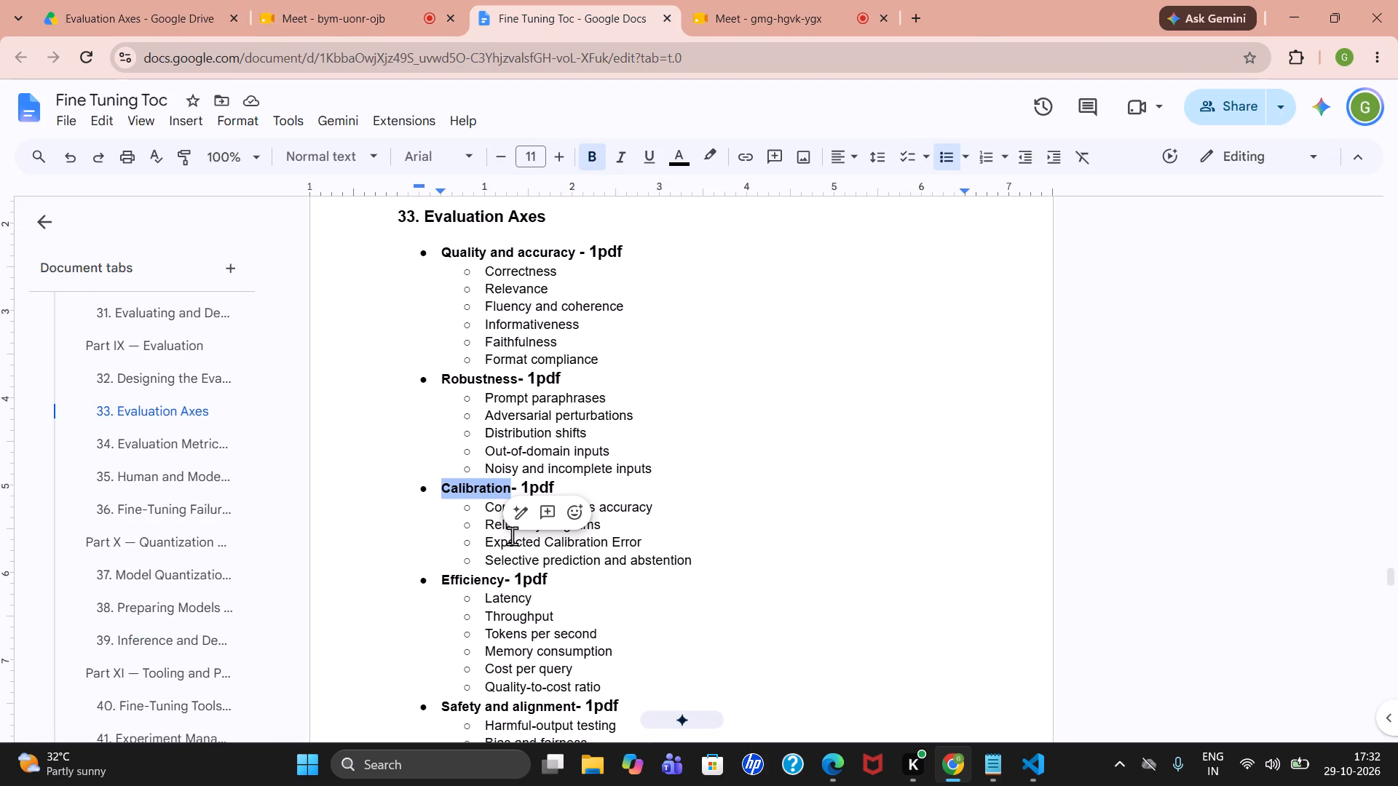
Copy the topic name "Efficiency" from section 33, Evaluation Axes, of the Fine Tuning Toc document.
left_click_drag(442, 579, 505, 581)
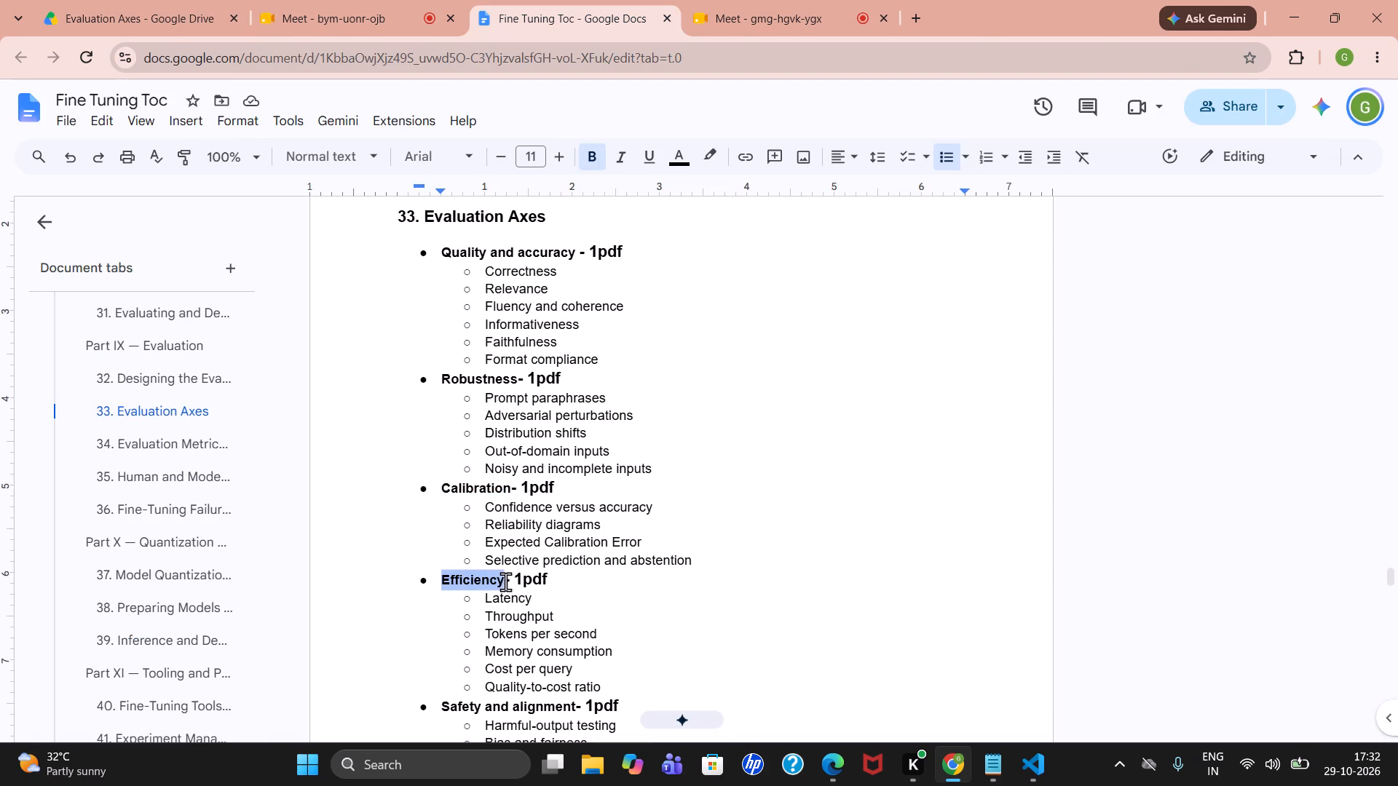
left_click_drag(505, 581, 506, 581)
key("ctrl+c")
Switch to the Evaluation Axes folder in Google Drive and open the file chooser for a new file upload.
left_click(114, 0)
left_click(82, 190)
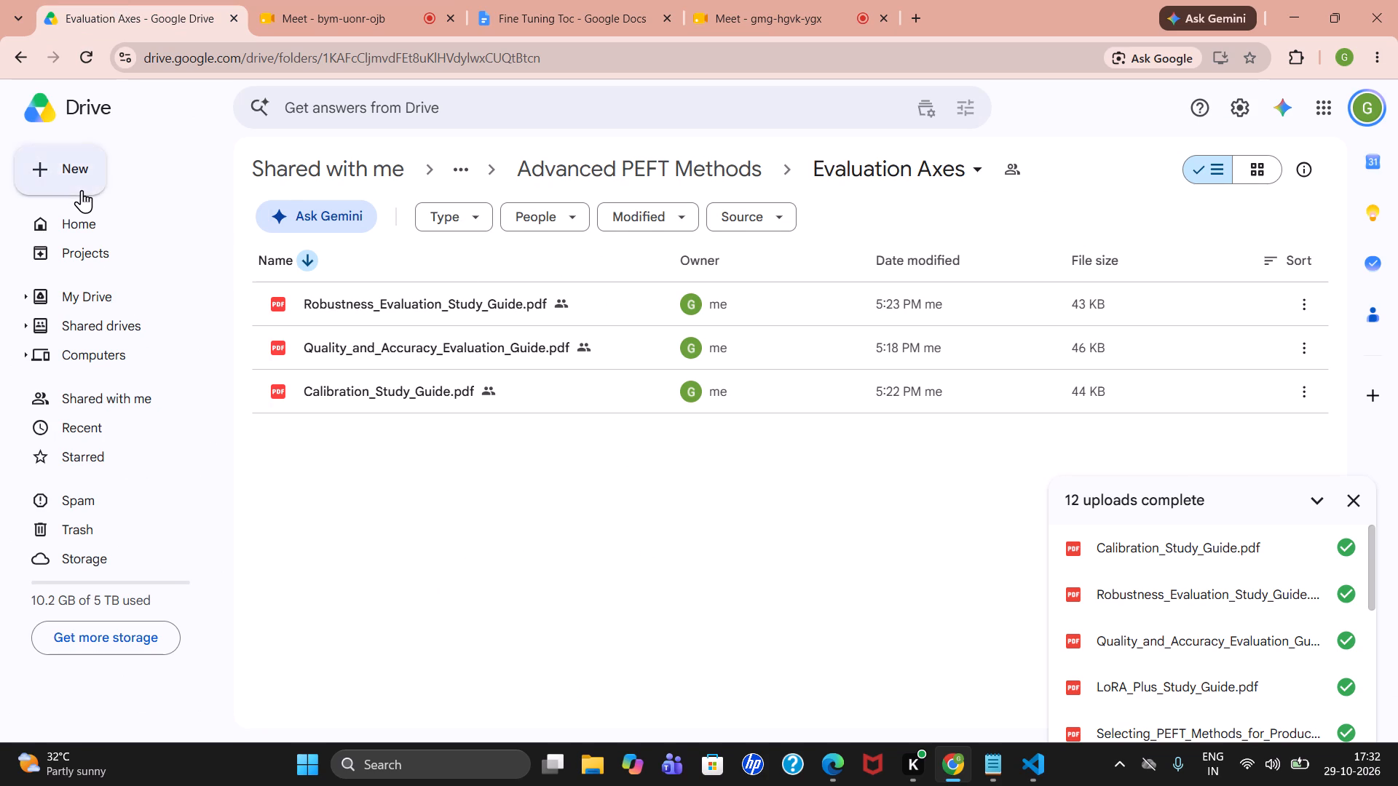
left_click(89, 203)
left_click(772, 20)
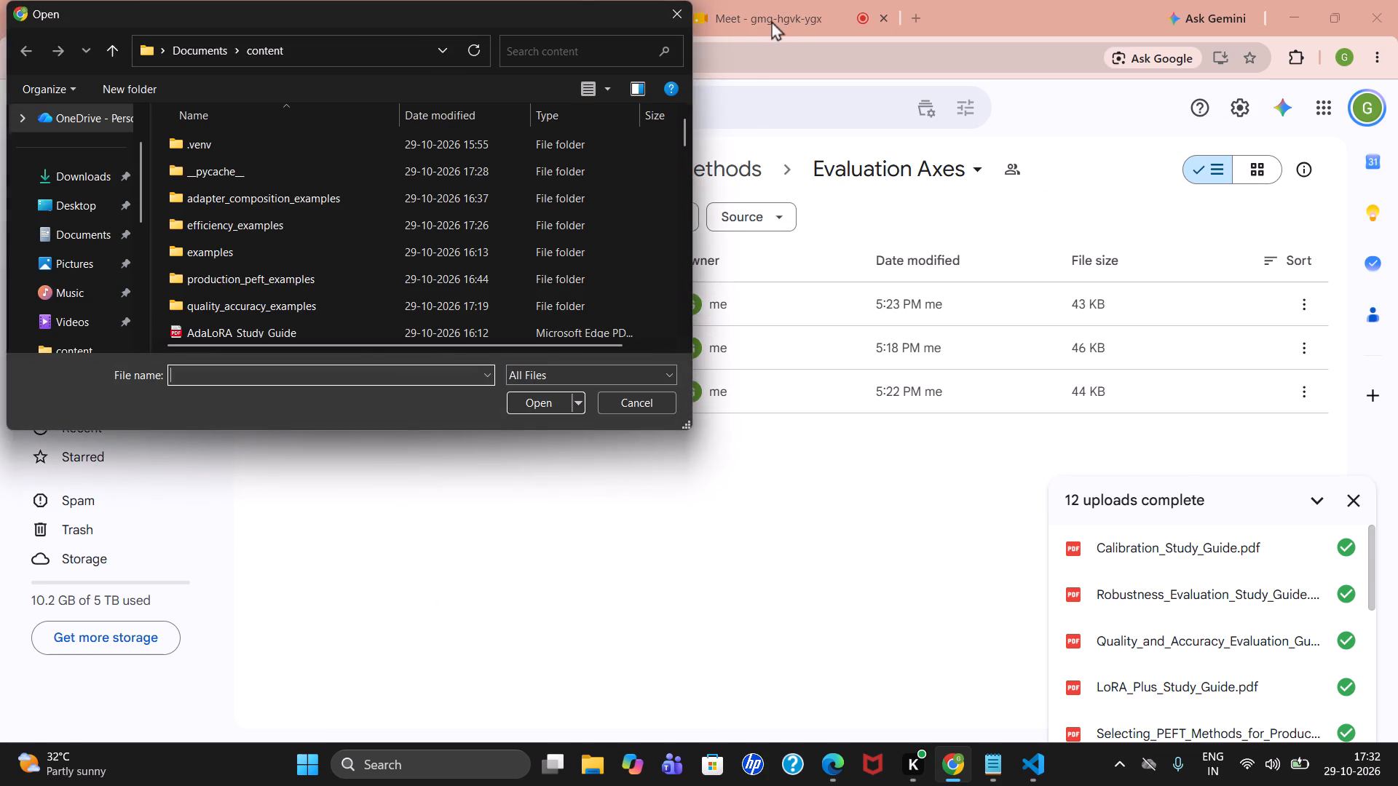
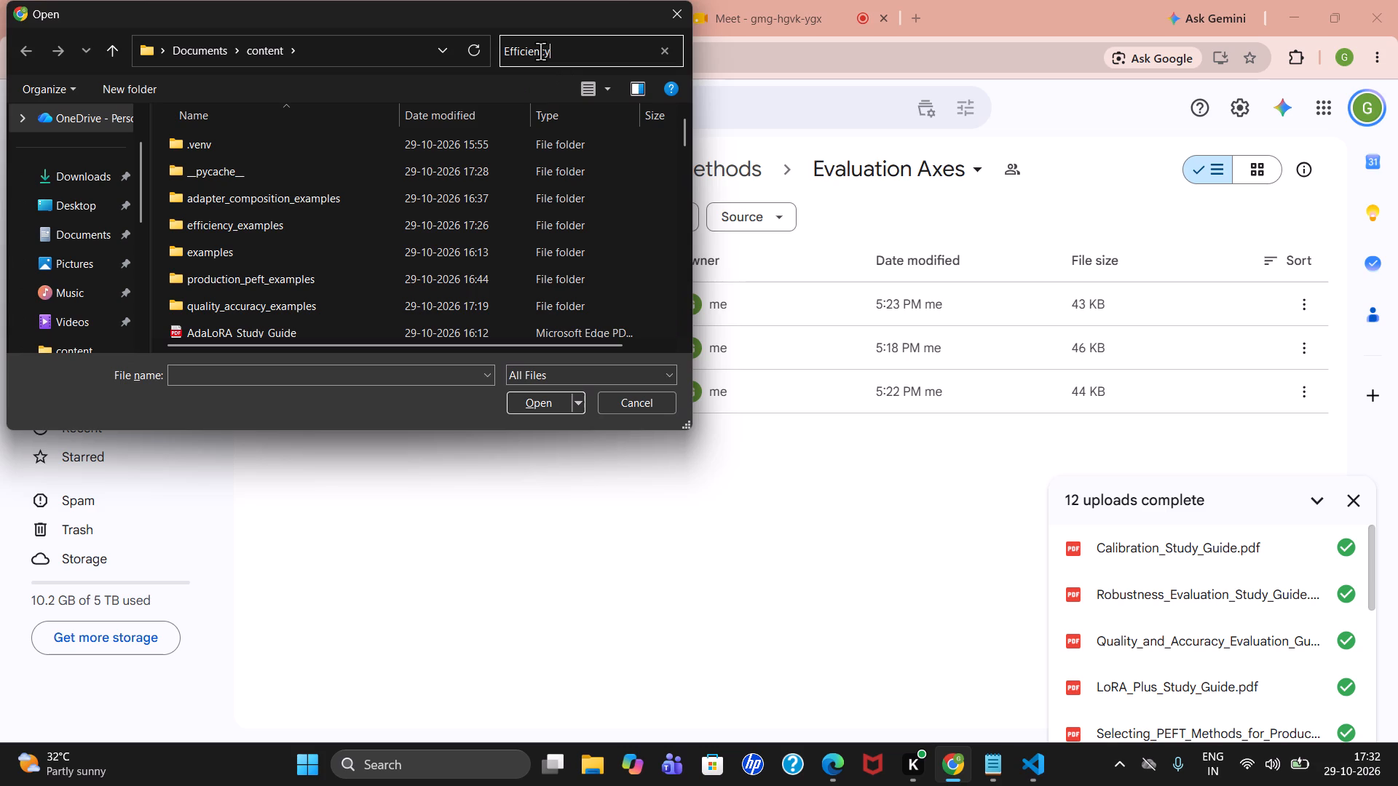
Upload the Efficiency_Evaluation_Study_Guide PDF from the "Efficiency" search results to the Evaluation Axes folder.
left_click(288, 122)
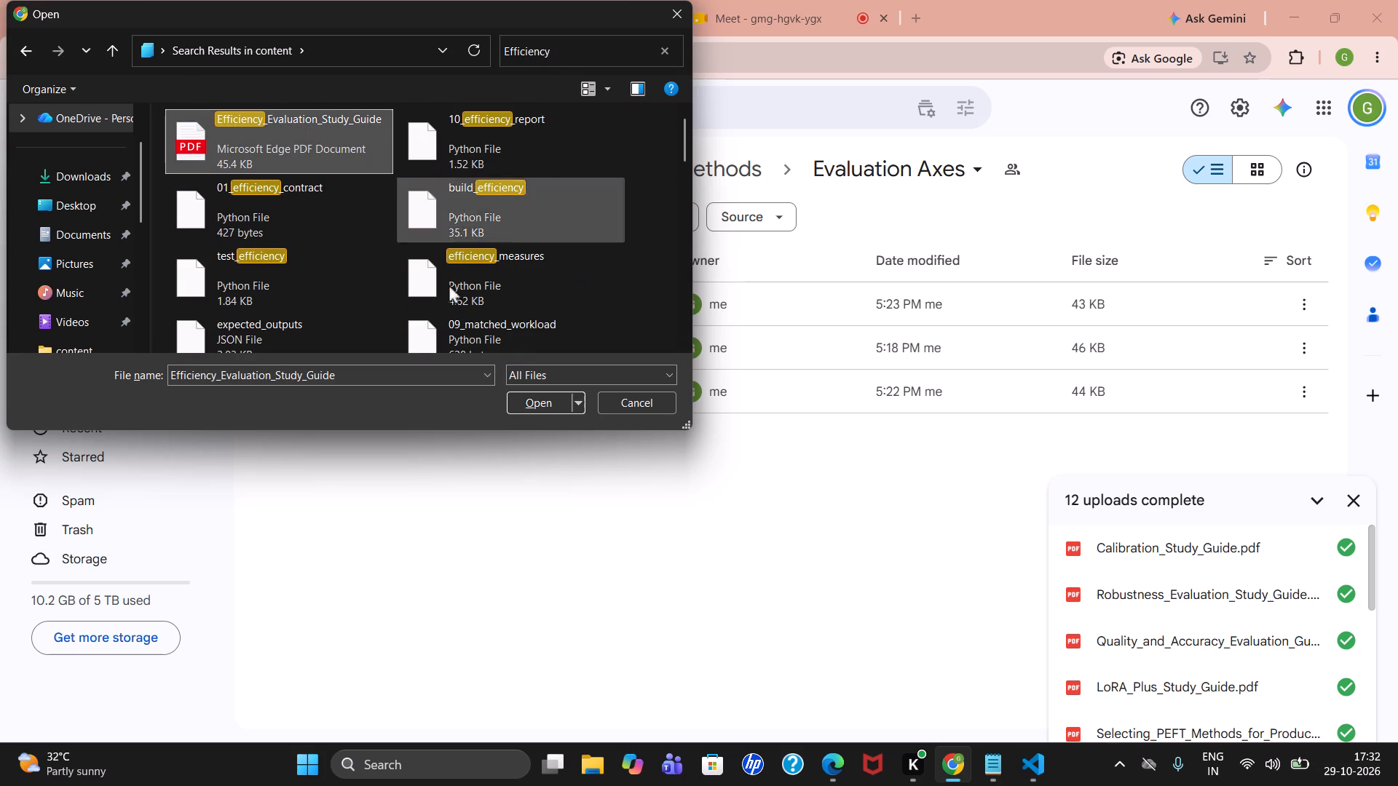
left_click(529, 401)
left_click(727, 44)
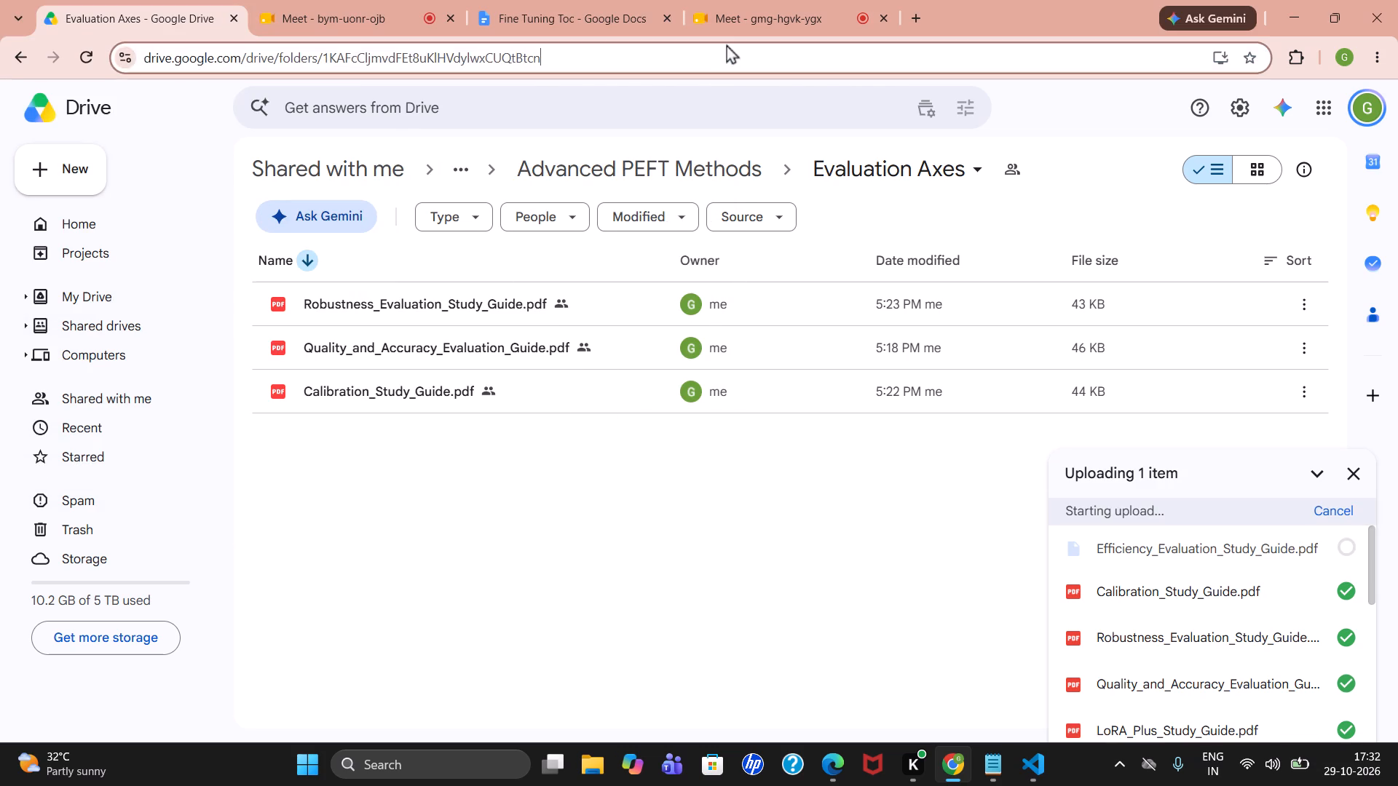
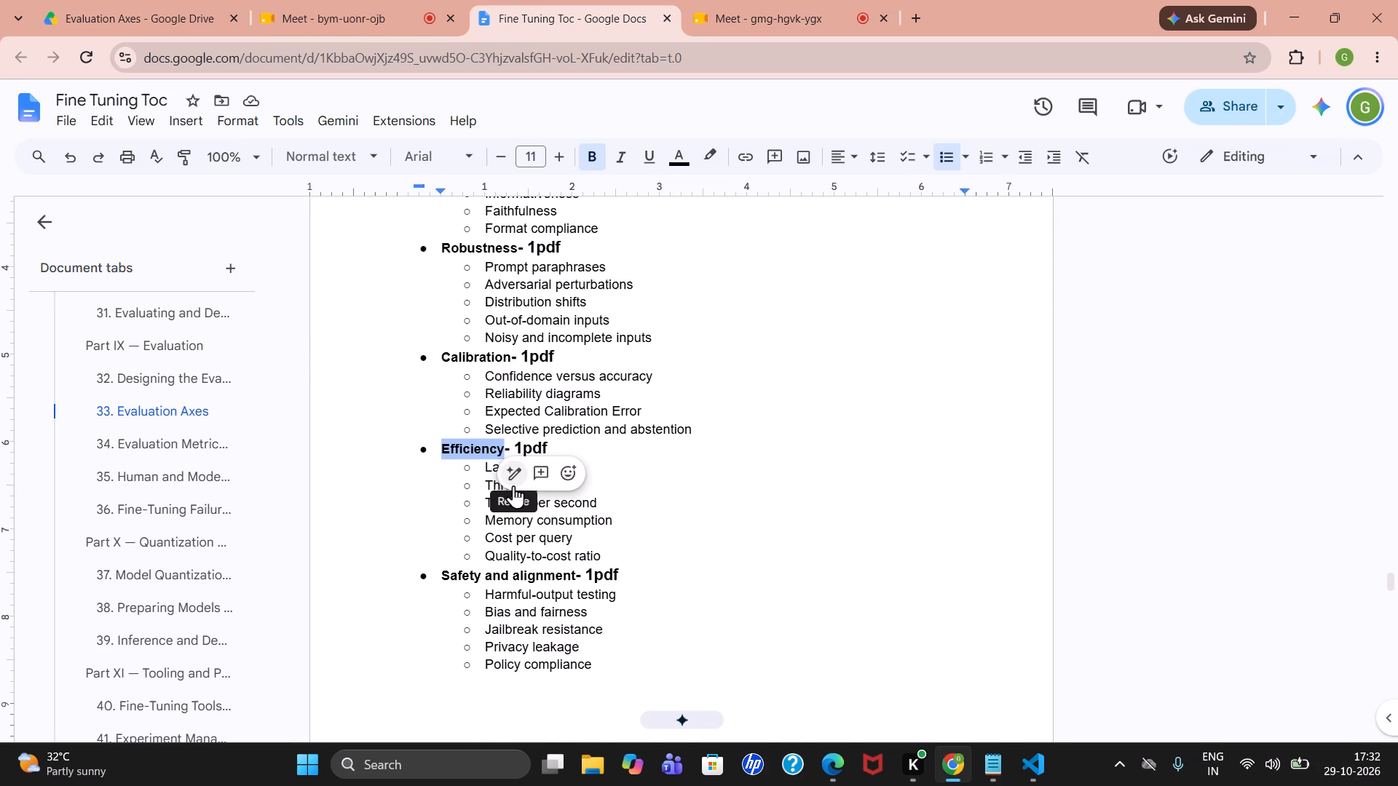
Copy the topic name "Safety and alignment" from section 33, Evaluation Axes, in the Fine Tuning Toc document.
scroll(513, 485, "down", 1)
left_click_drag(441, 528, 564, 517)
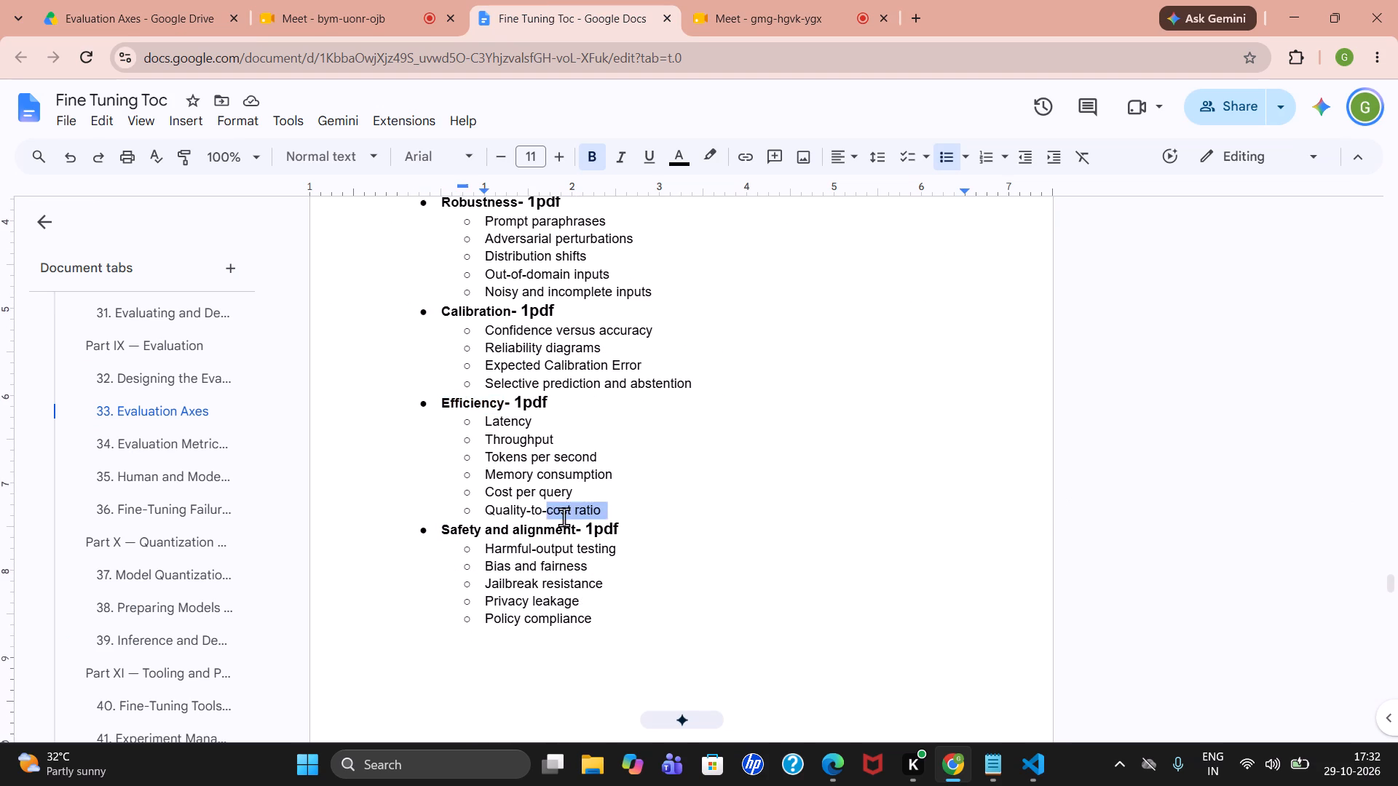
left_click_drag(564, 517, 577, 527)
key("ctrl+c")
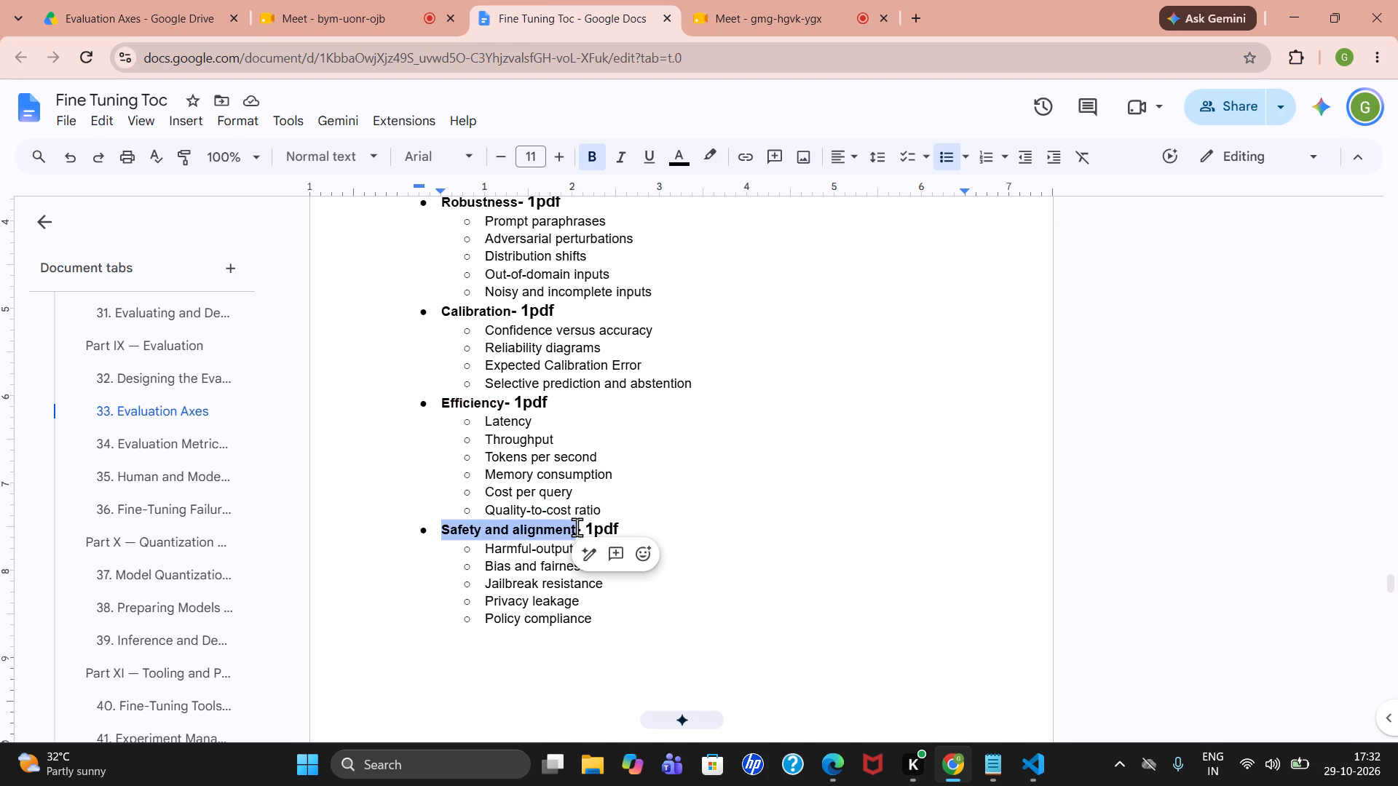
key("ctrl+c")
Search the content folder for "Safety and alignment" and upload the Safety_and_Alignment_Study_Guide PDF to the Evaluation Axes Drive folder.
left_click(125, 0)
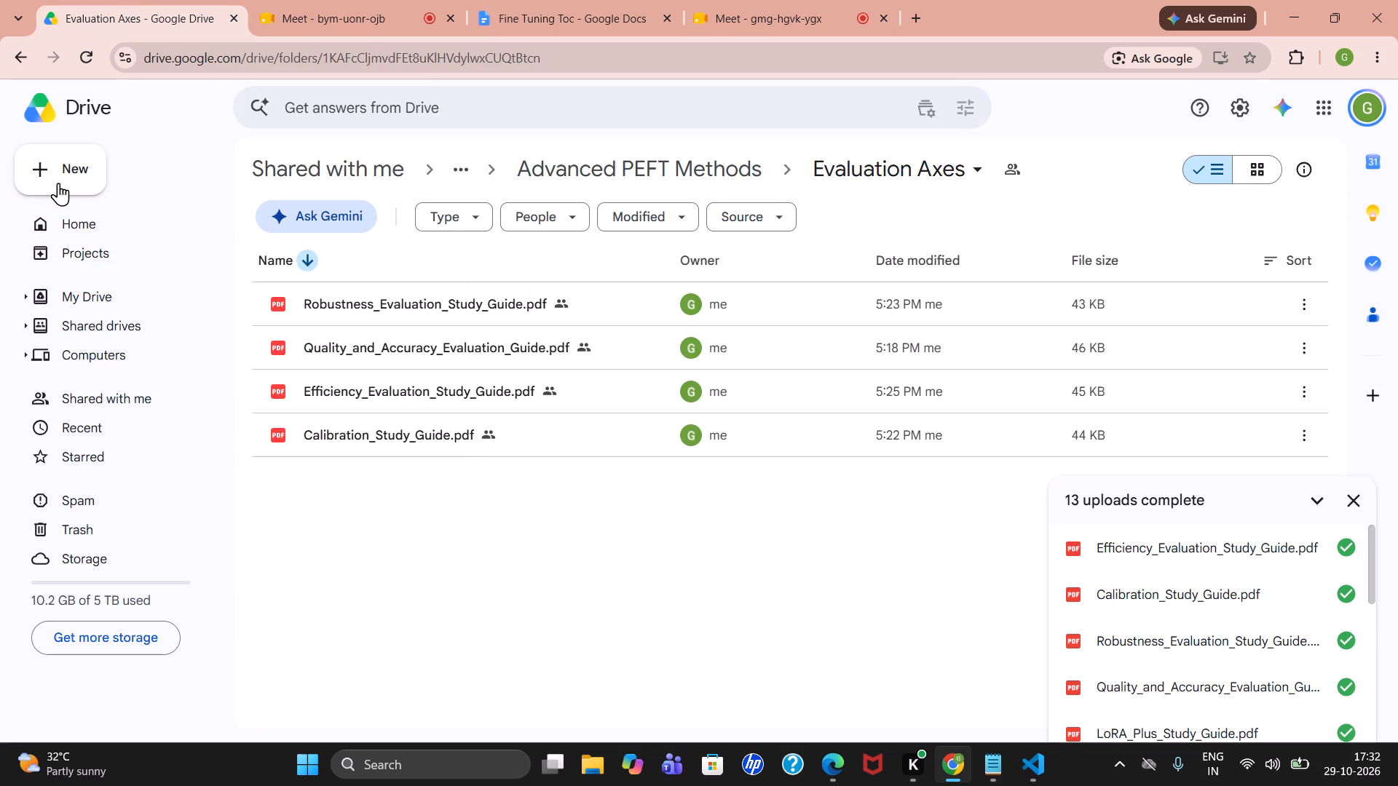
left_click(66, 169)
left_click(91, 208)
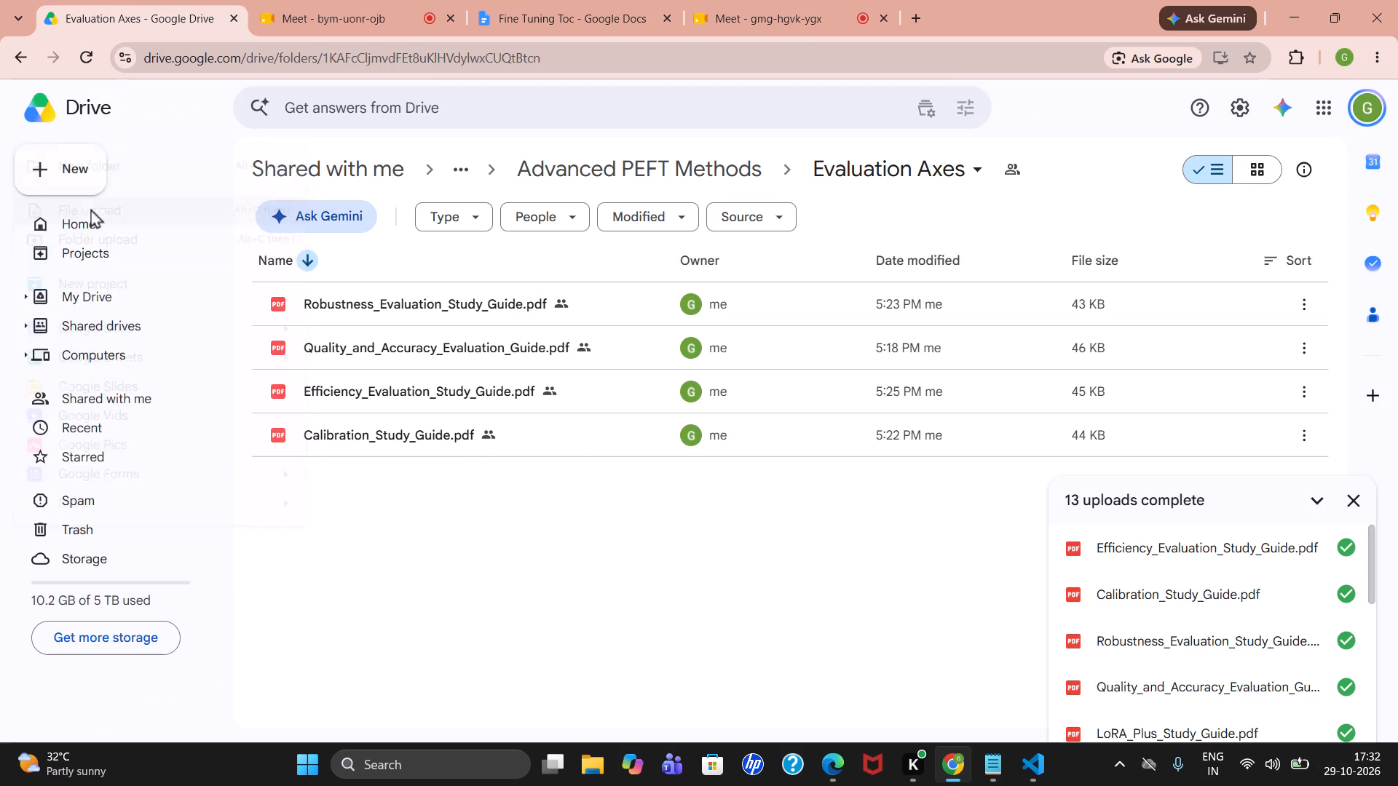
left_click(532, 54)
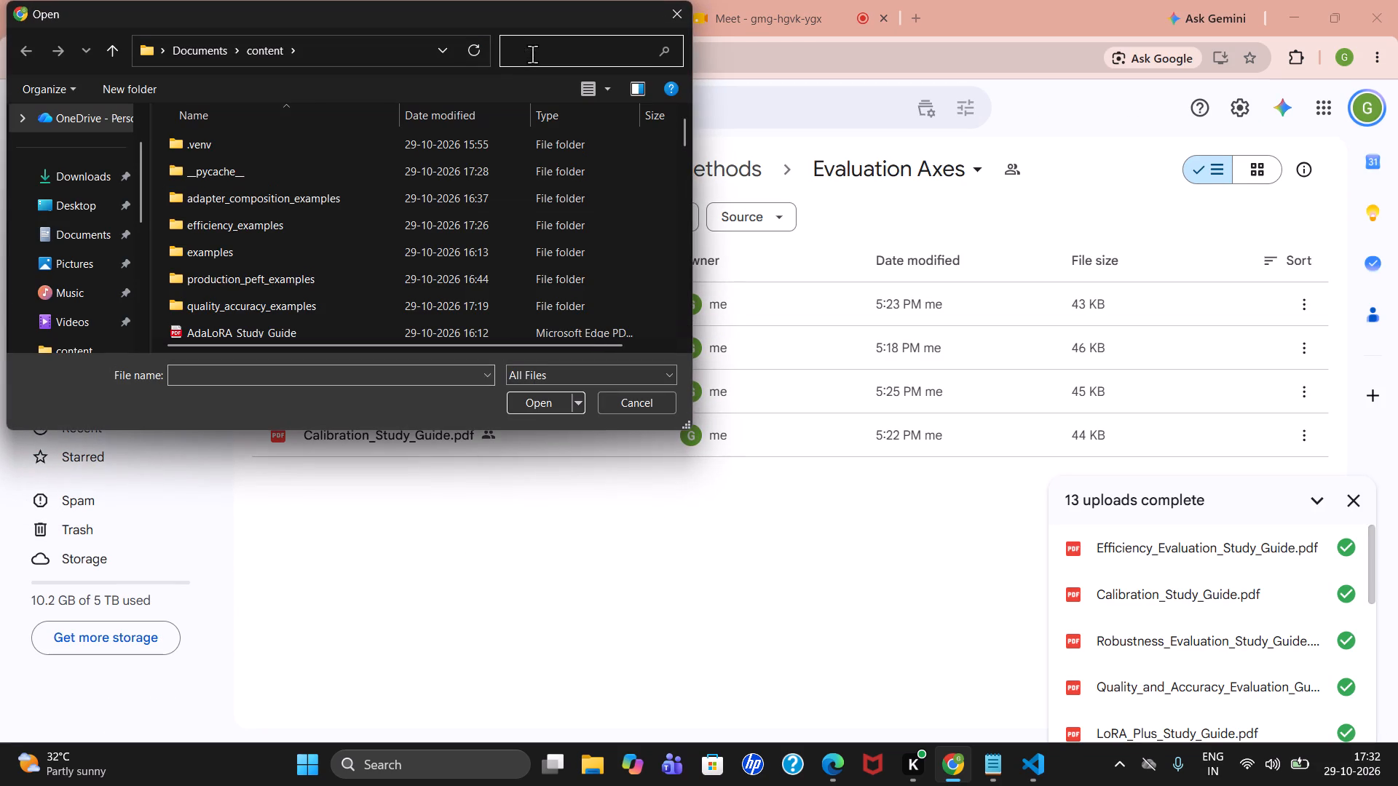
key("ctrl+v")
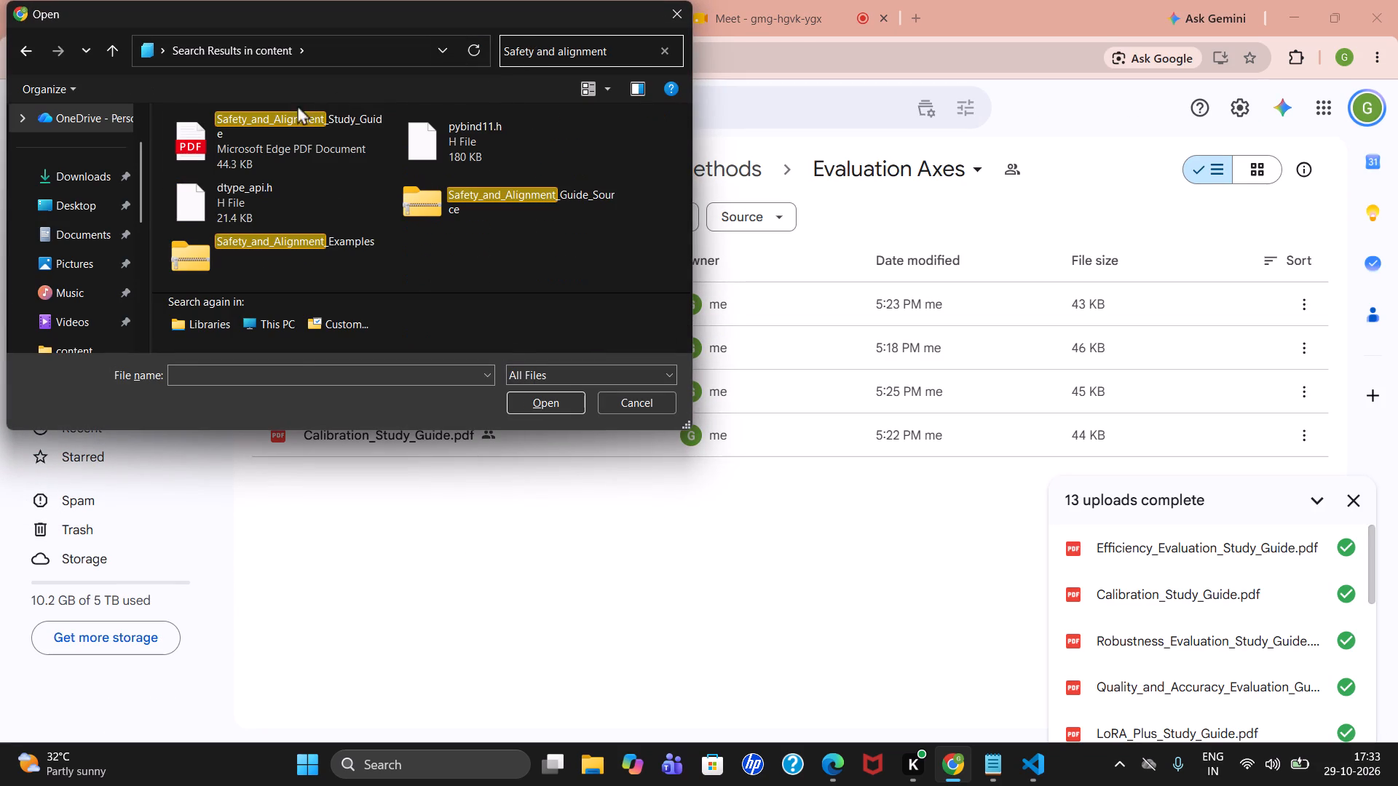
left_click(281, 140)
left_click(526, 393)
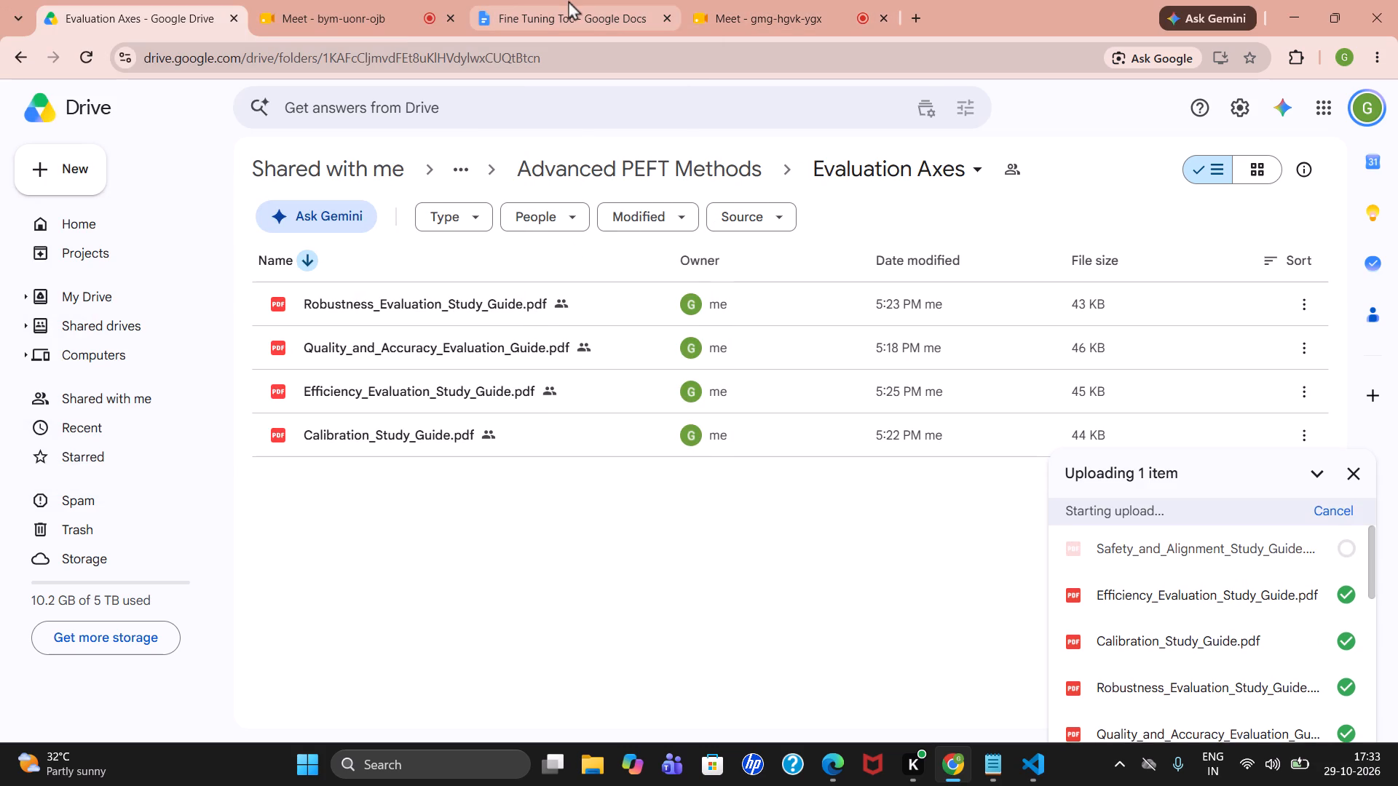
Review the Evaluation Axes topics and neighbouring sections in the Fine Tuning Toc document, and check the Evaluation Axes folder's uploaded guides.
left_click(569, 0)
scroll(541, 485, "right", 1)
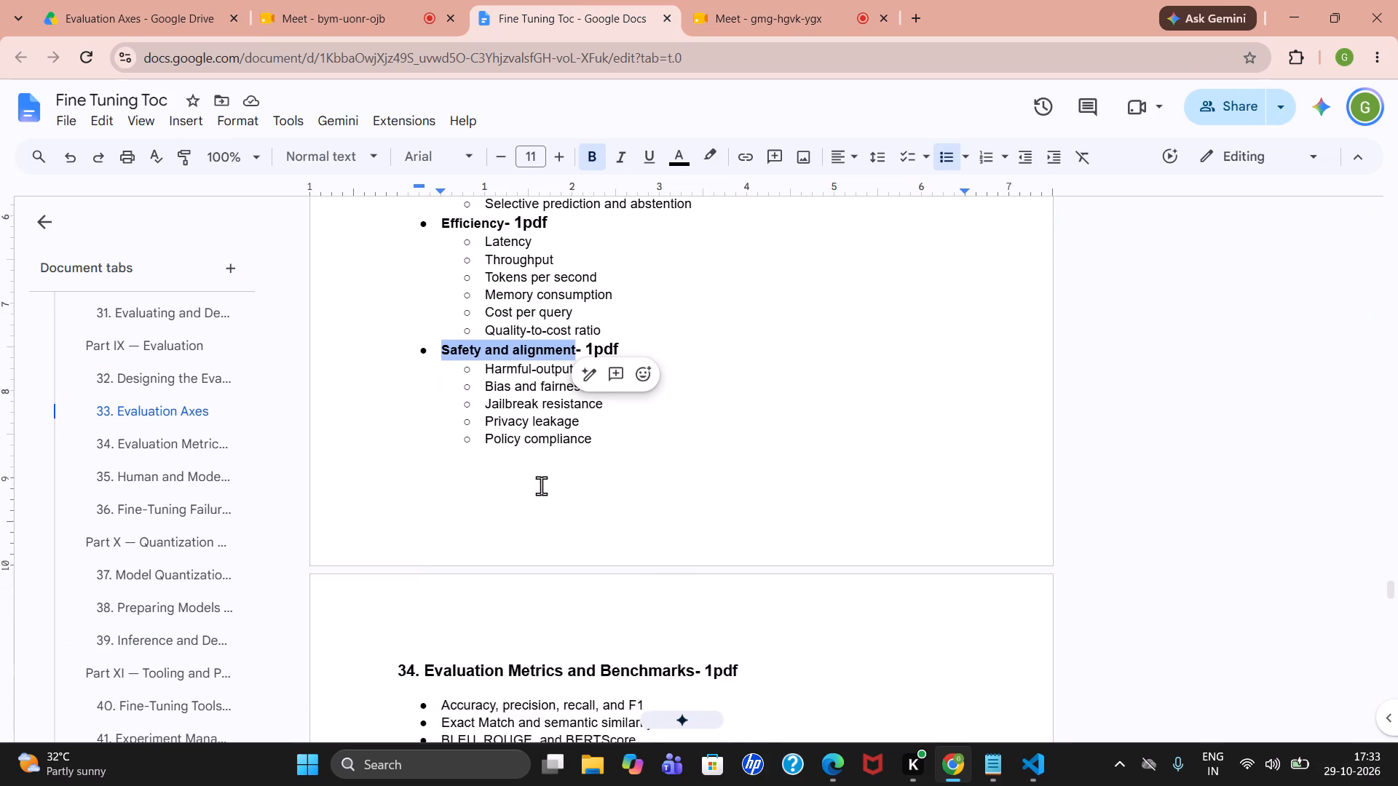
scroll(541, 485, "right", 1)
scroll(541, 485, "up", 1)
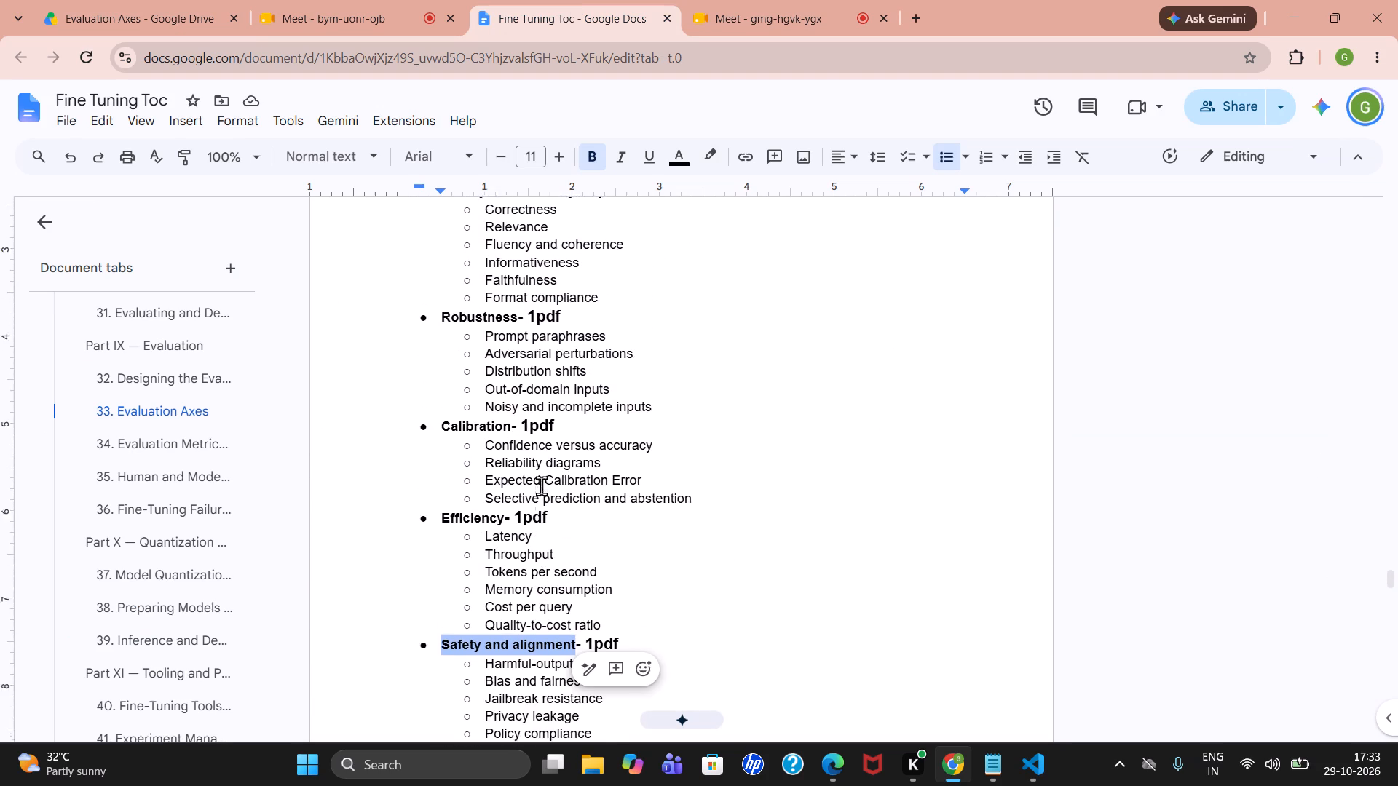
scroll(541, 485, "up", 5)
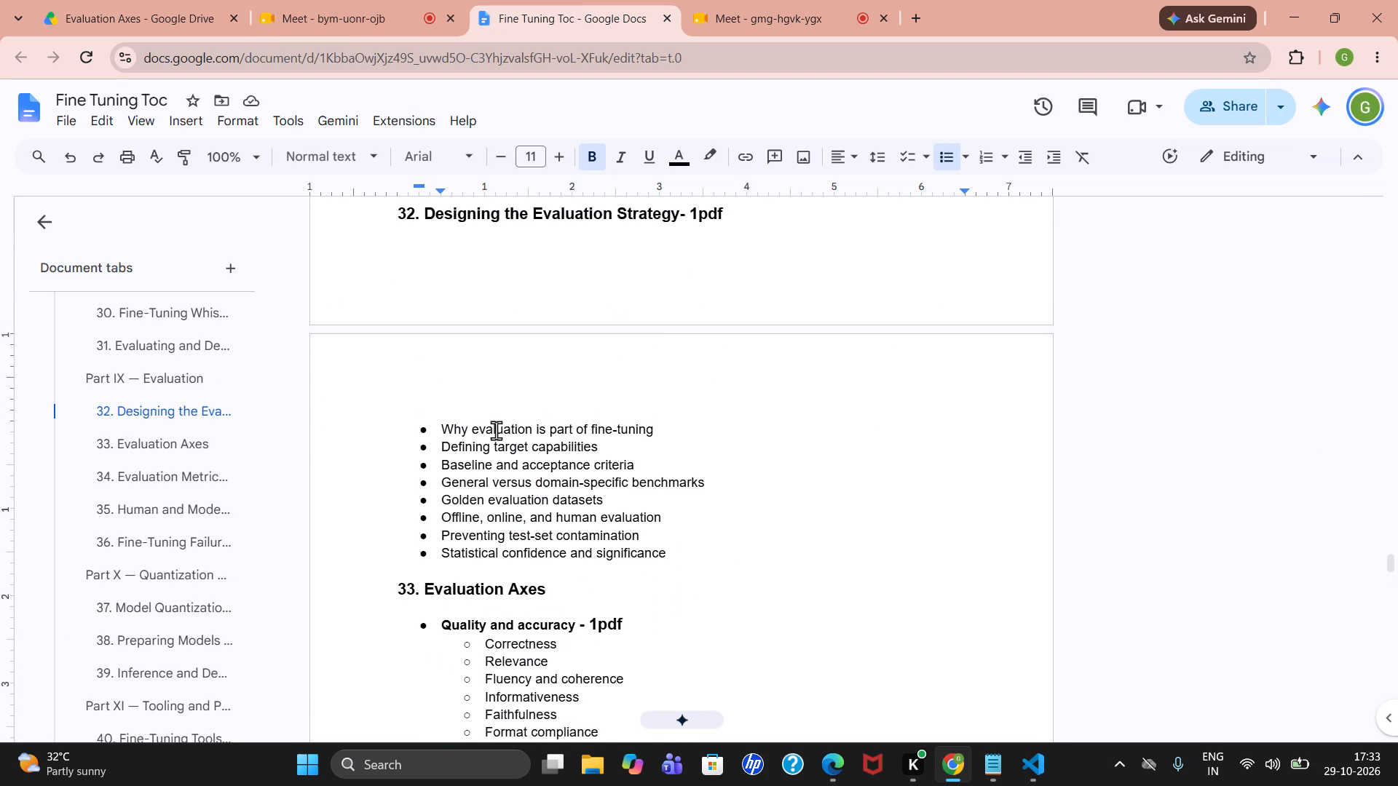
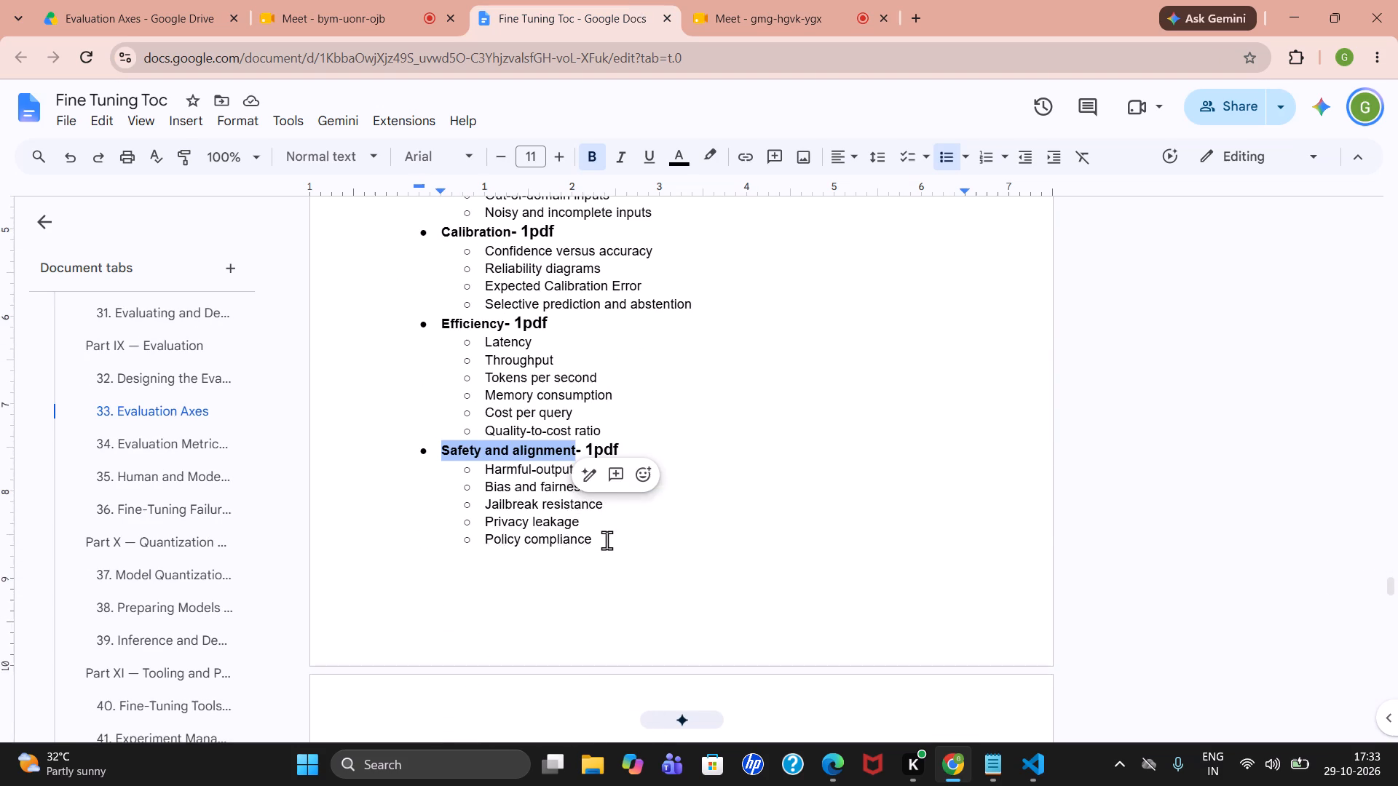
Review the sections after Evaluation Axes in the Fine Tuning Toc document, from Part IX through Production Monitoring in Part XI.
scroll(607, 540, "down", 7)
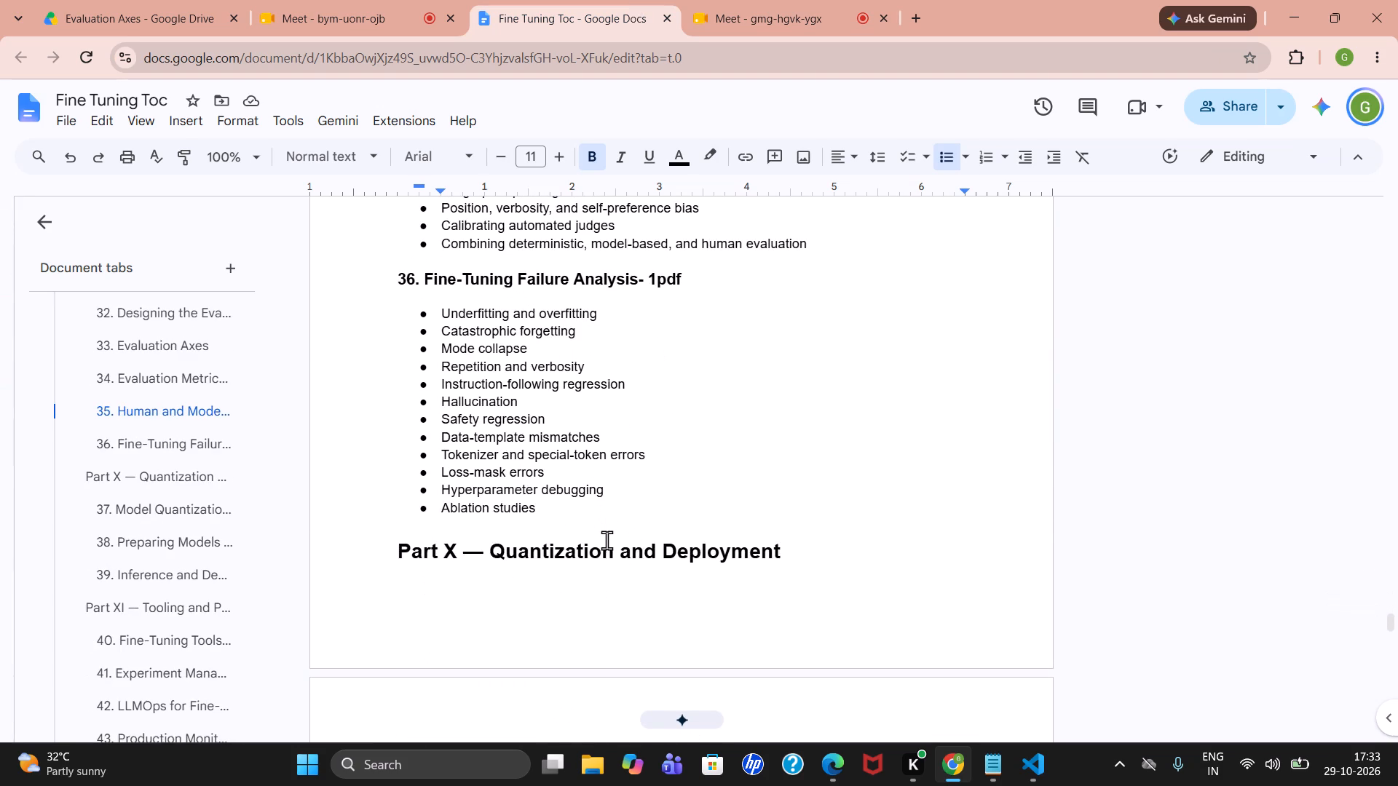
scroll(607, 540, "down", 3)
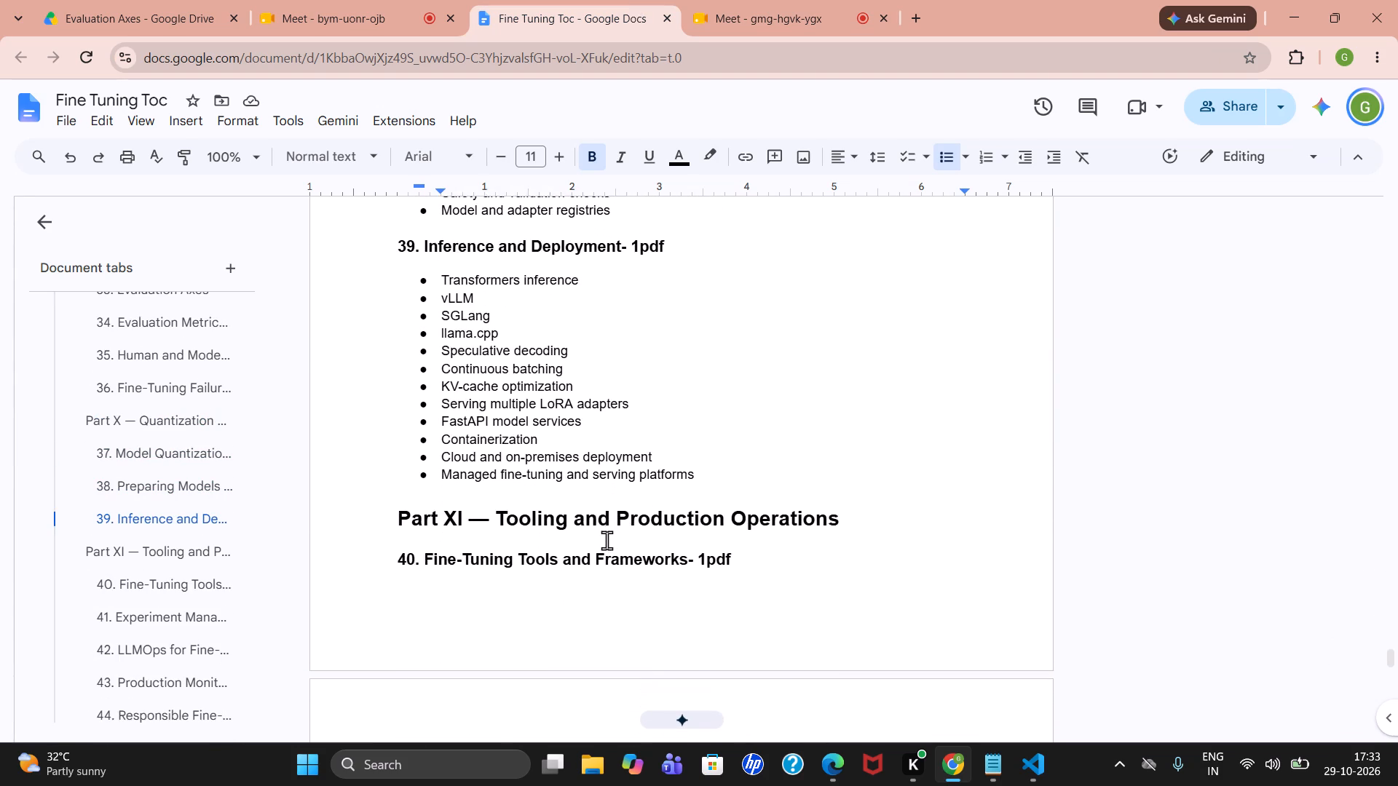
scroll(607, 540, "down", 8)
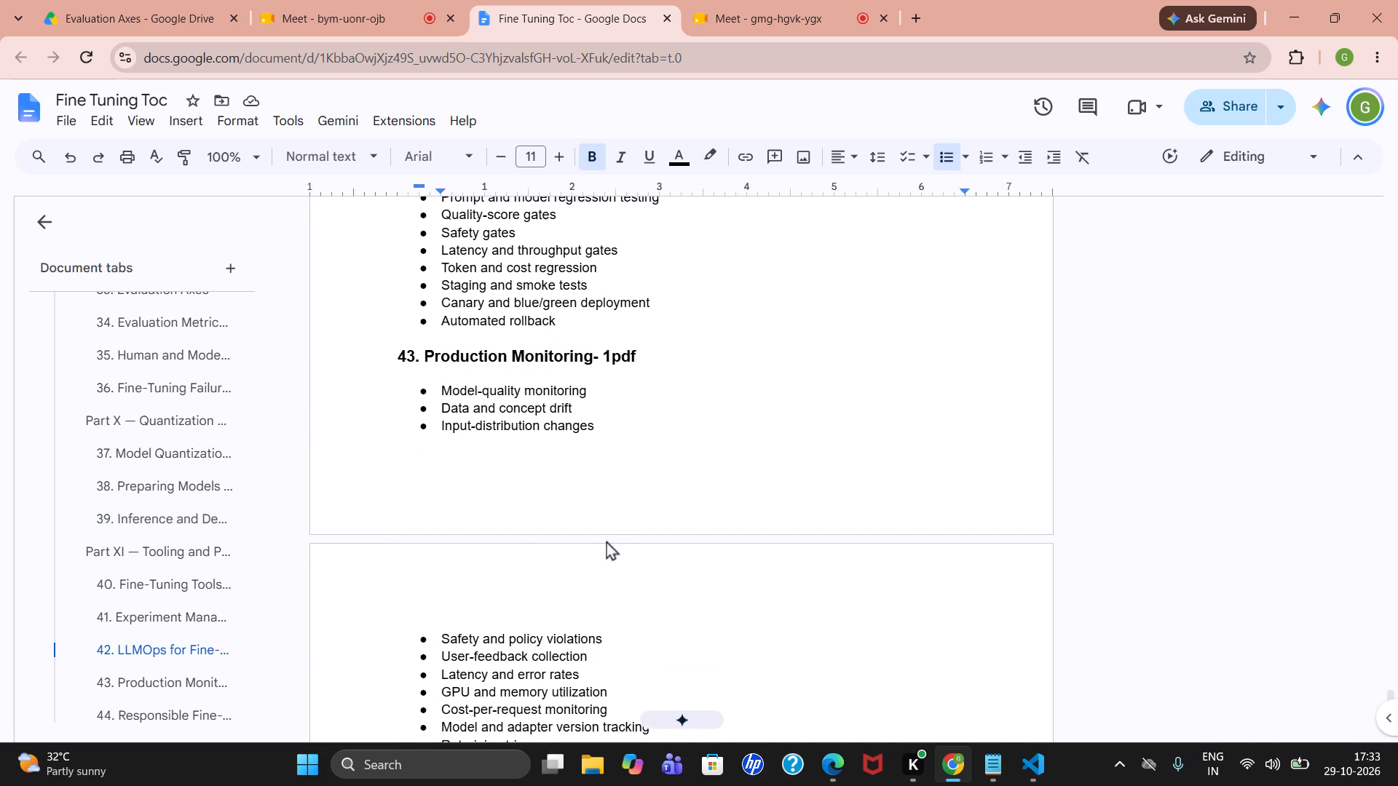
scroll(607, 540, "down", 4)
Look back through the Fine Tuning Toc document's sections and their PDF markings, from Part XI to Part I — Foundations.
scroll(607, 540, "up", 6)
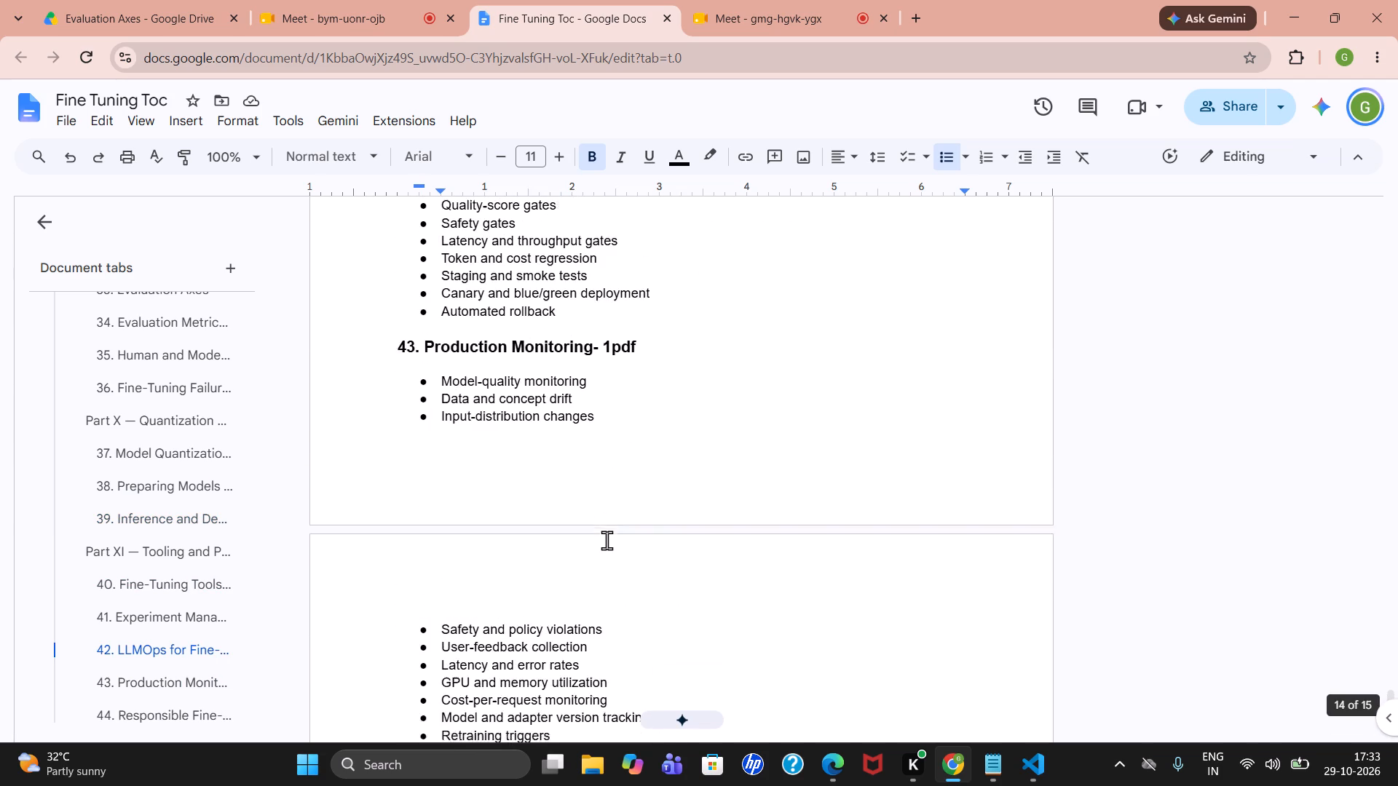
scroll(607, 540, "up", 8)
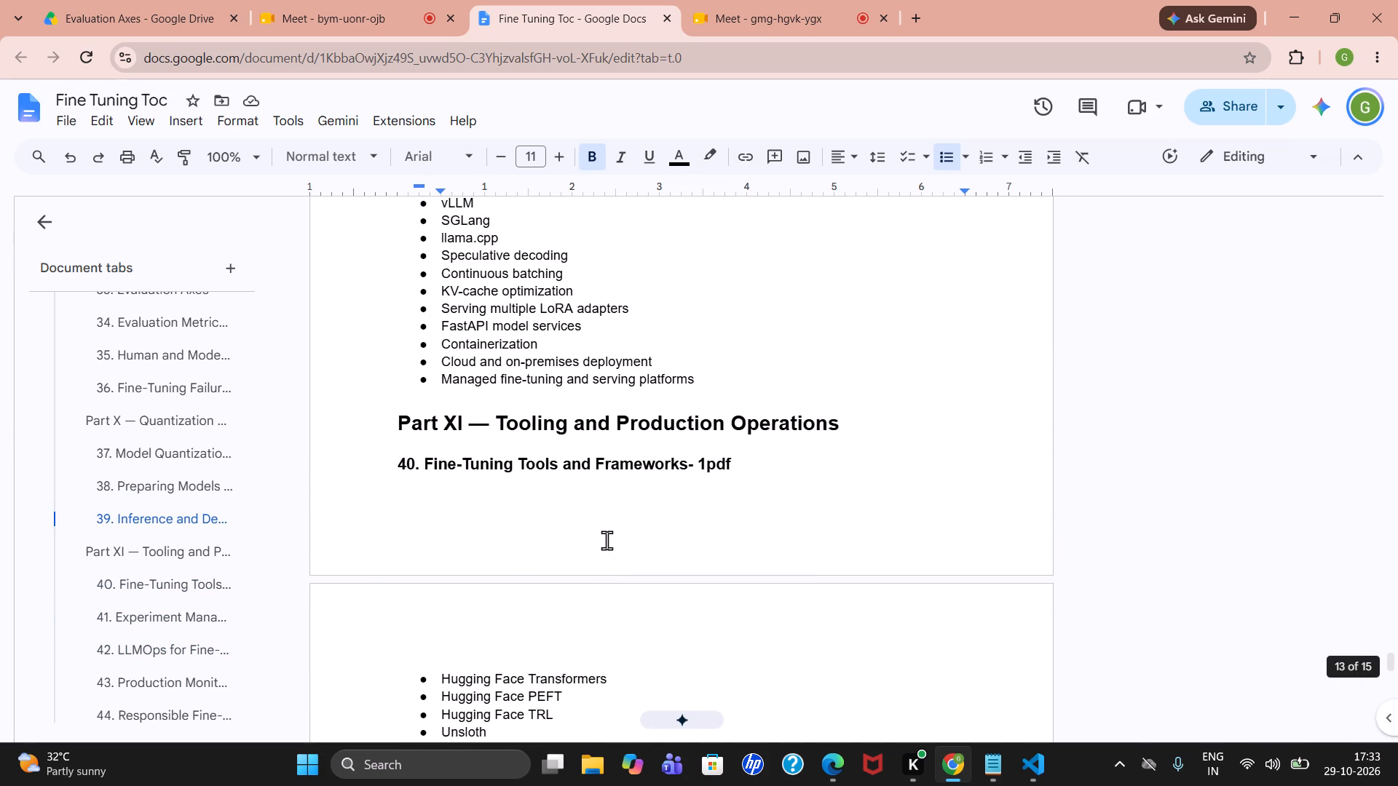
scroll(607, 540, "up", 6)
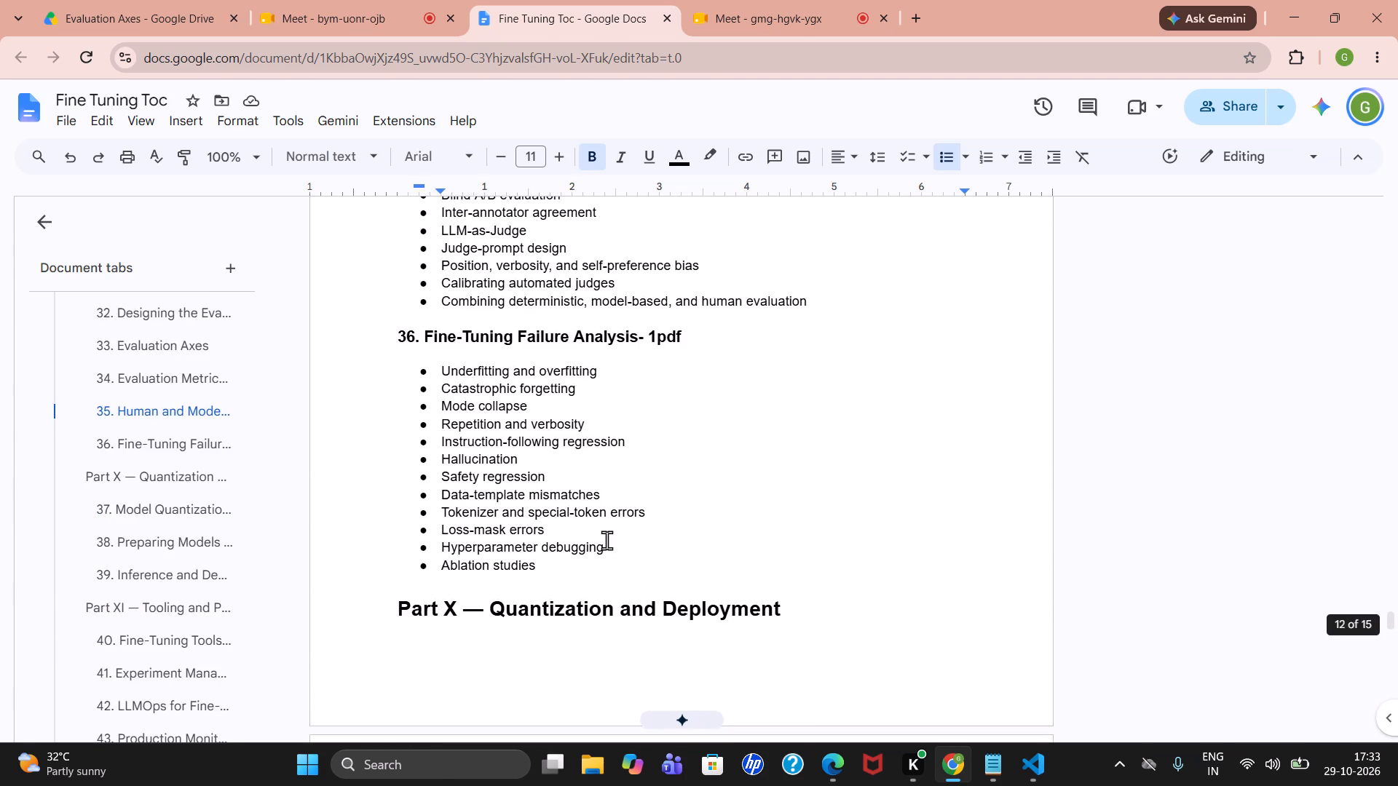
scroll(607, 540, "up", 20)
scroll(607, 540, "up", 1)
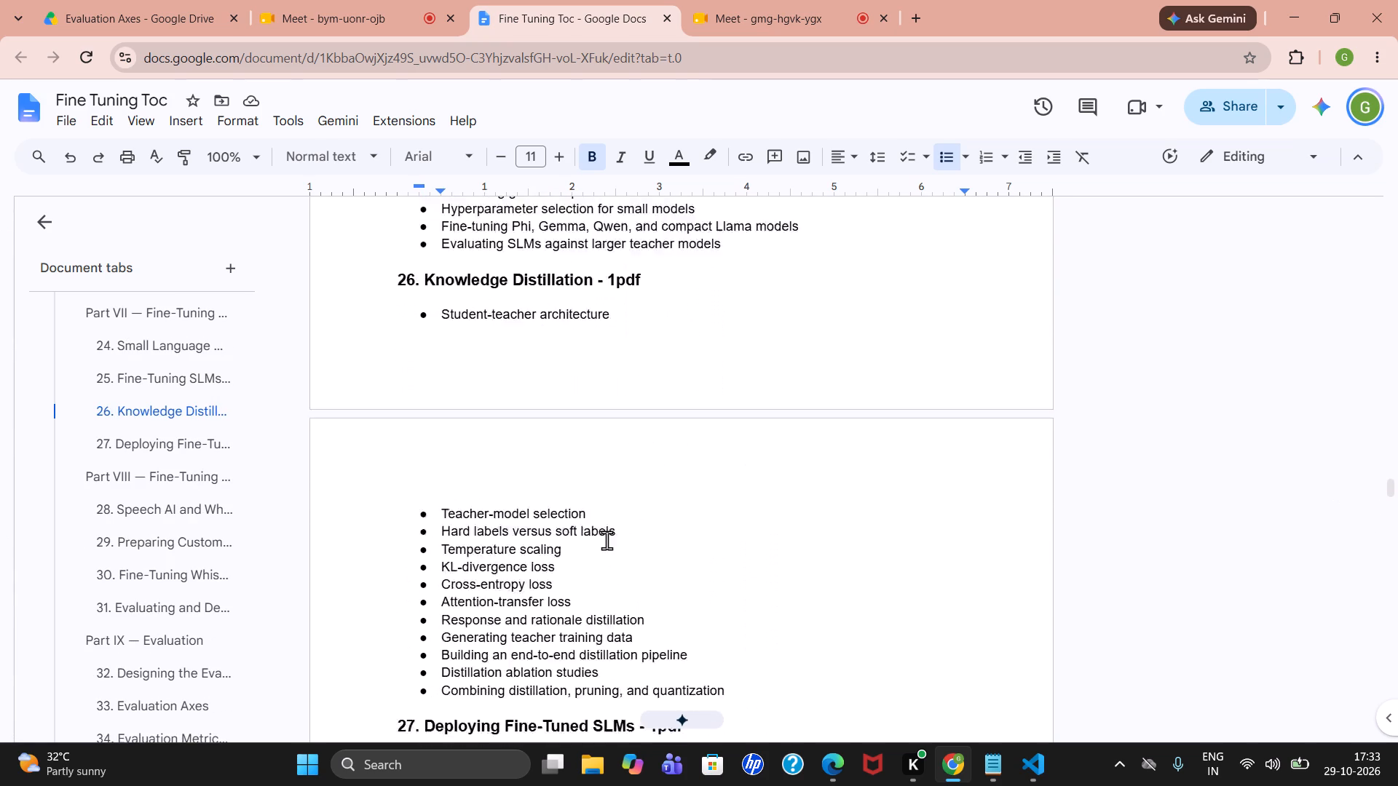
scroll(607, 540, "up", 5)
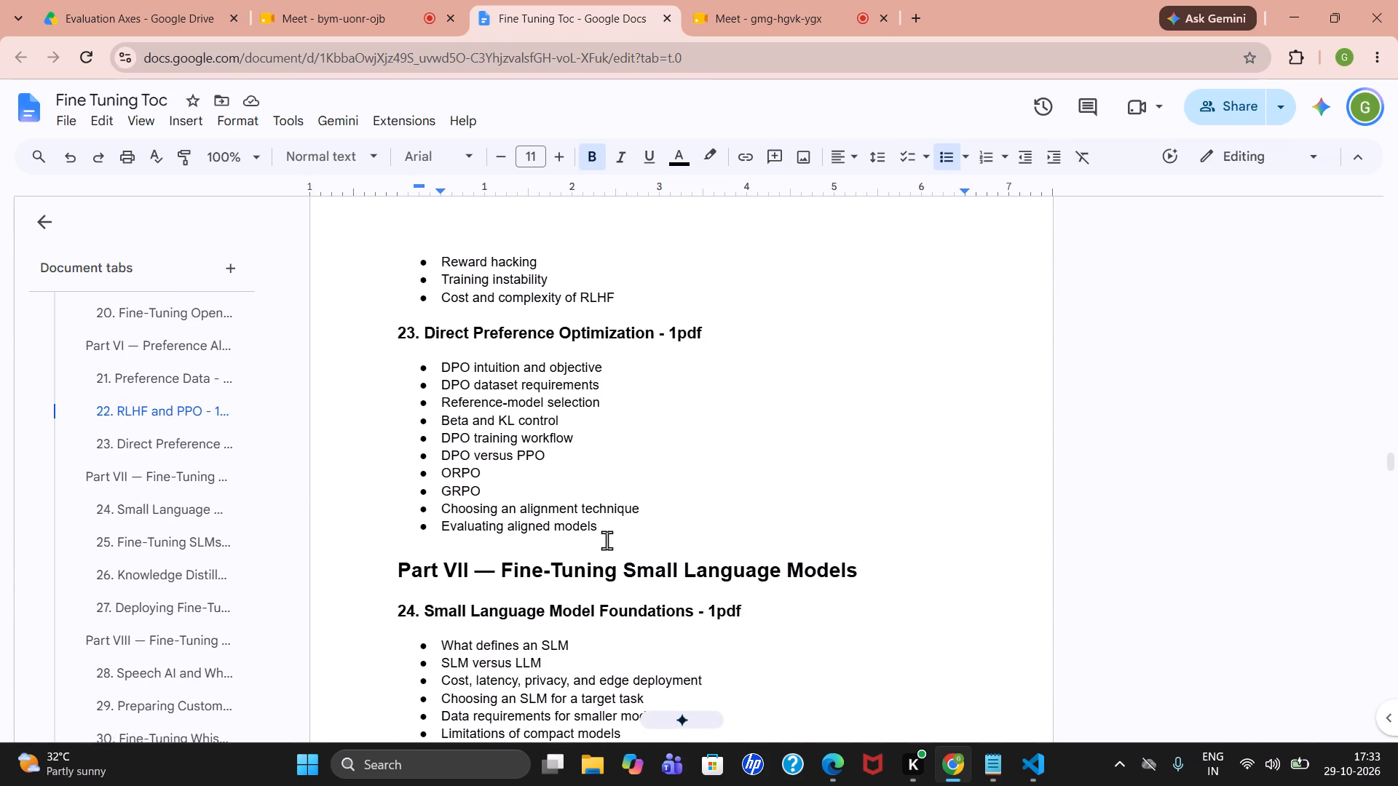
scroll(607, 540, "up", 5)
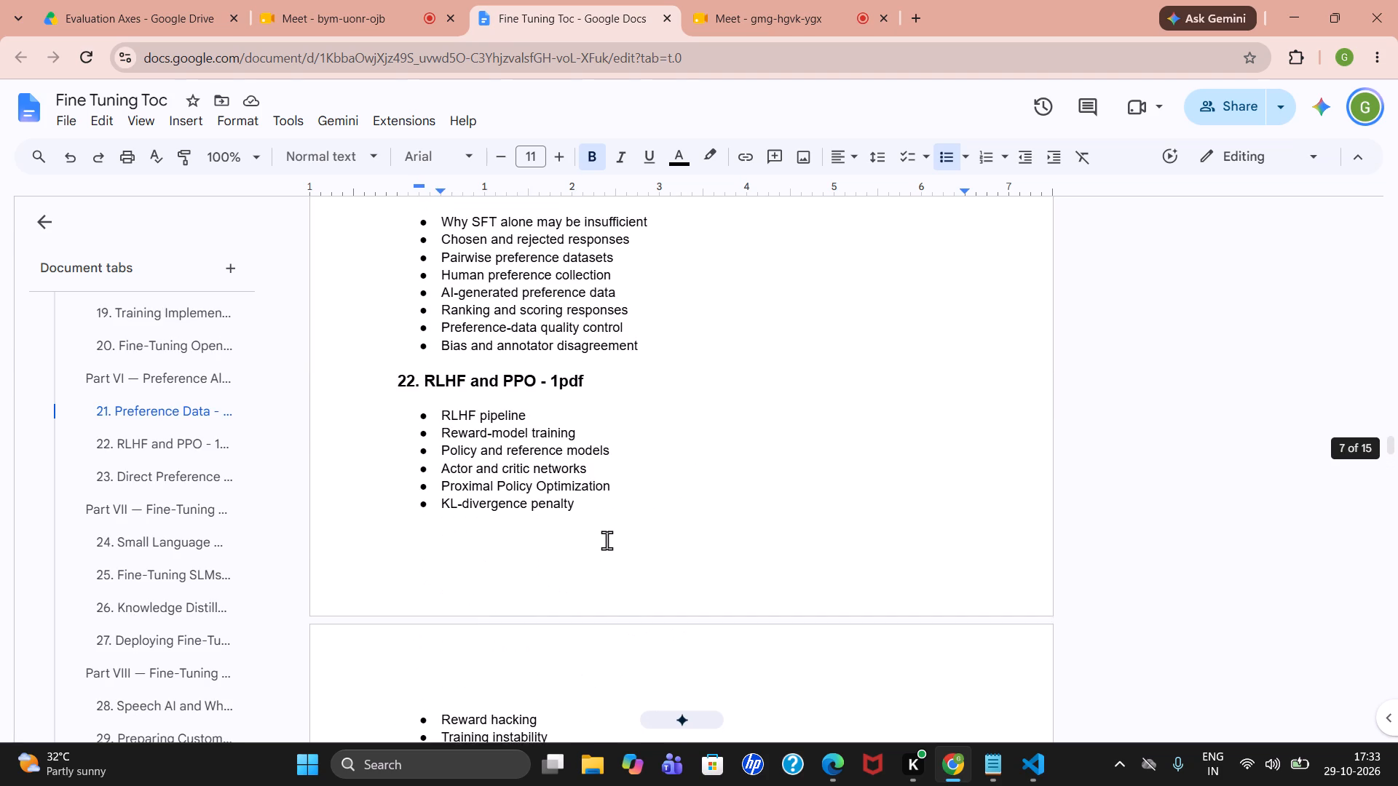
scroll(607, 540, "up", 7)
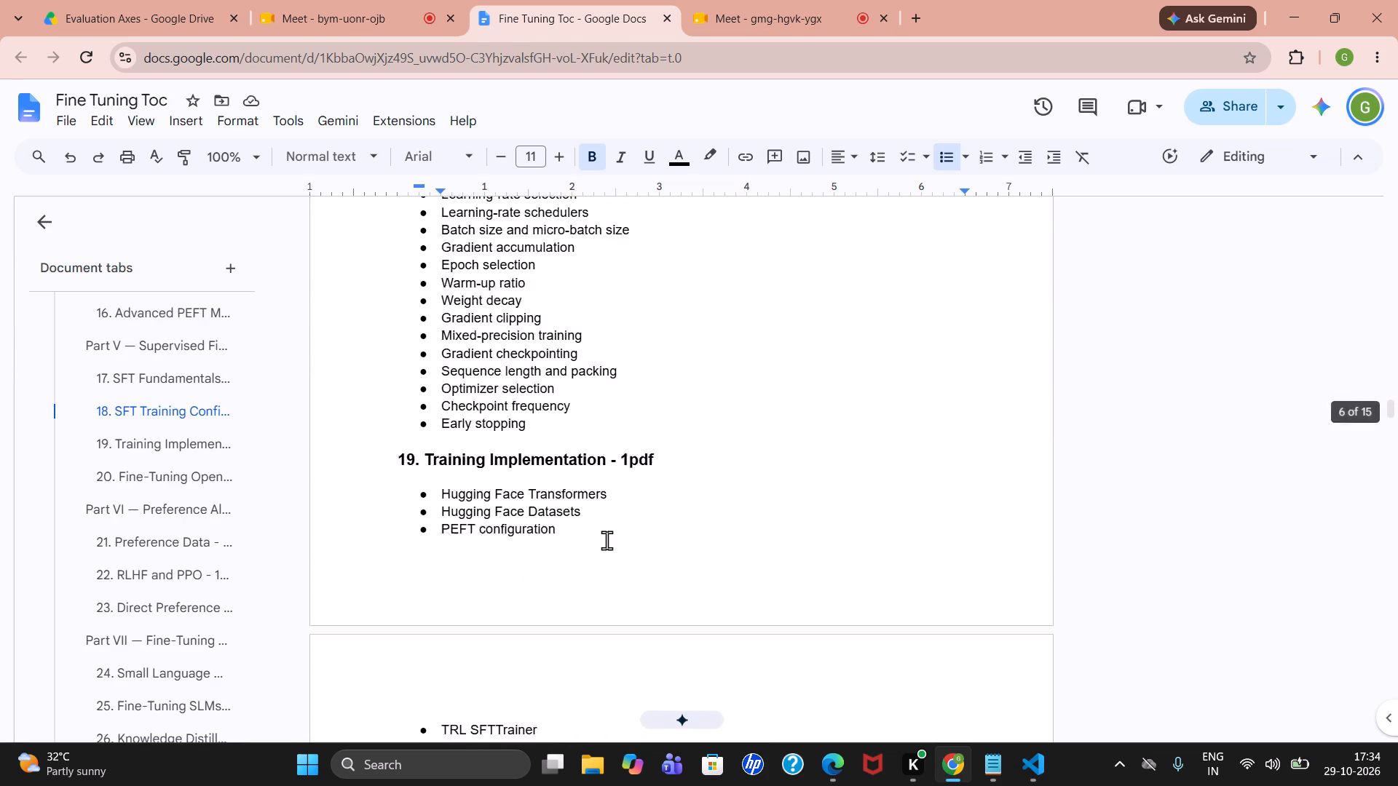
scroll(607, 540, "up", 6)
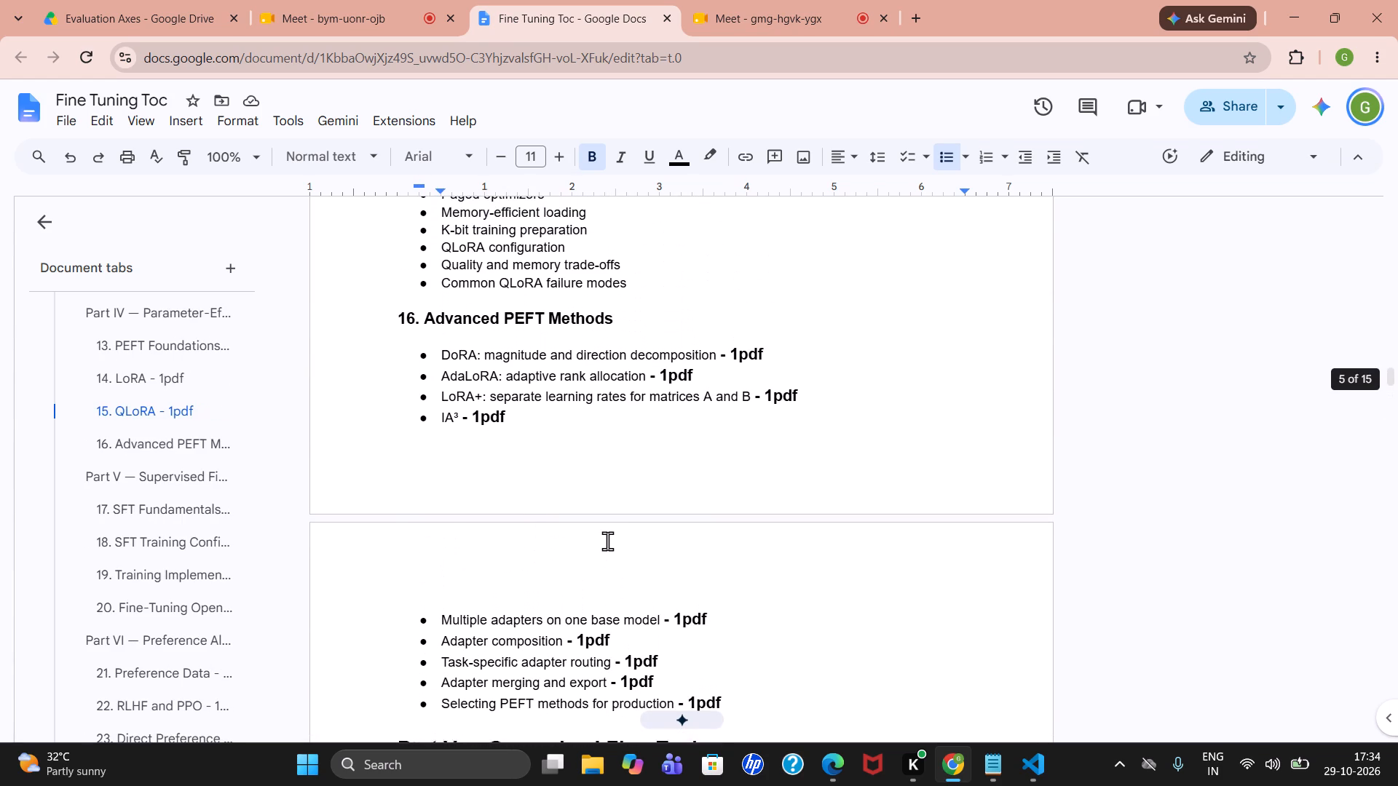
scroll(607, 541, "up", 5)
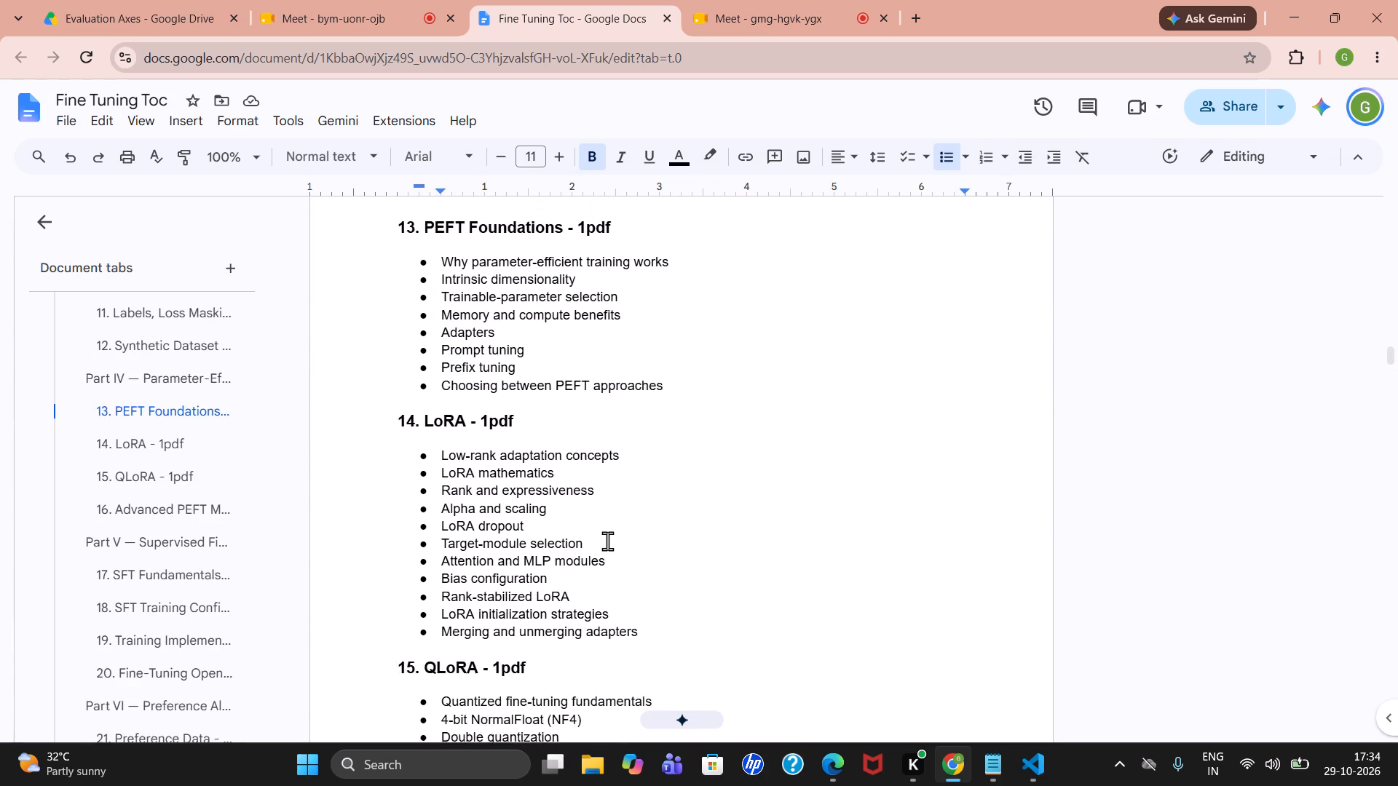
scroll(607, 541, "up", 3)
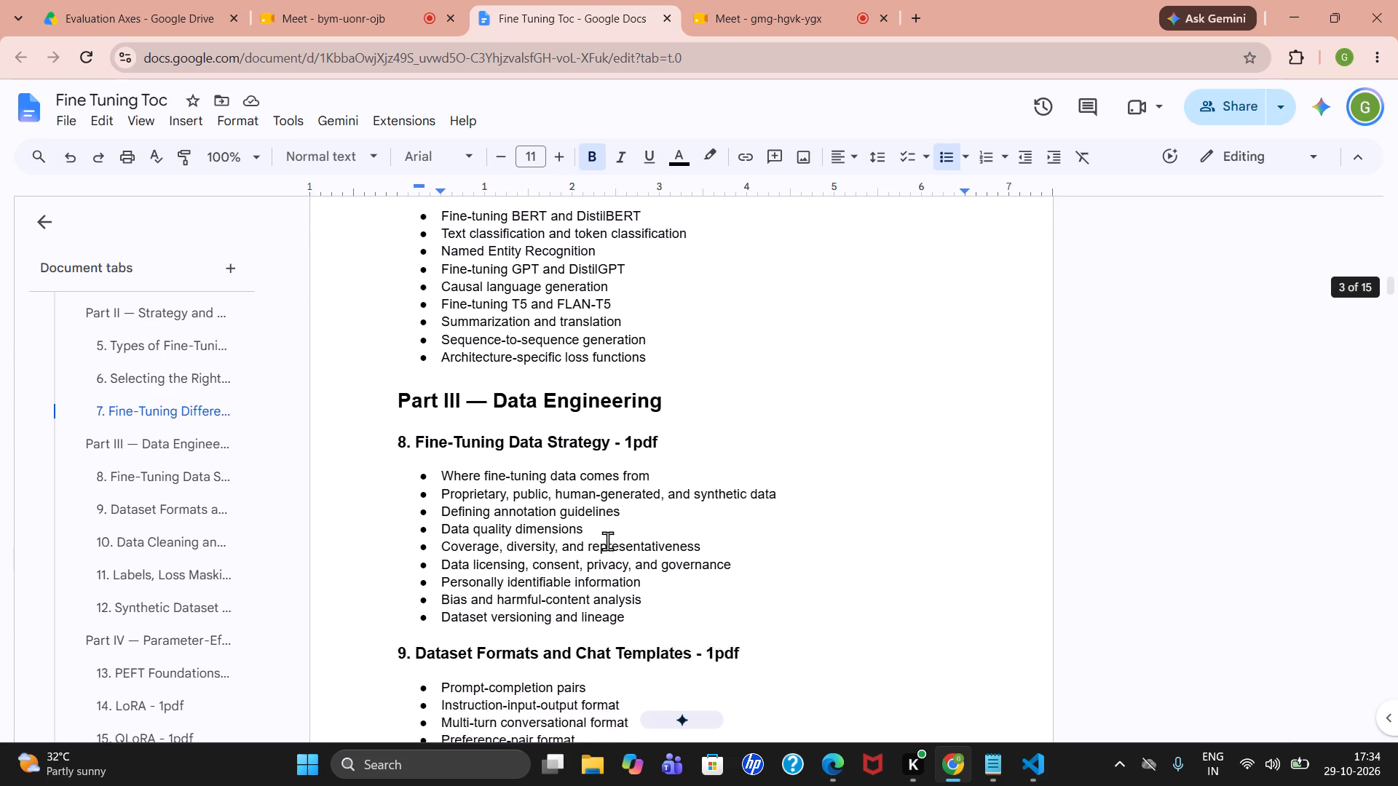
scroll(607, 541, "up", 3)
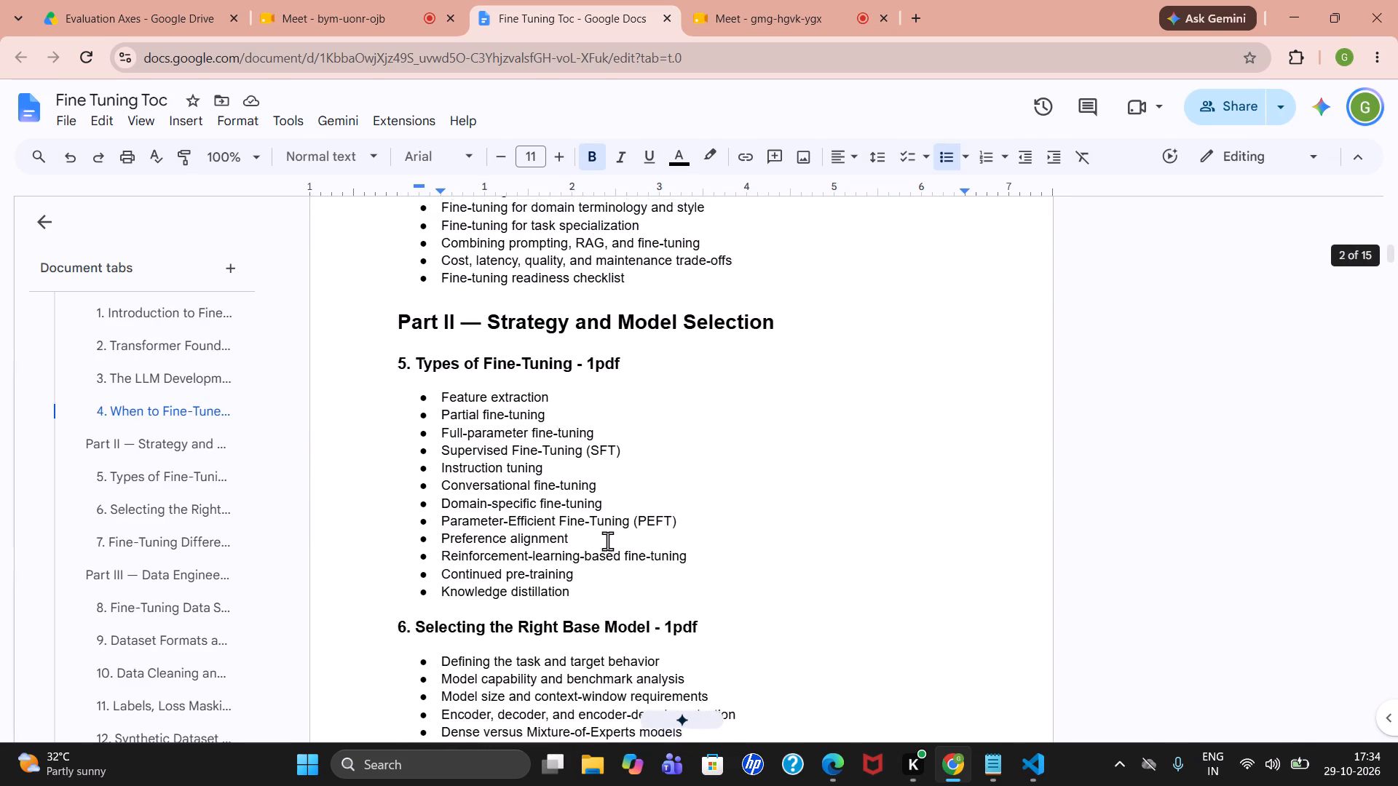
scroll(607, 541, "up", 4)
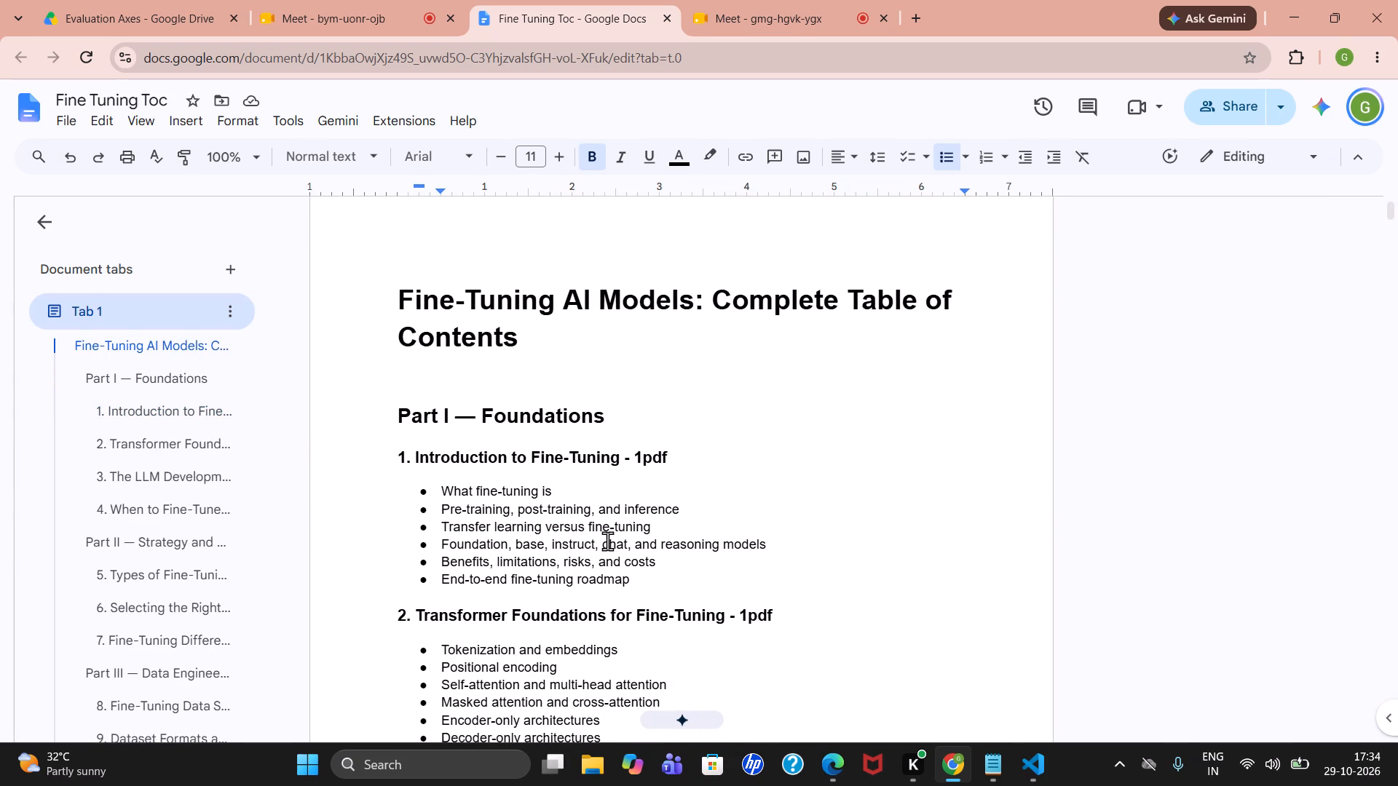
Read through the topic lists again from Part I — Foundations to section 8, Fine-Tuning Data Strategy, in Part III.
scroll(607, 541, "down", 4)
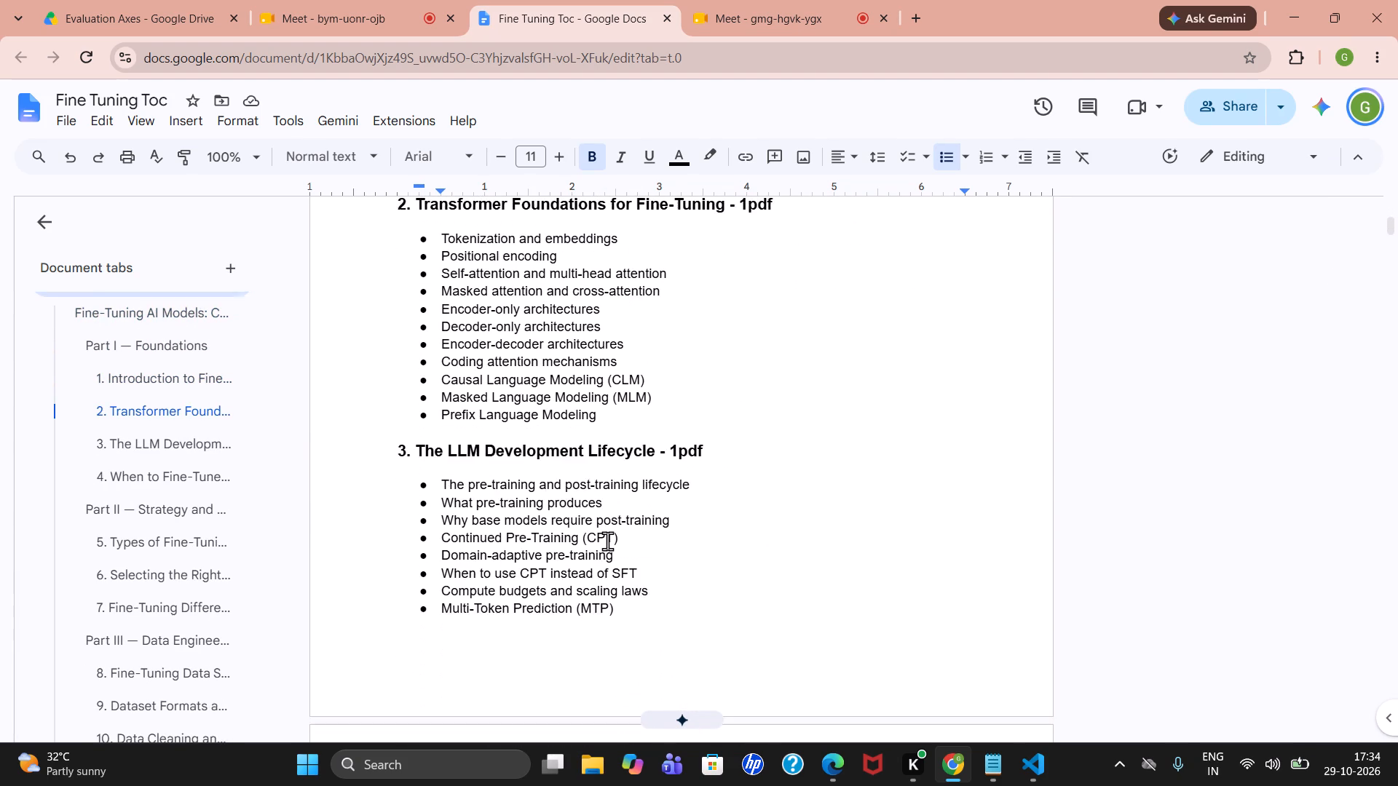
scroll(607, 541, "down", 7)
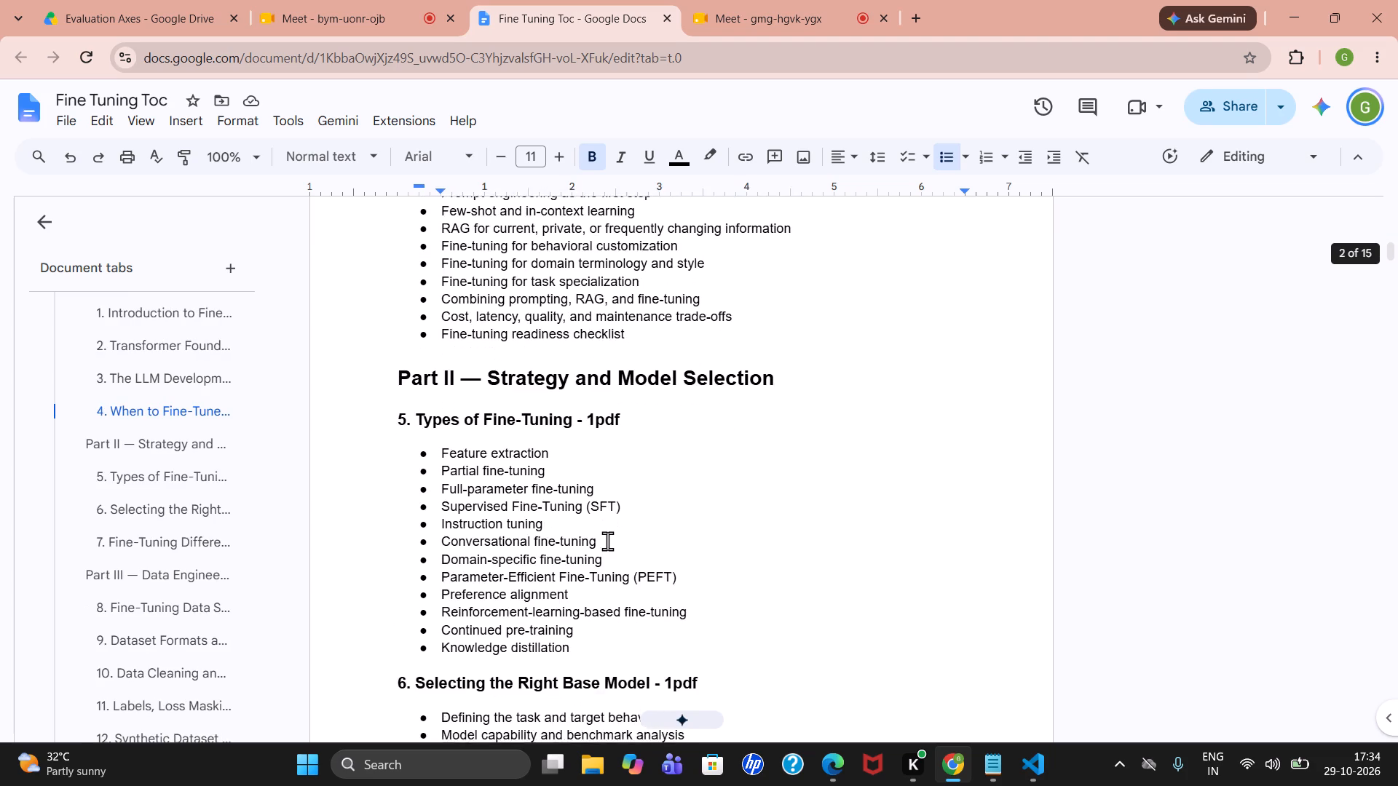
scroll(607, 541, "down", 7)
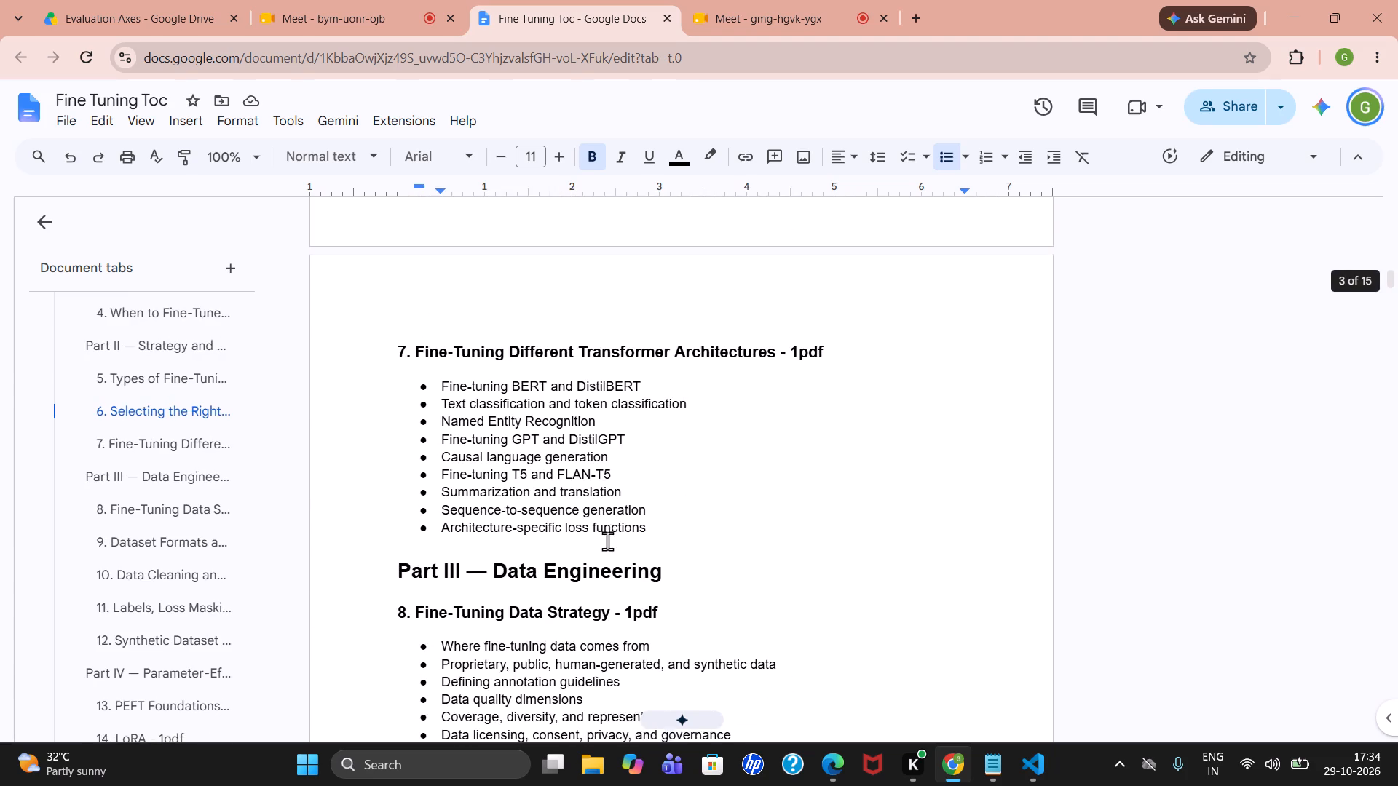
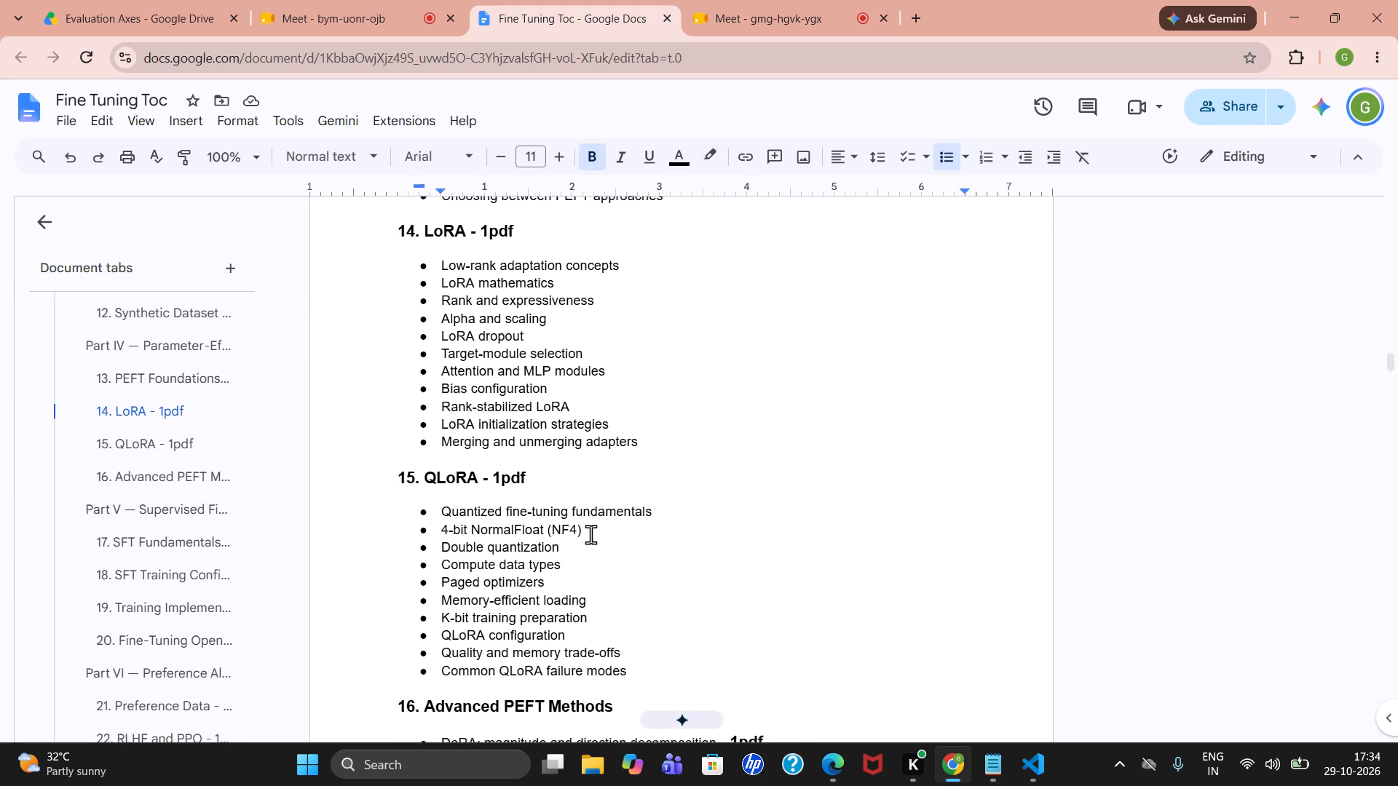
Review the topic lists and PDF markings from section 14, LoRA, in Part IV to the start of Part VII.
scroll(591, 534, "down", 4)
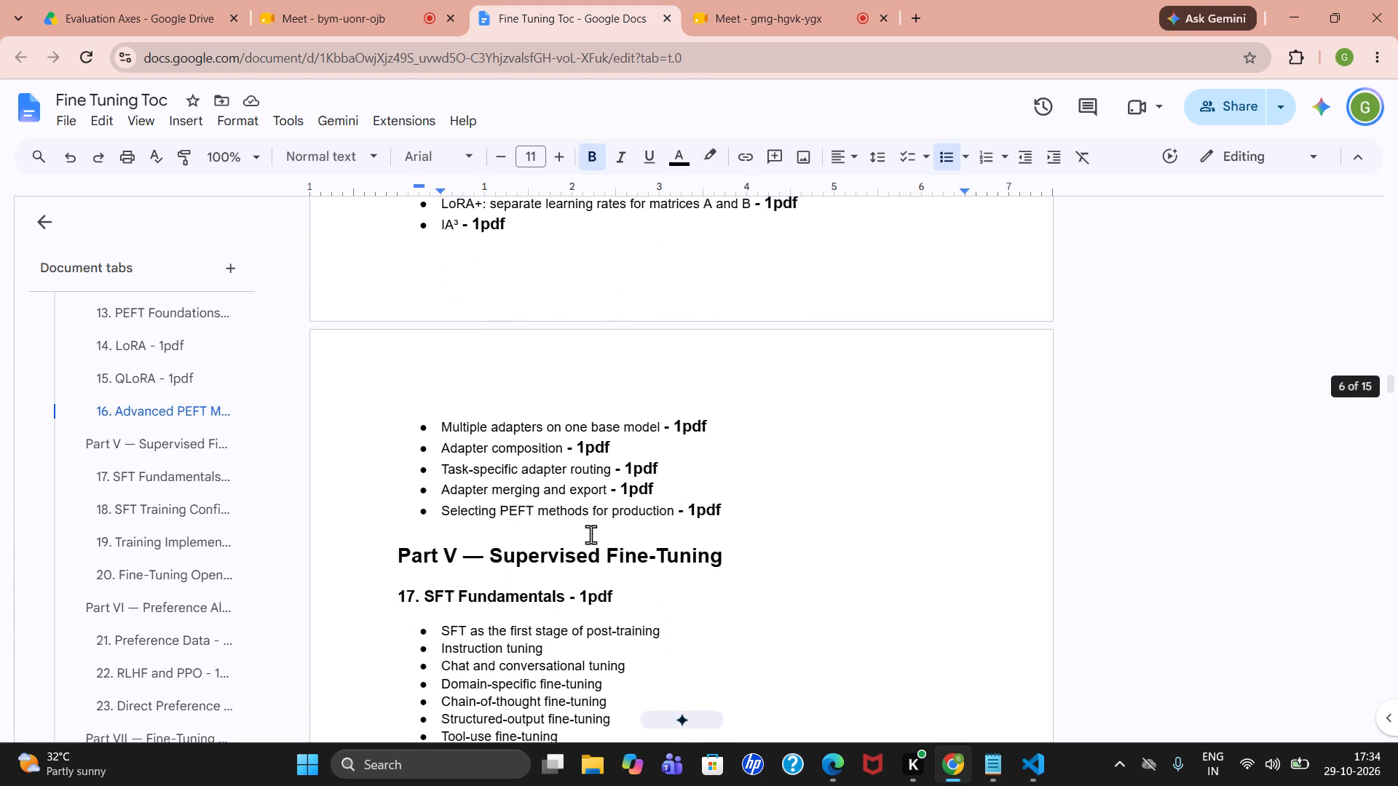
scroll(591, 534, "down", 4)
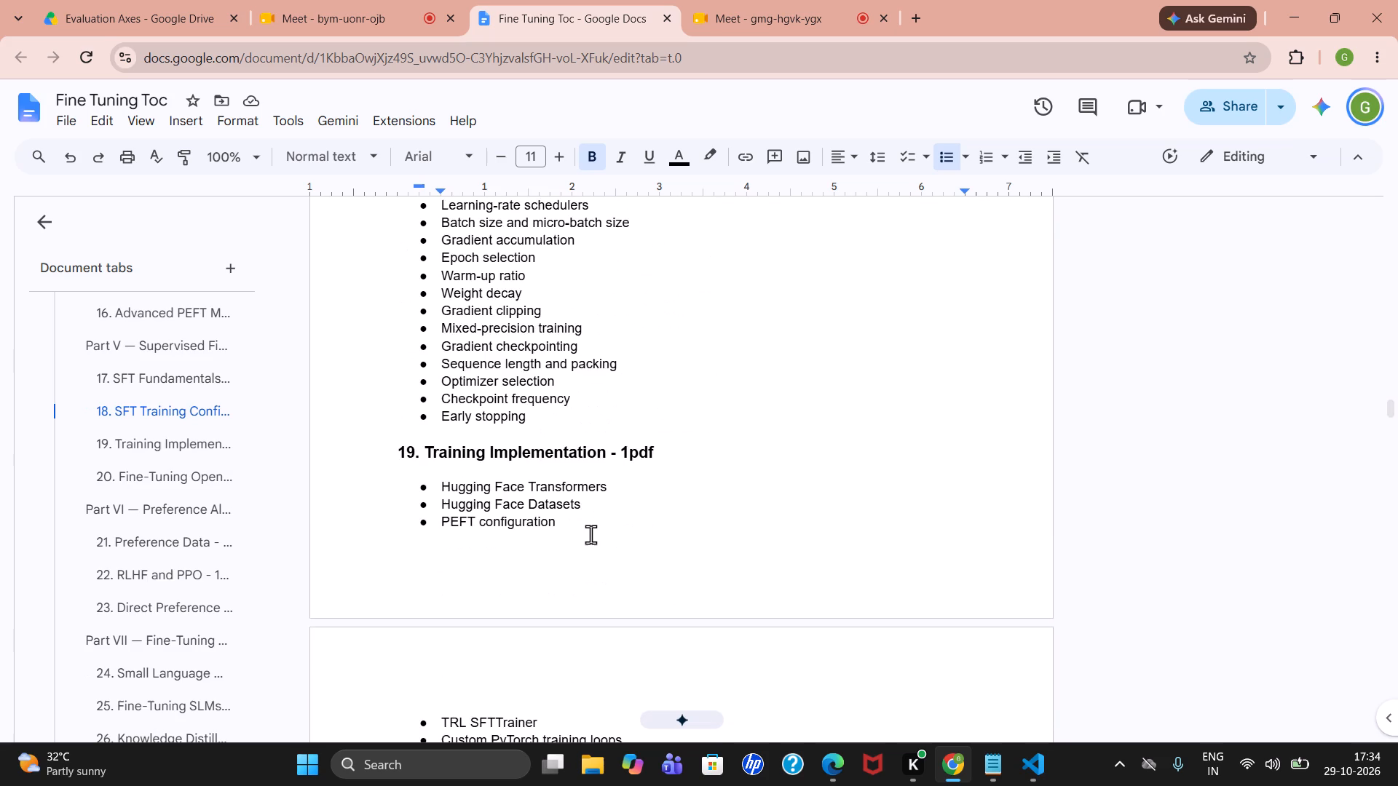
scroll(591, 534, "down", 6)
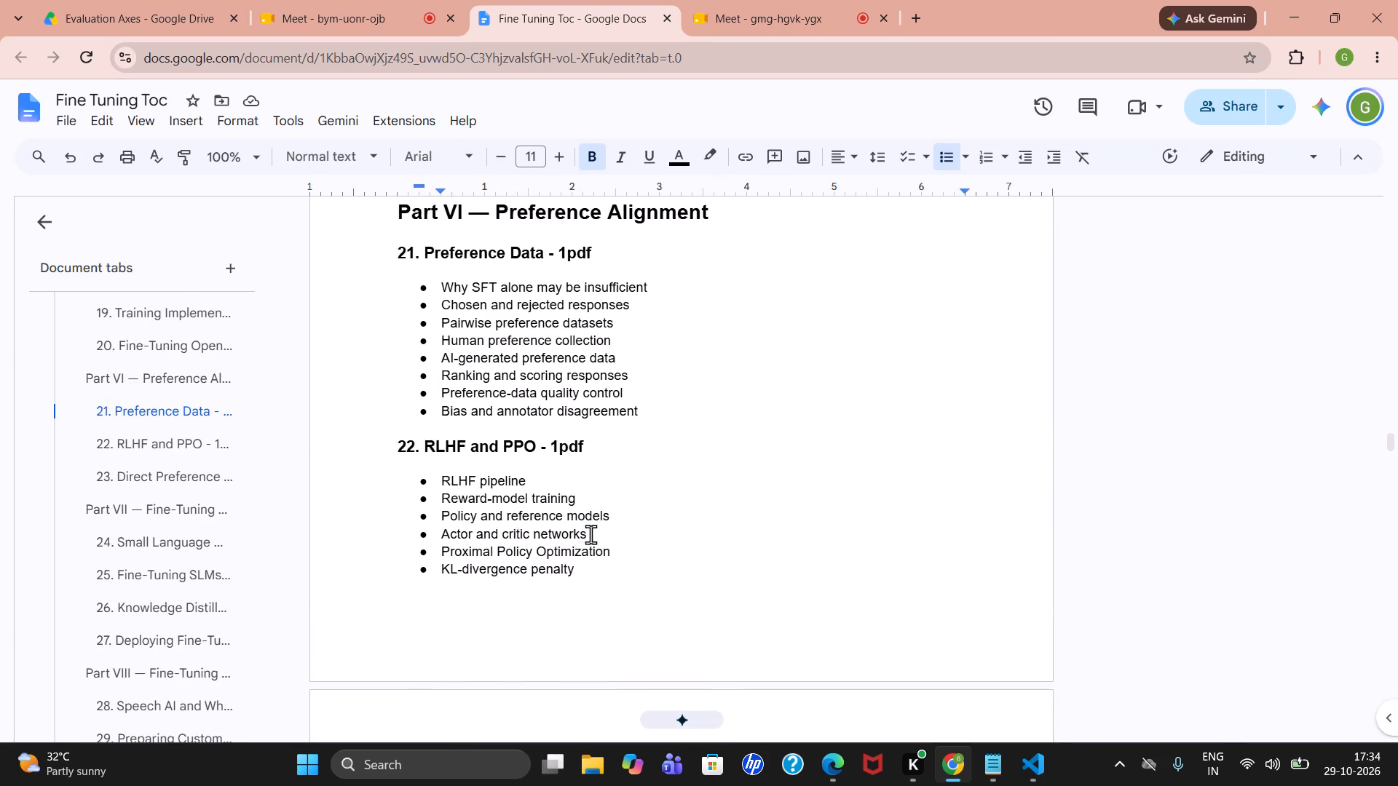
scroll(591, 534, "down", 5)
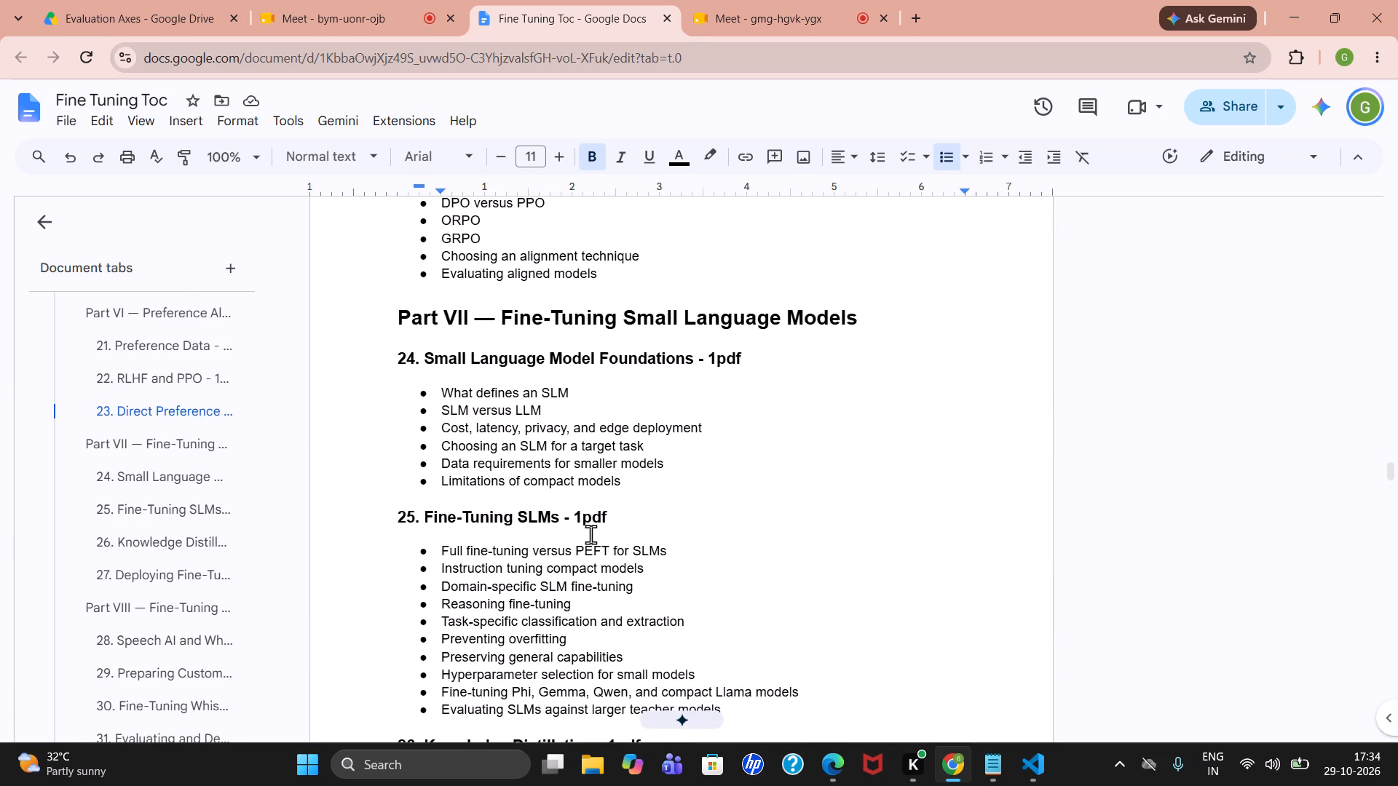
Review the topics and PDF markings from Part VII, Fine-Tuning Small Language Models, through Part VIII to section 33, Evaluation Axes.
scroll(591, 534, "down", 10)
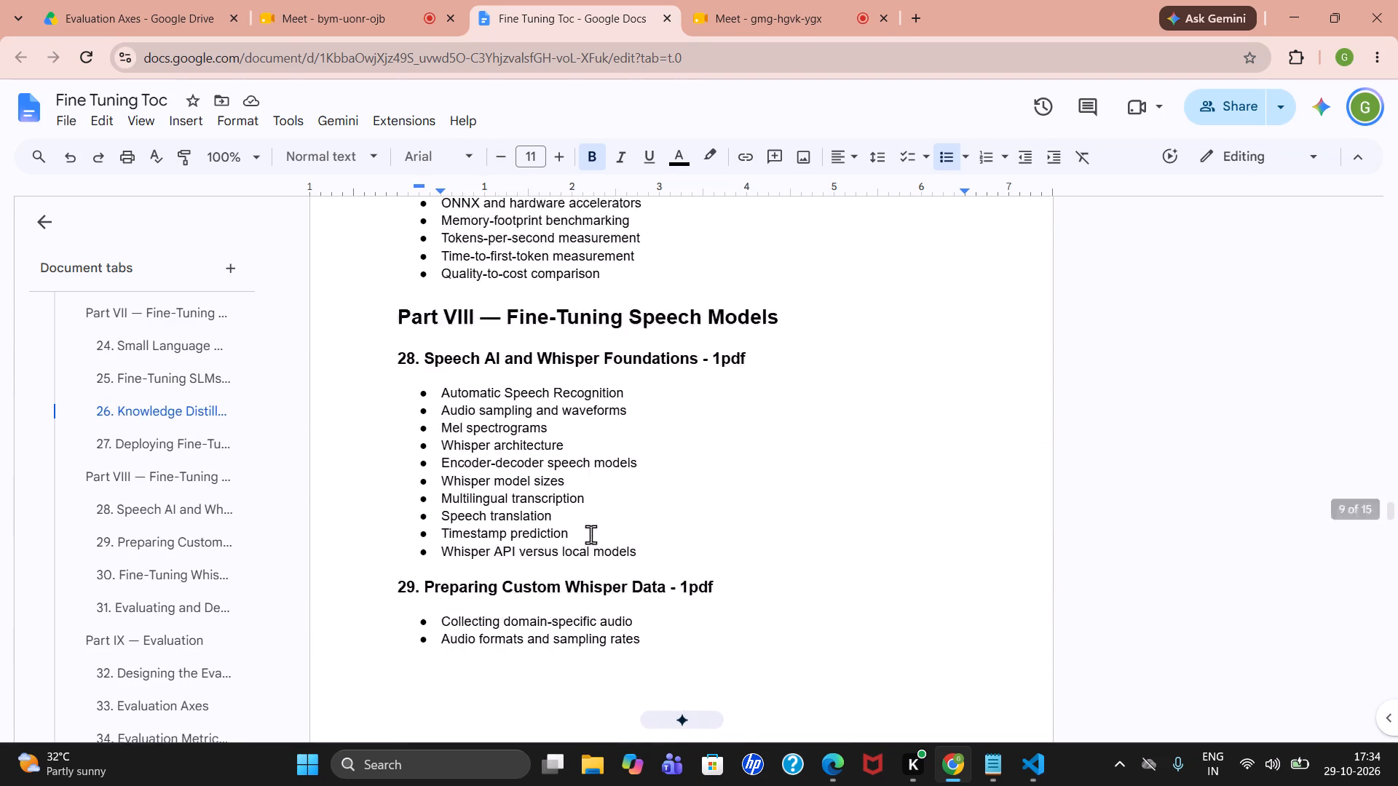
scroll(591, 534, "down", 6)
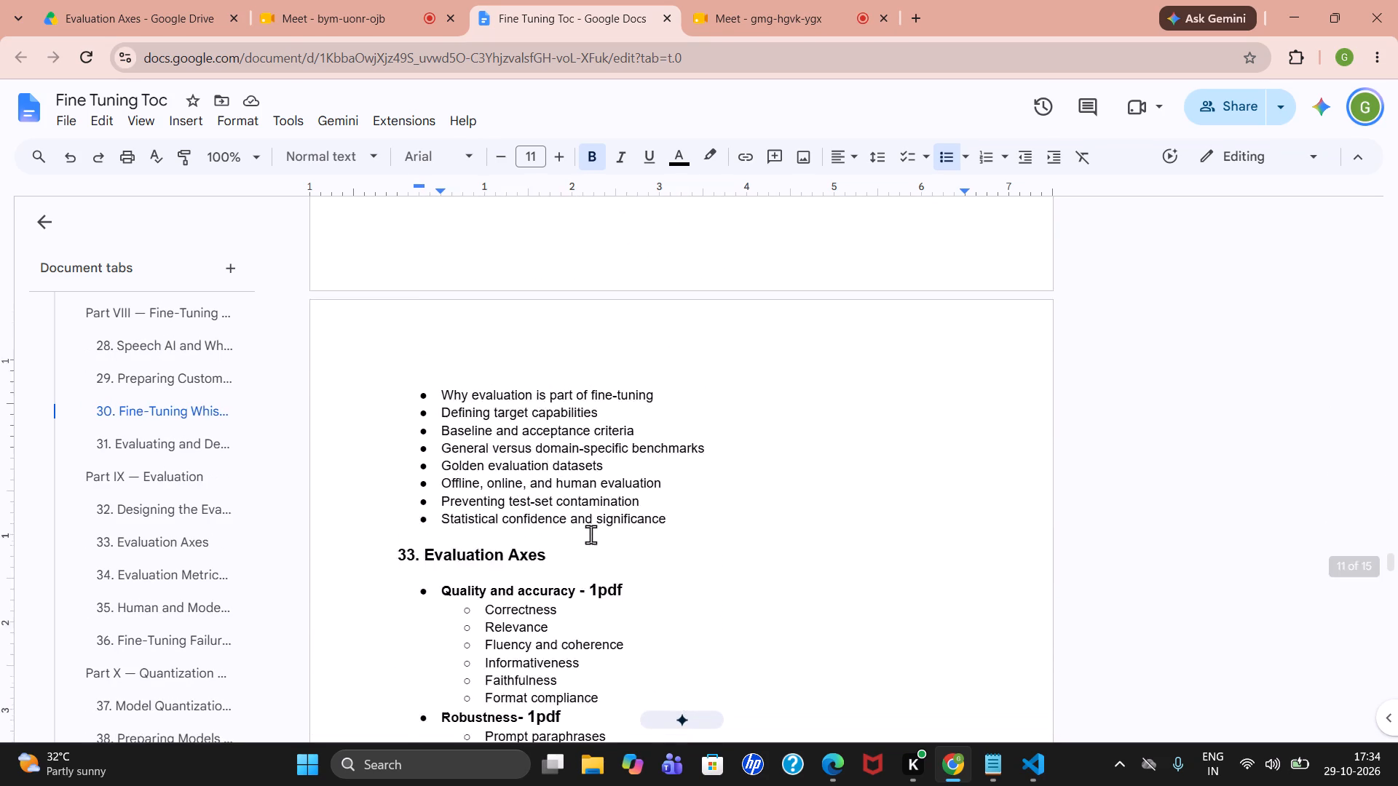
Review the topics and PDF markings from section 33, Evaluation Axes, to section 43, Production Monitoring, in Part XI.
scroll(591, 534, "down", 5)
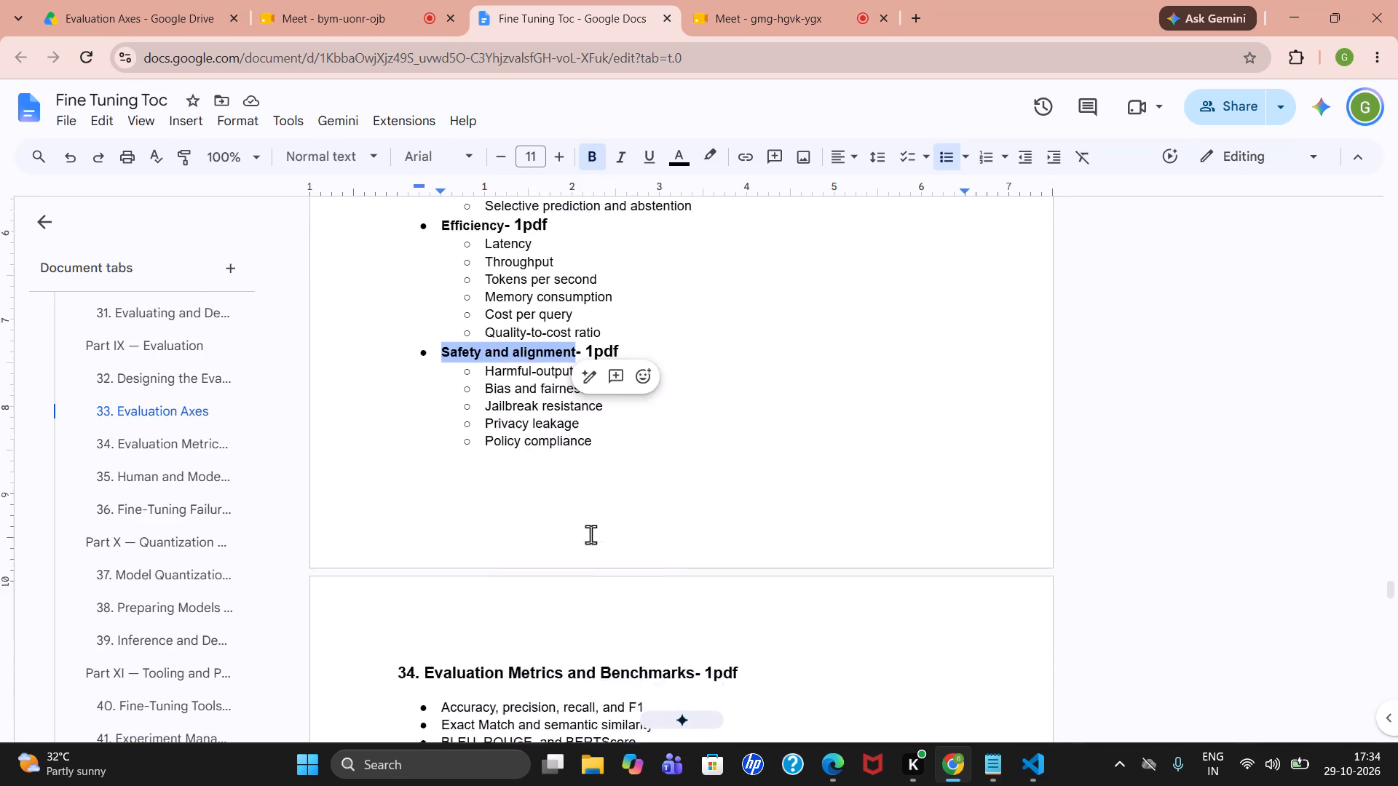
scroll(591, 534, "down", 3)
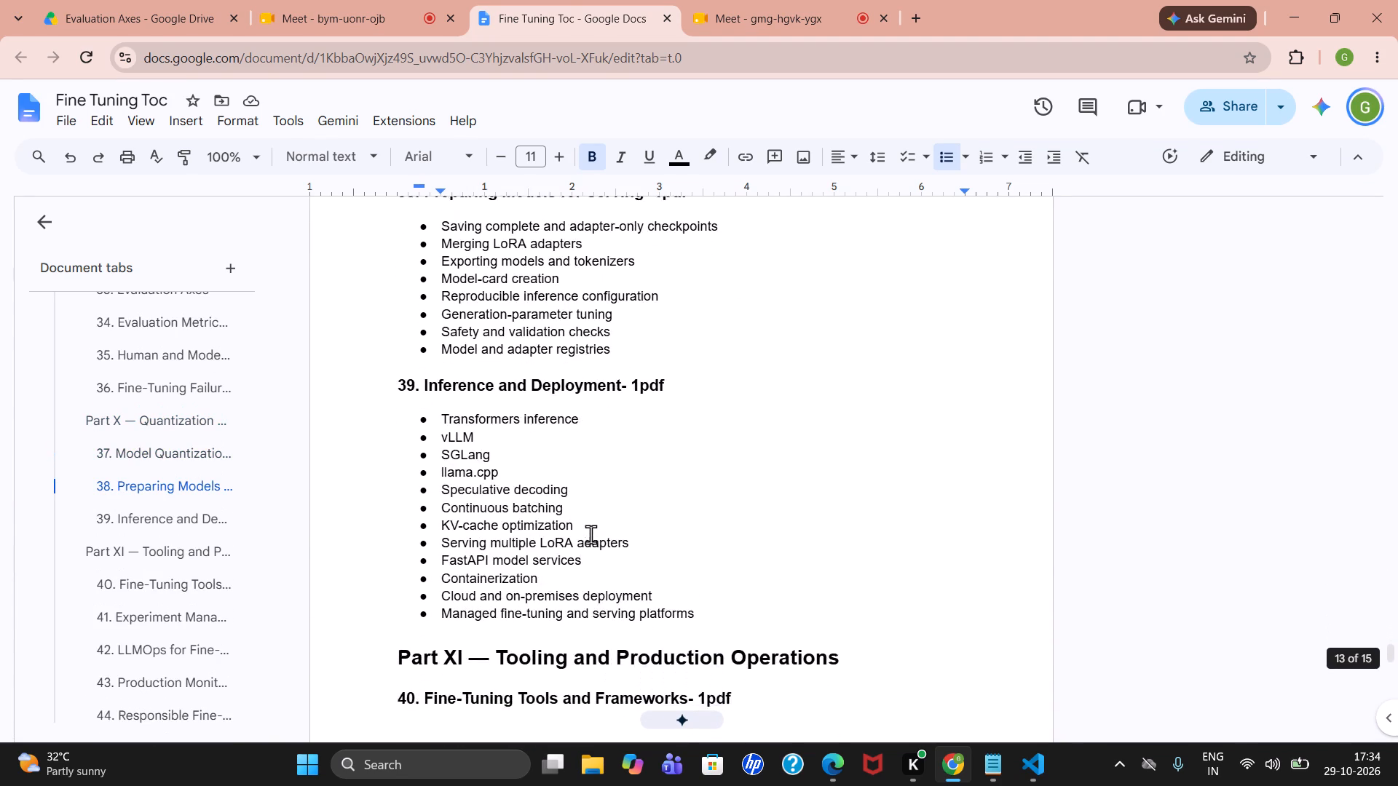
scroll(591, 534, "down", 4)
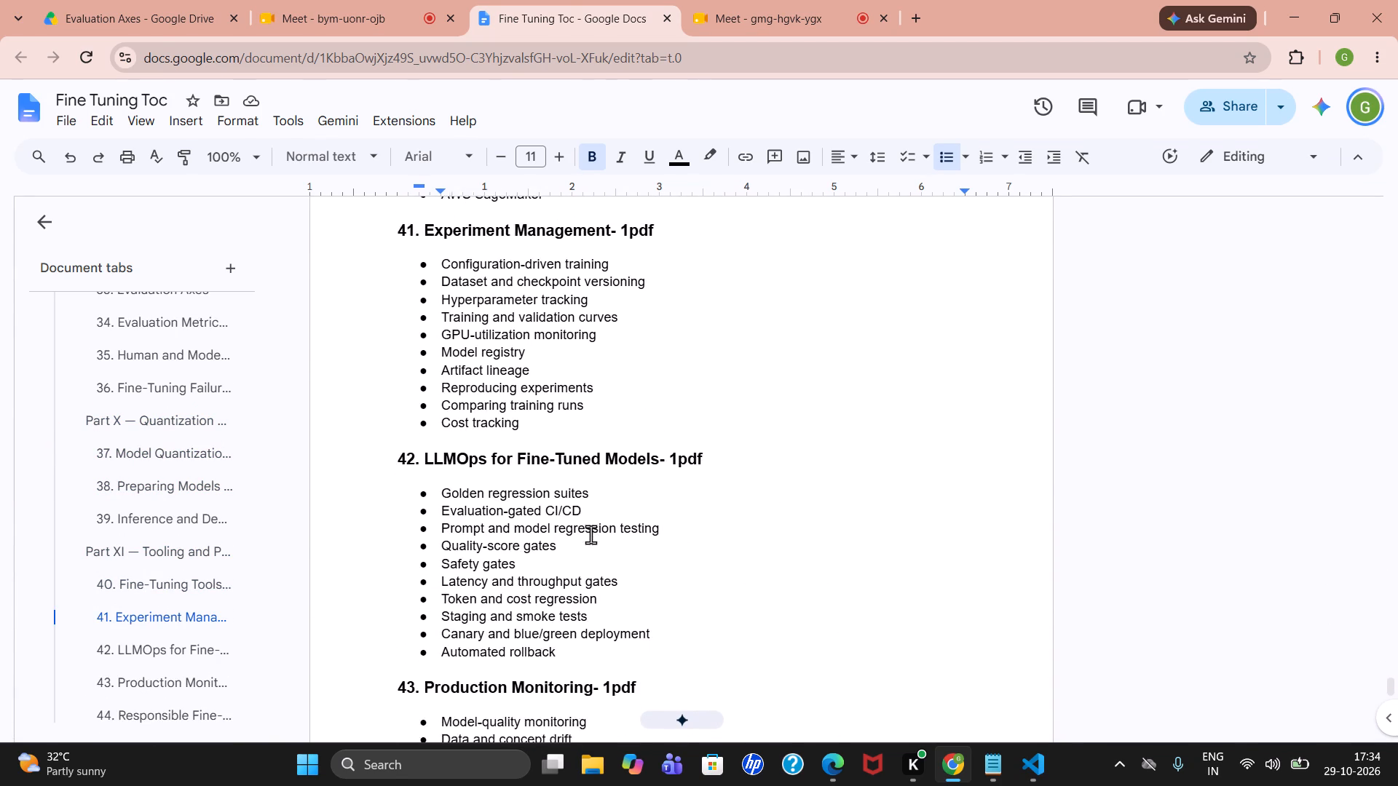
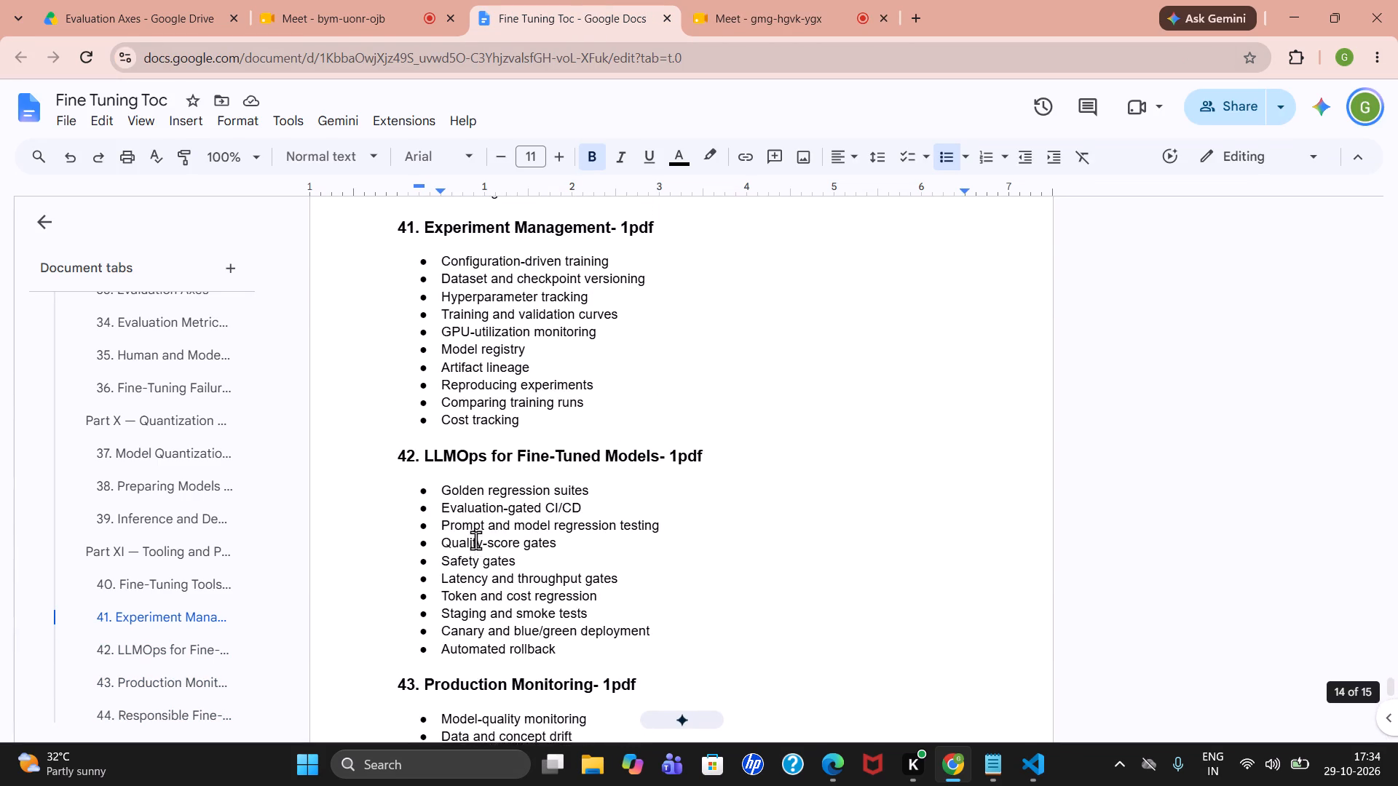
Recheck the table of contents from section 41 back to Part I, and the PDF markings down to section 10, Data Cleaning and Preprocessing.
scroll(475, 540, "up", 13)
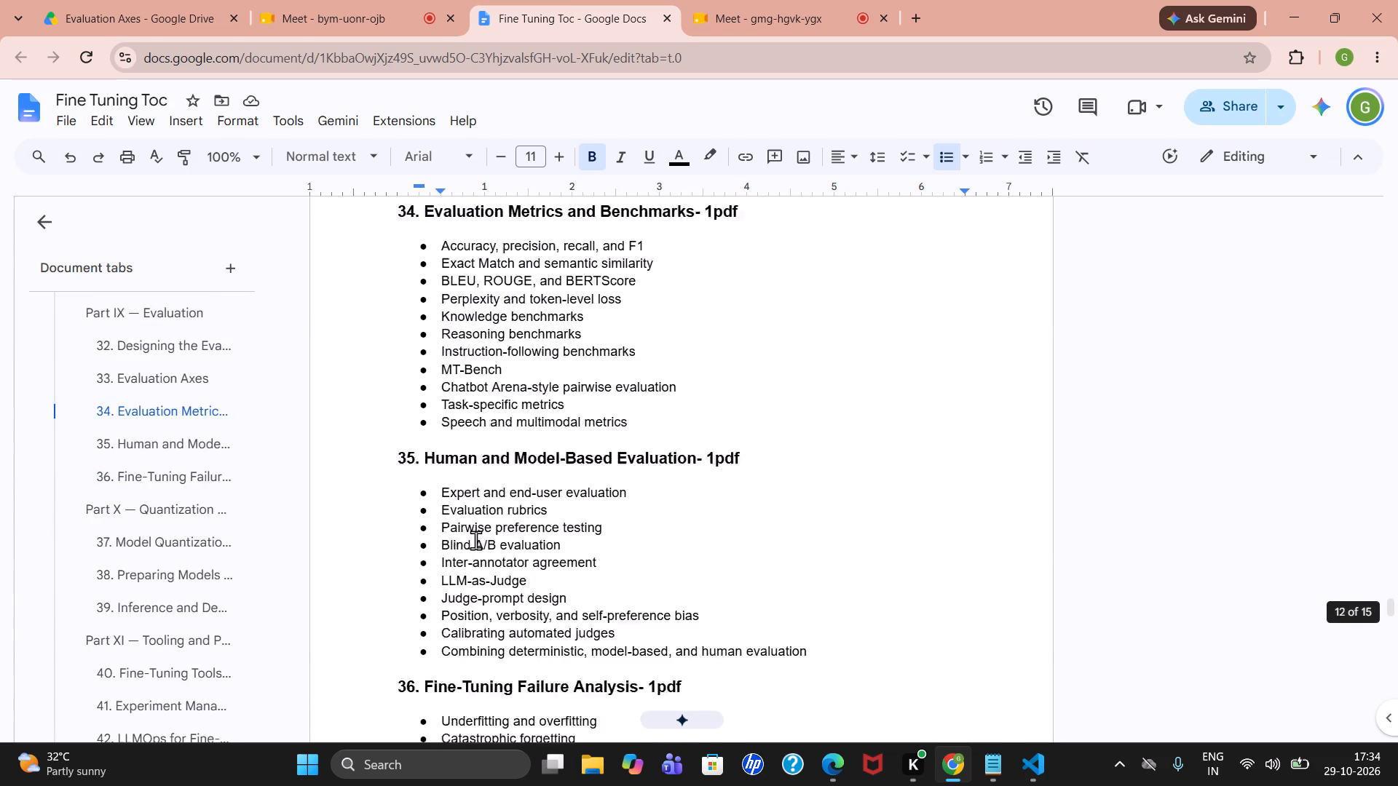
scroll(475, 540, "up", 20)
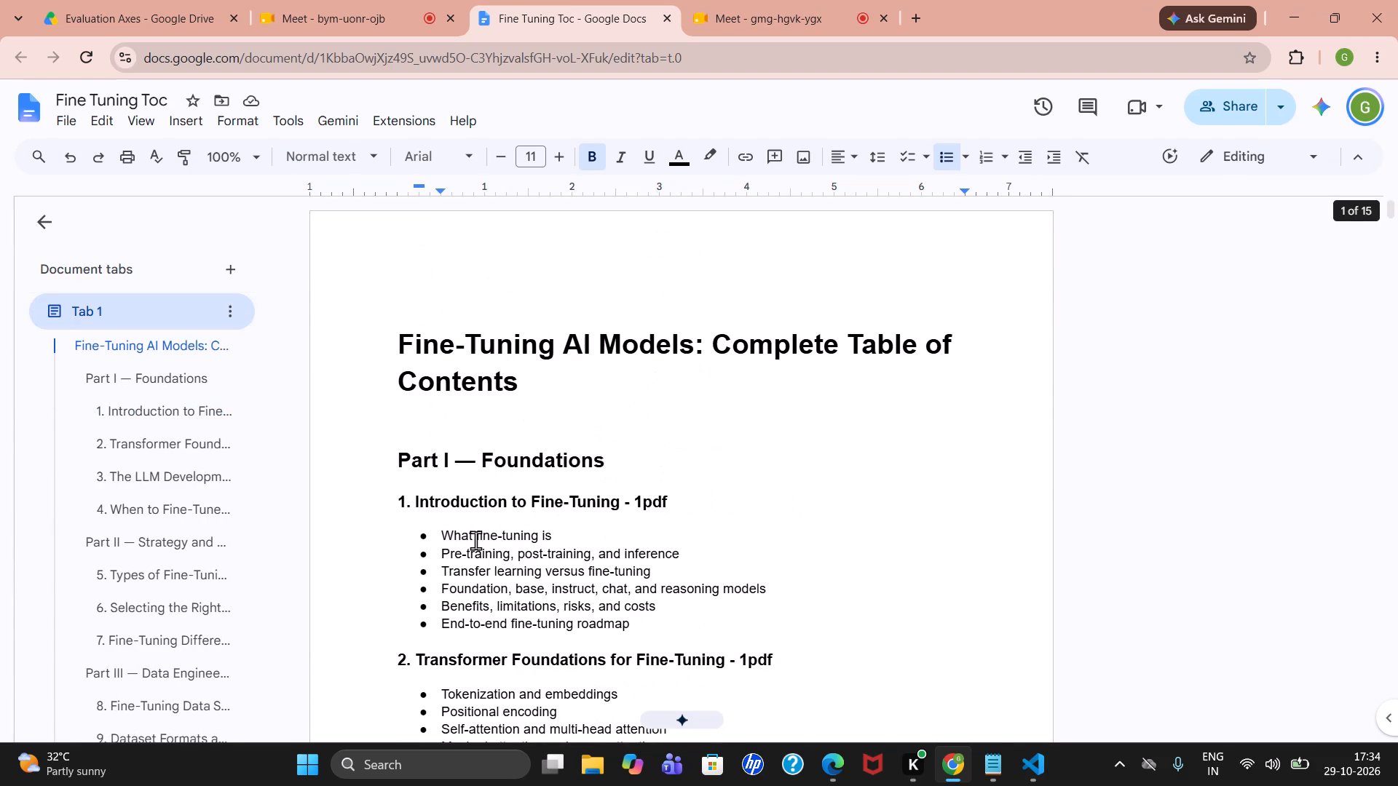
scroll(475, 540, "down", 13)
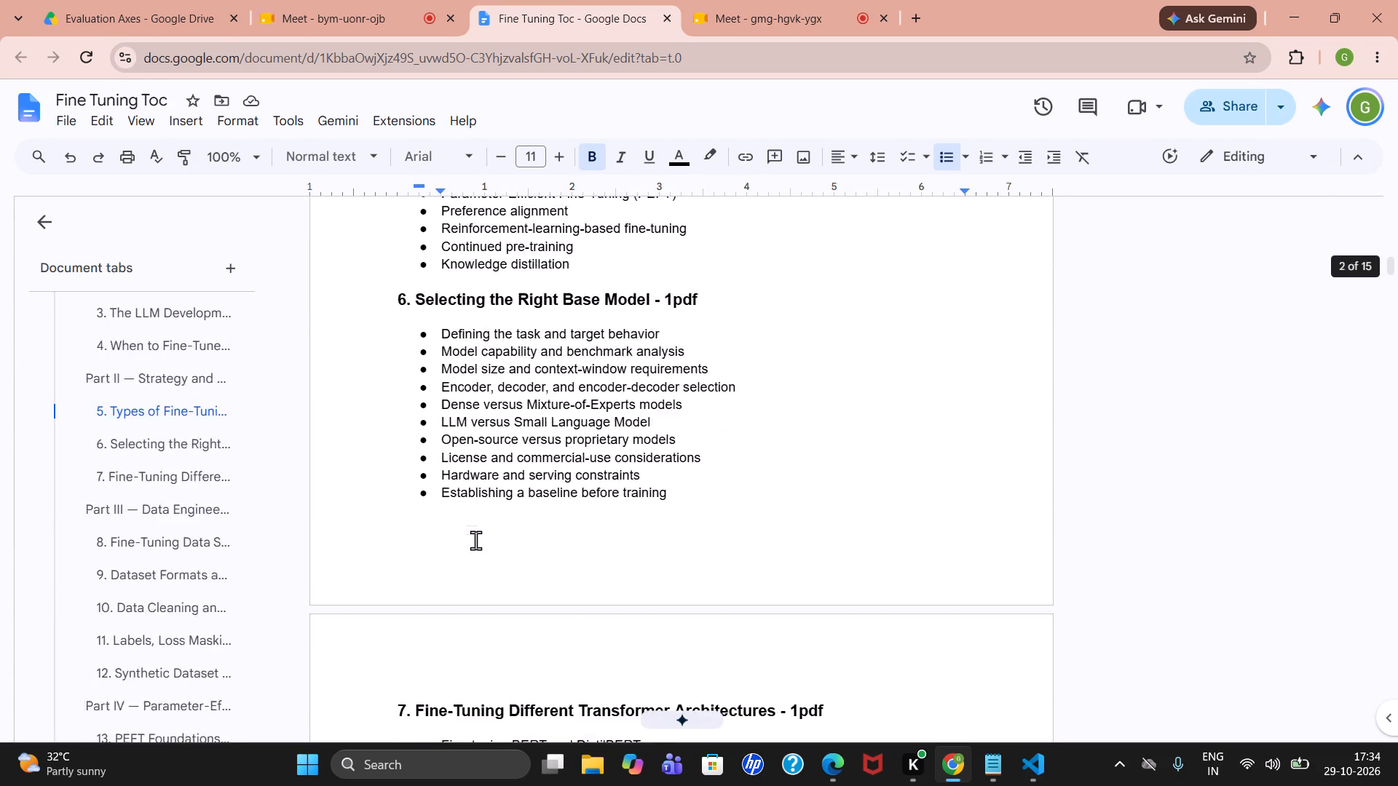
scroll(475, 540, "down", 4)
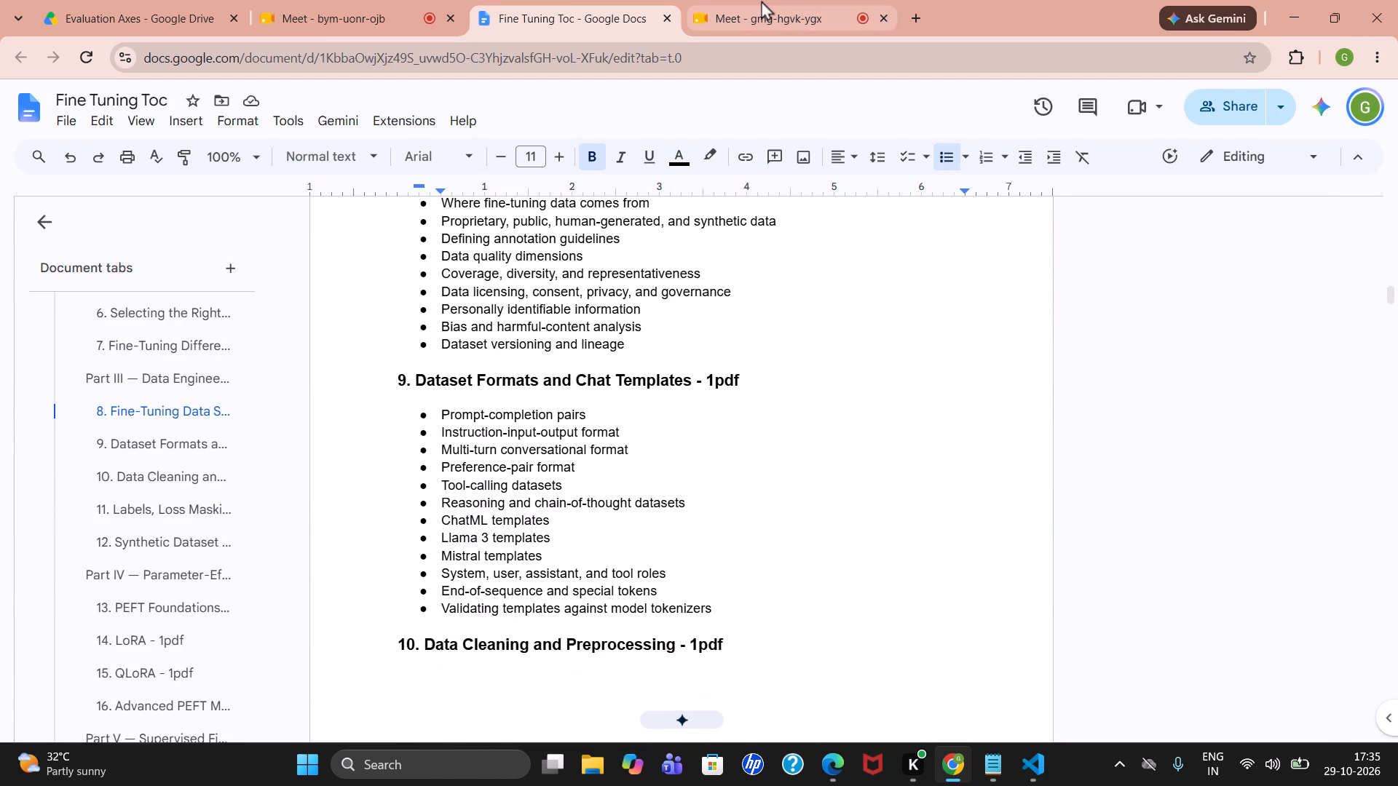
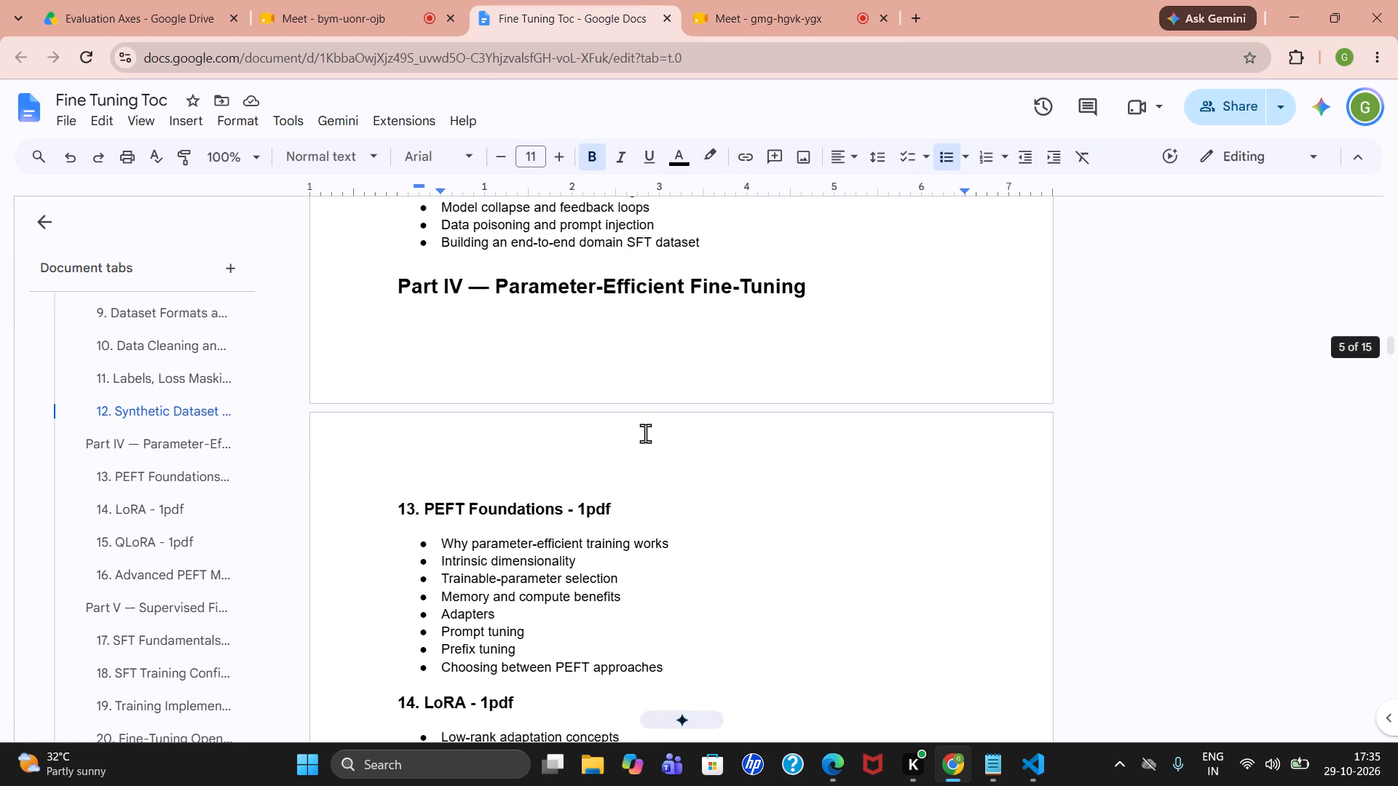
Recheck the topics and PDF markings from section 13, PEFT Foundations, through section 36, Fine-Tuning Failure Analysis.
scroll(645, 433, "down", 7)
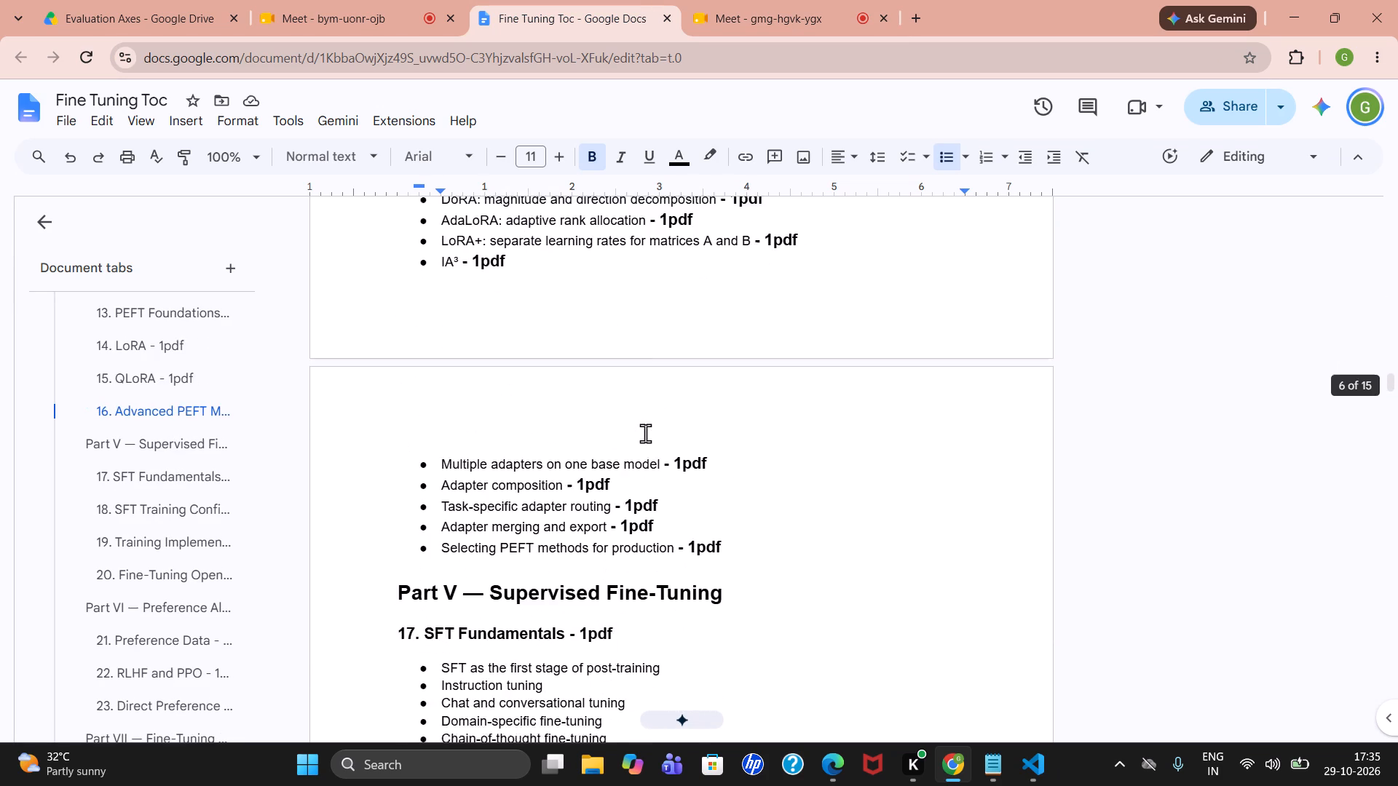
scroll(645, 433, "down", 7)
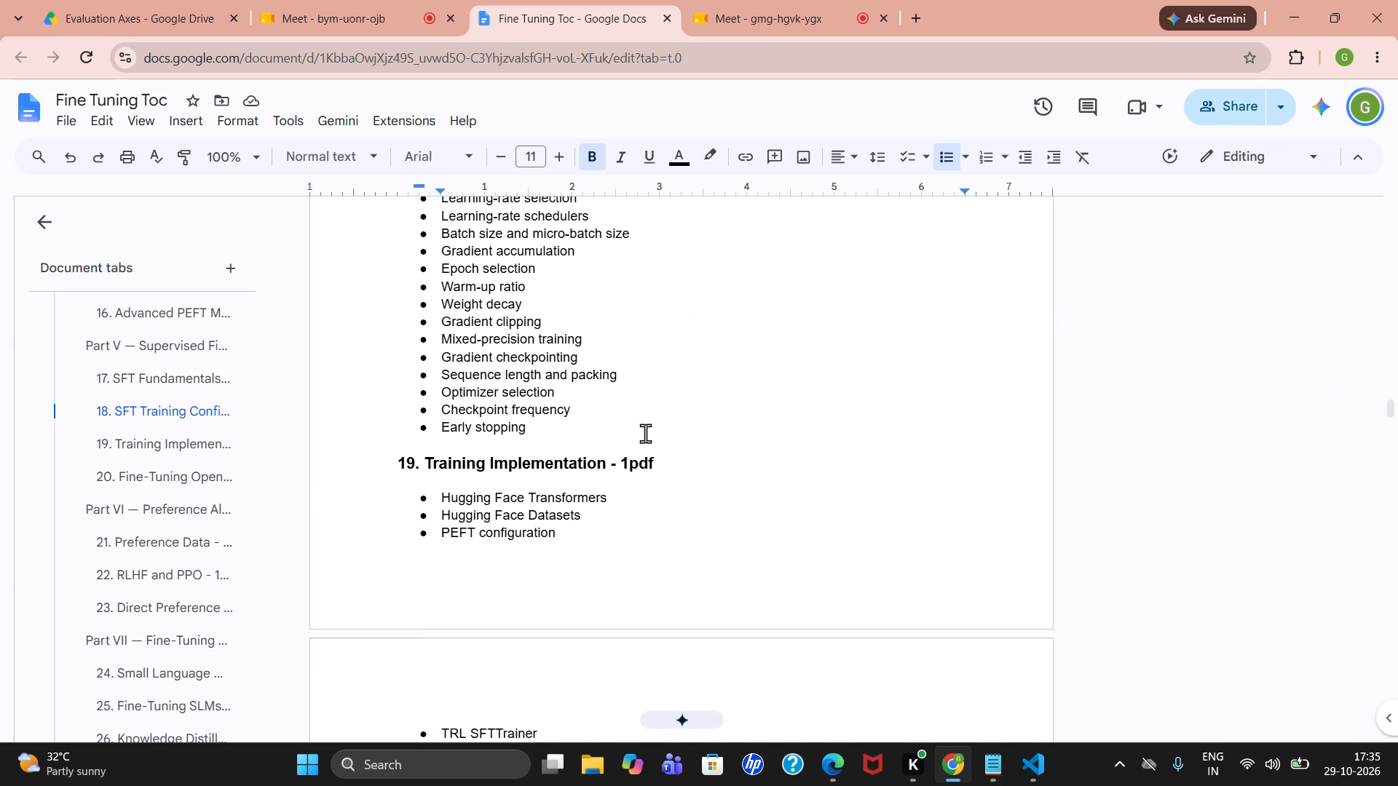
scroll(645, 433, "down", 7)
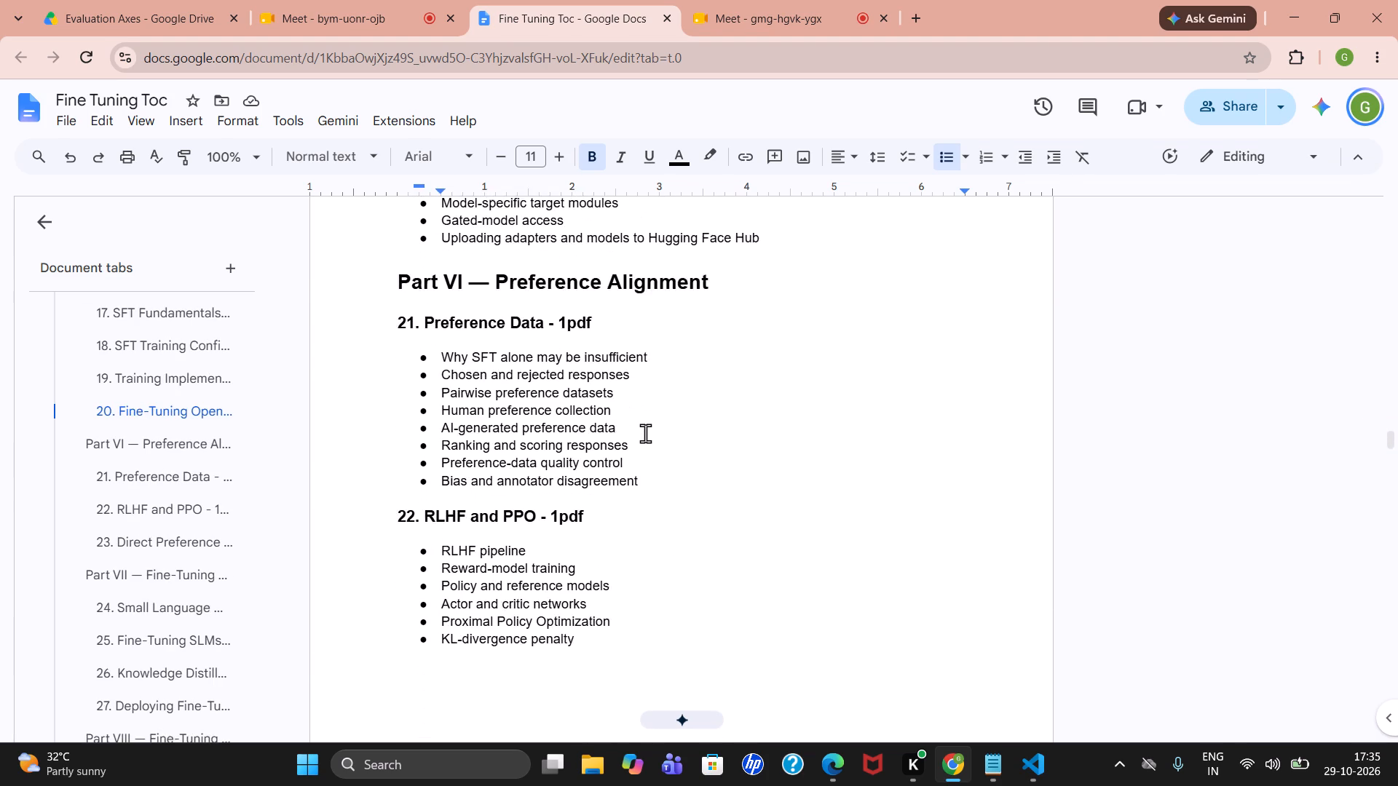
scroll(645, 433, "down", 7)
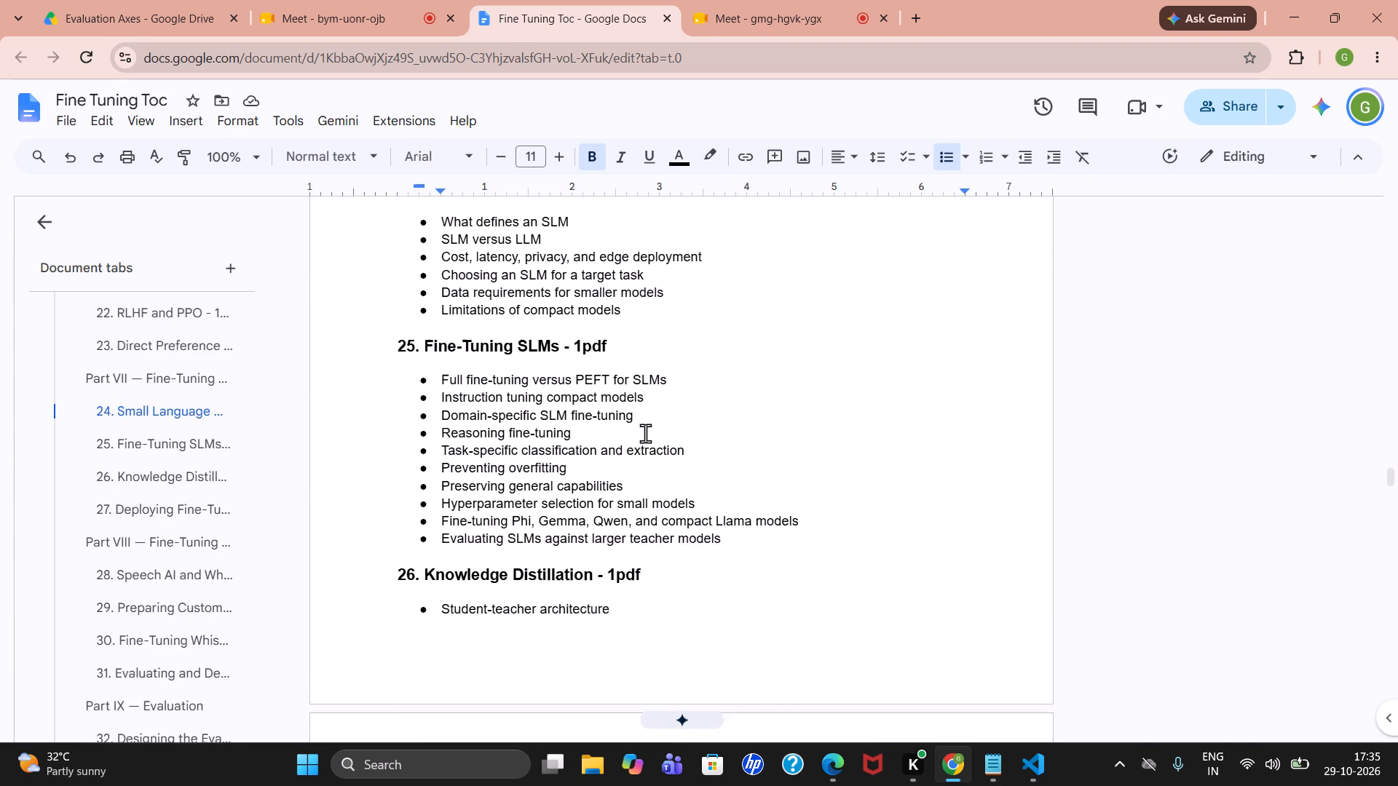
scroll(645, 433, "down", 10)
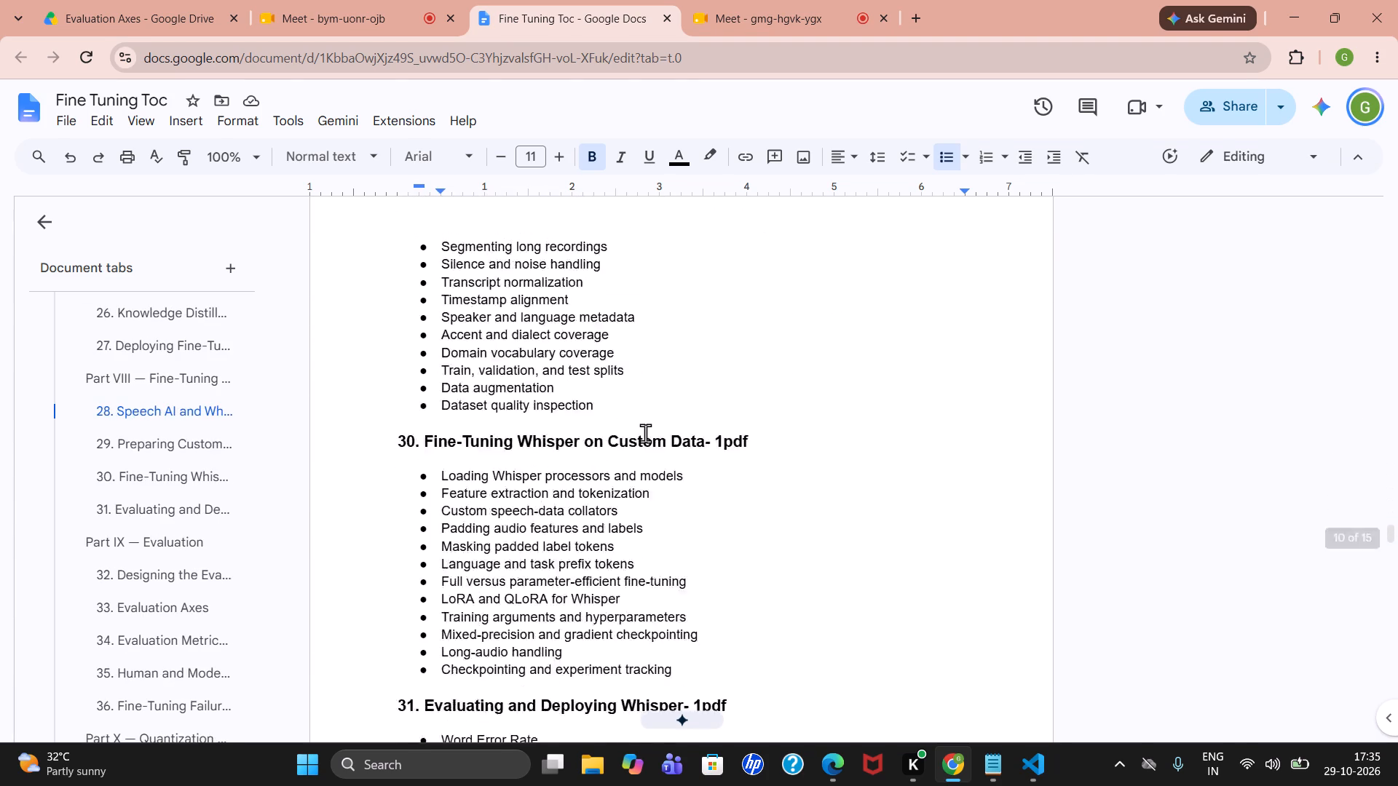
scroll(645, 433, "down", 5)
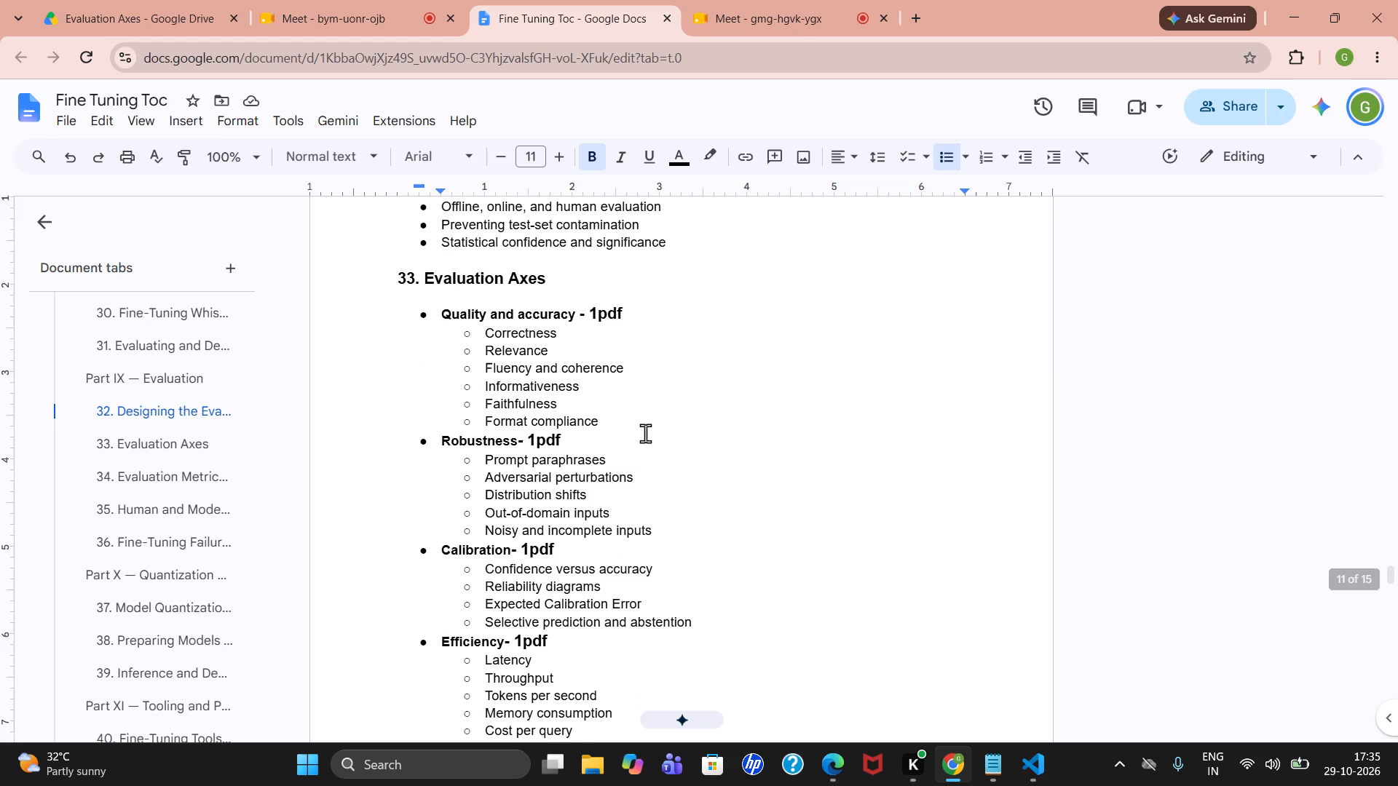
scroll(645, 433, "down", 9)
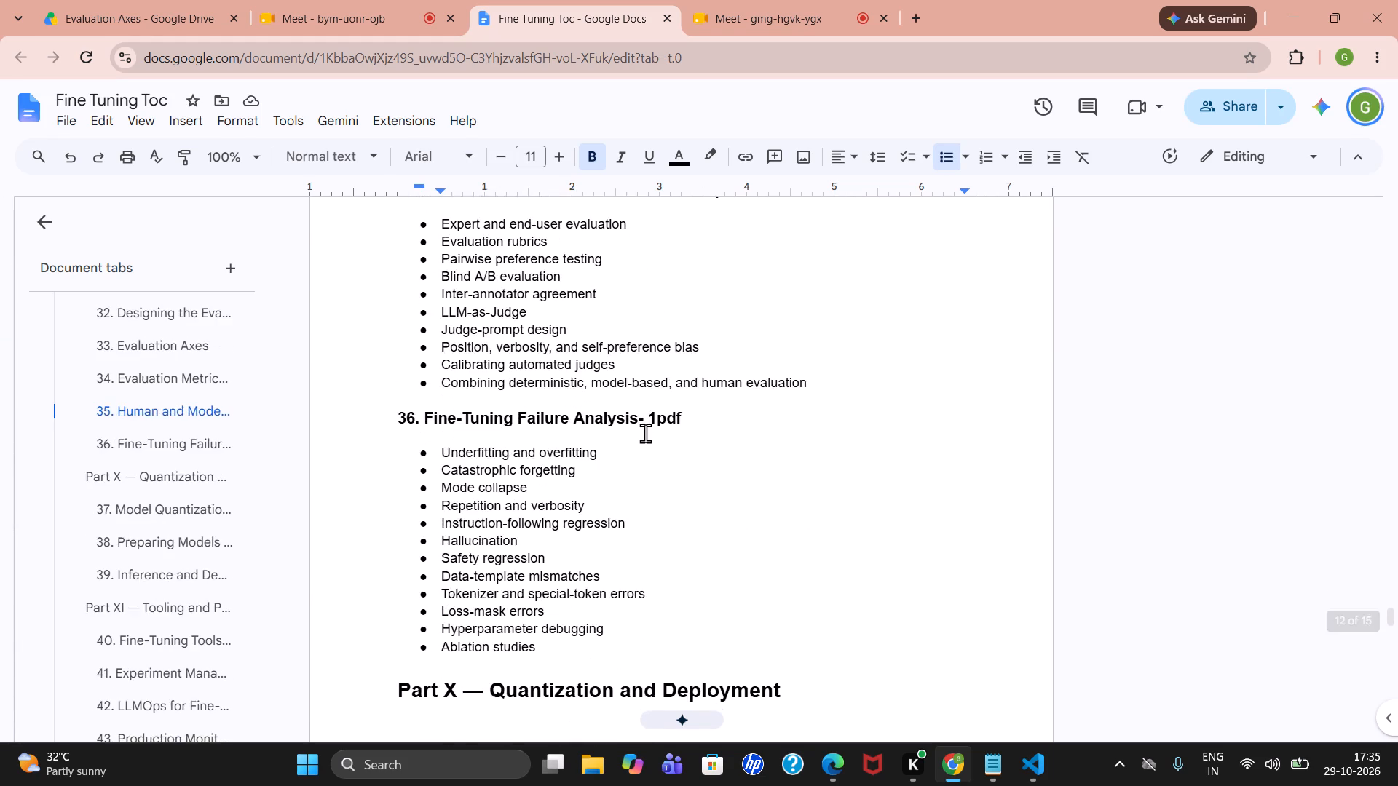
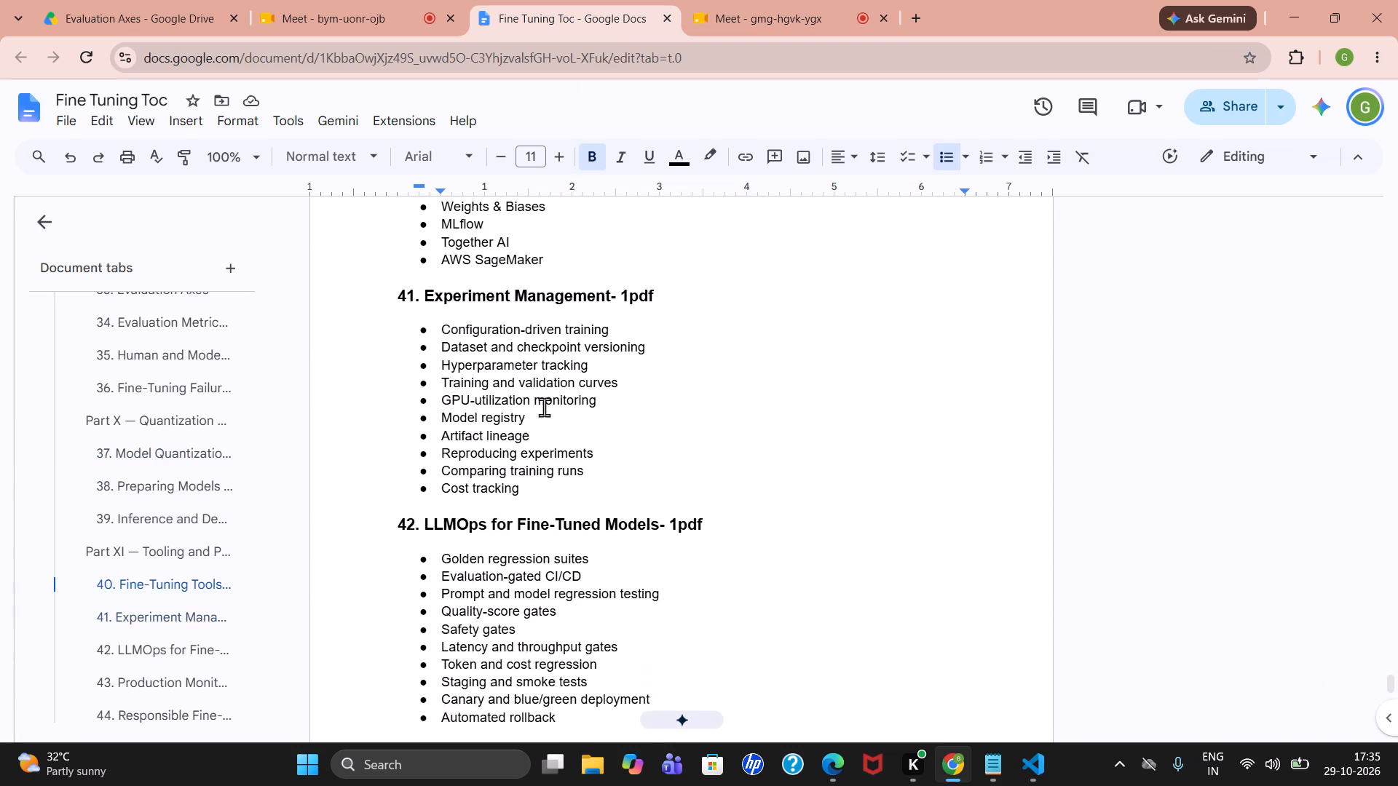
Recheck the topics and PDF markings from section 41, Experiment Management, through section 44 at the end of the document.
scroll(544, 407, "down", 3)
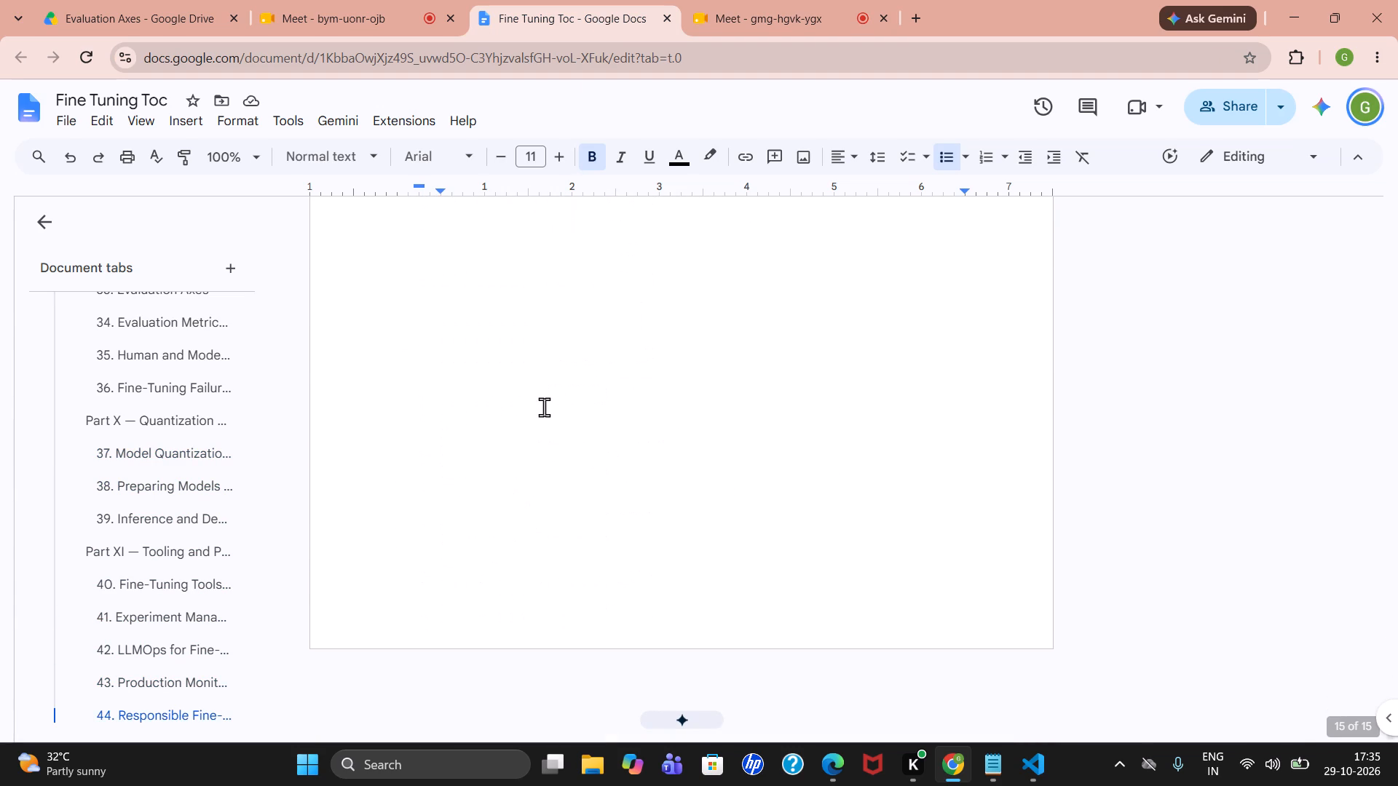
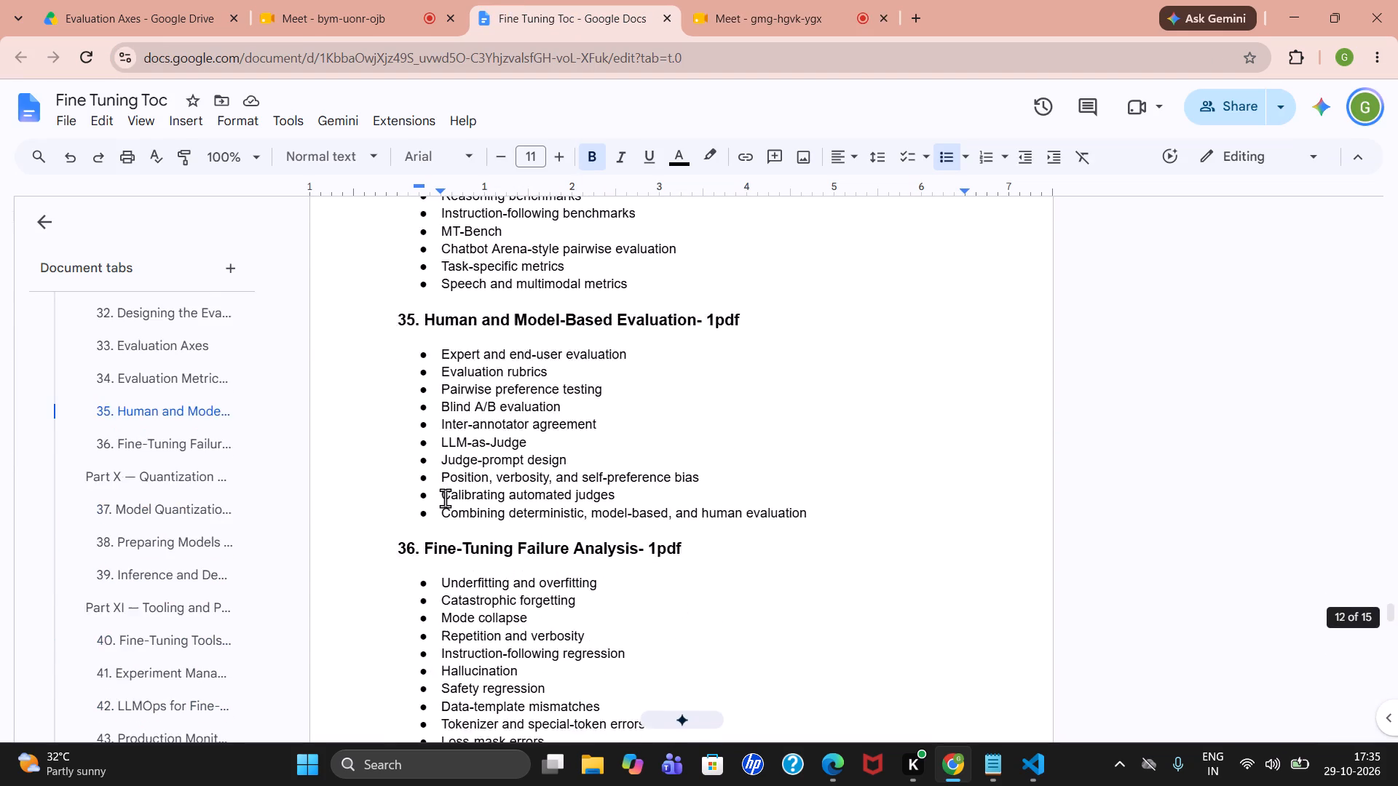
Return to the start of the table of contents, then switch to Google Drive and reopen the parent folder Advanced PEFT Methods.
scroll(445, 498, "up", 12)
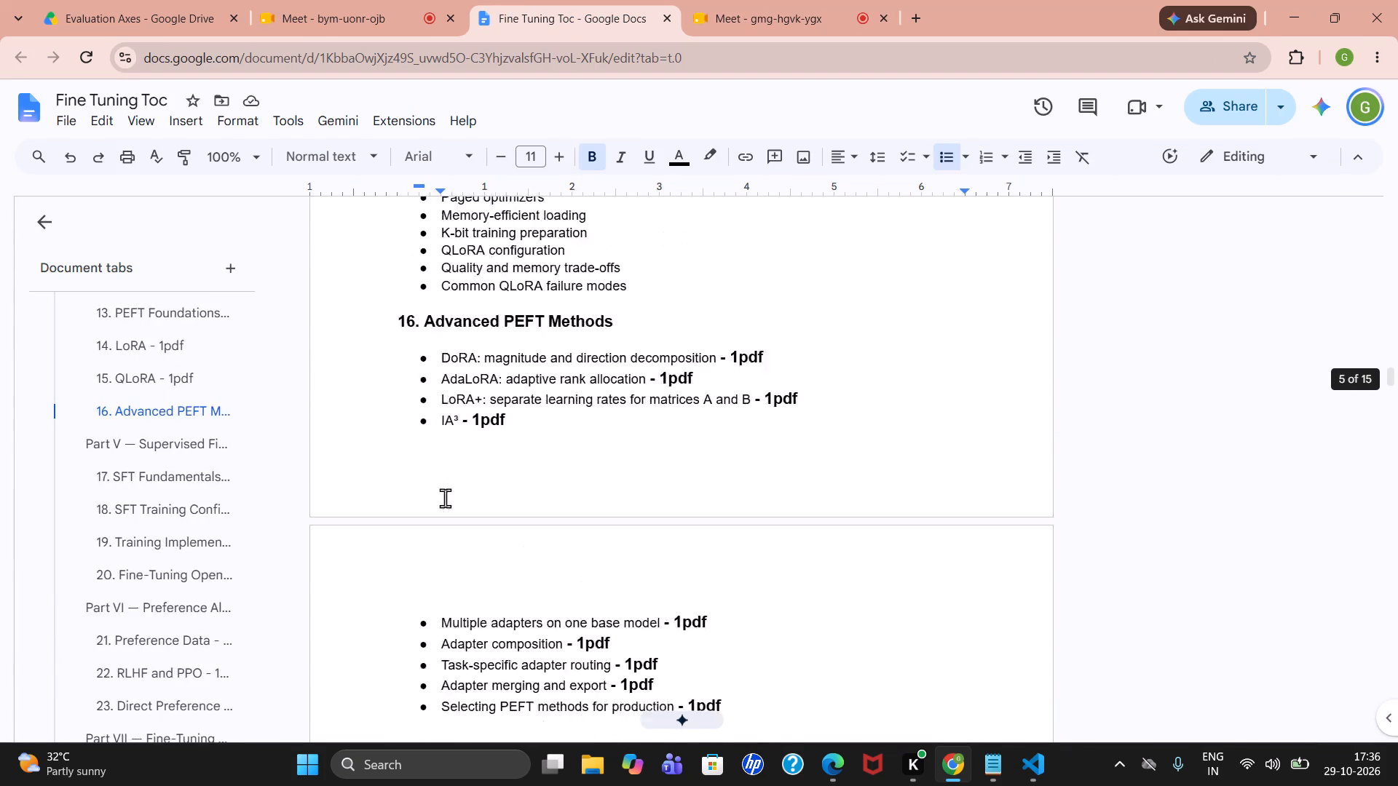
scroll(445, 498, "up", 18)
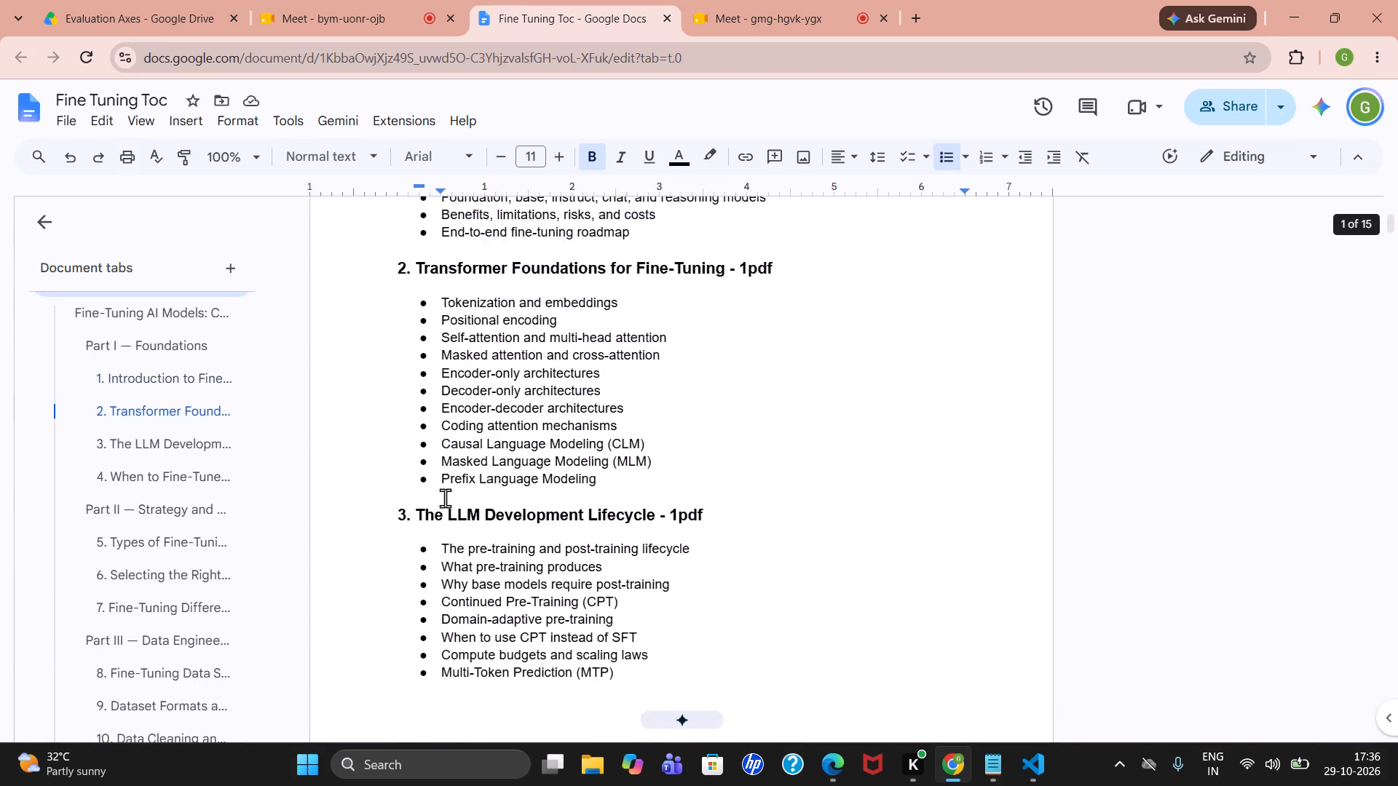
scroll(445, 498, "up", 8)
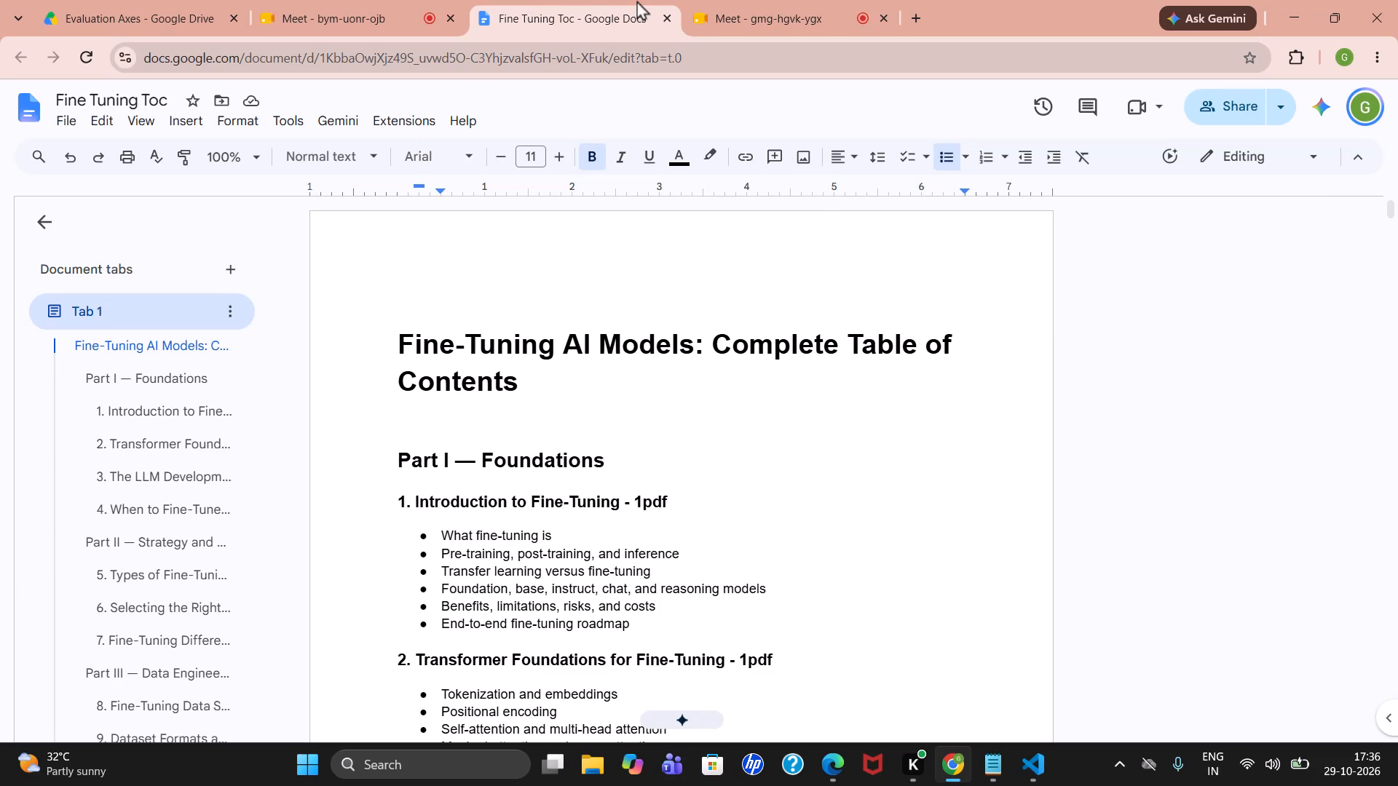
left_click(167, 0)
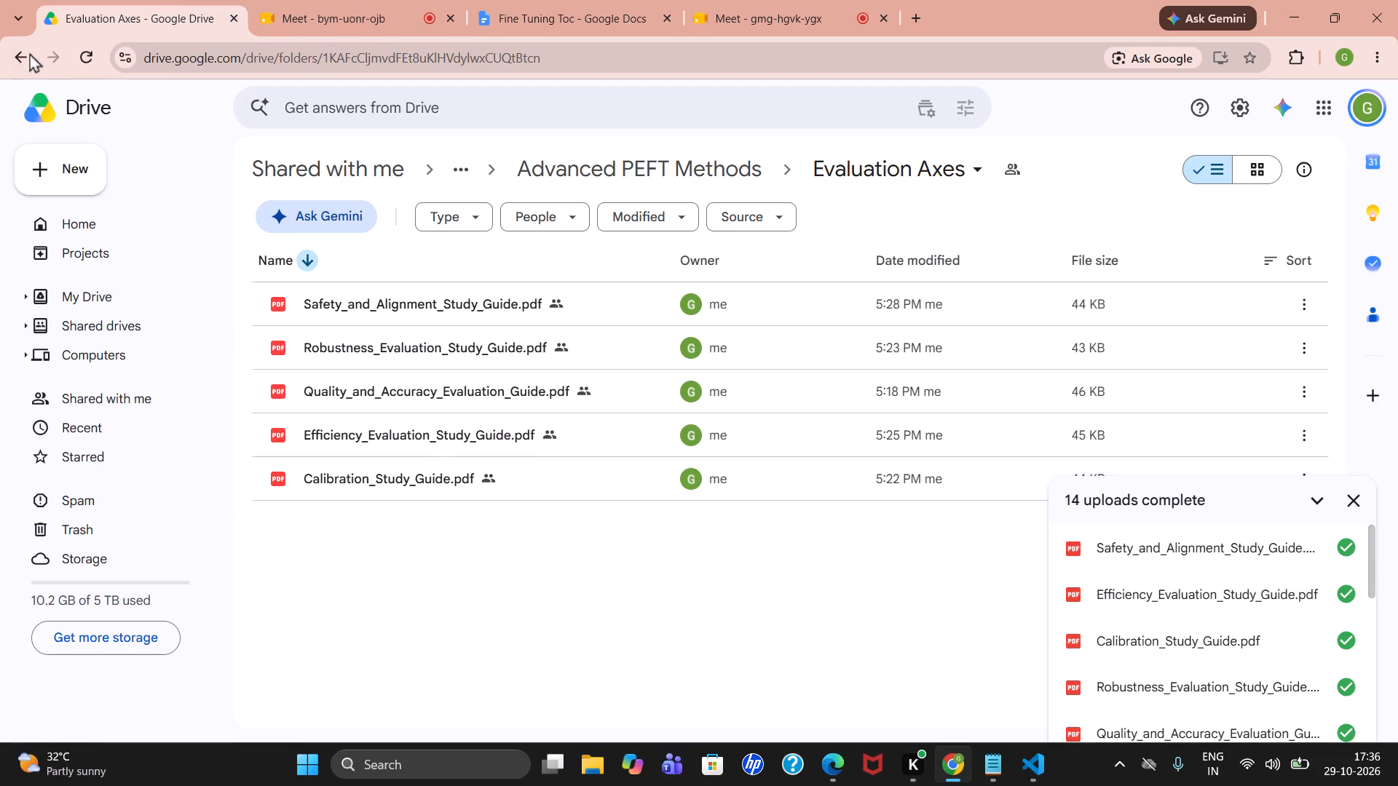
left_click(20, 54)
Open the Windows search.
left_click(467, 761)
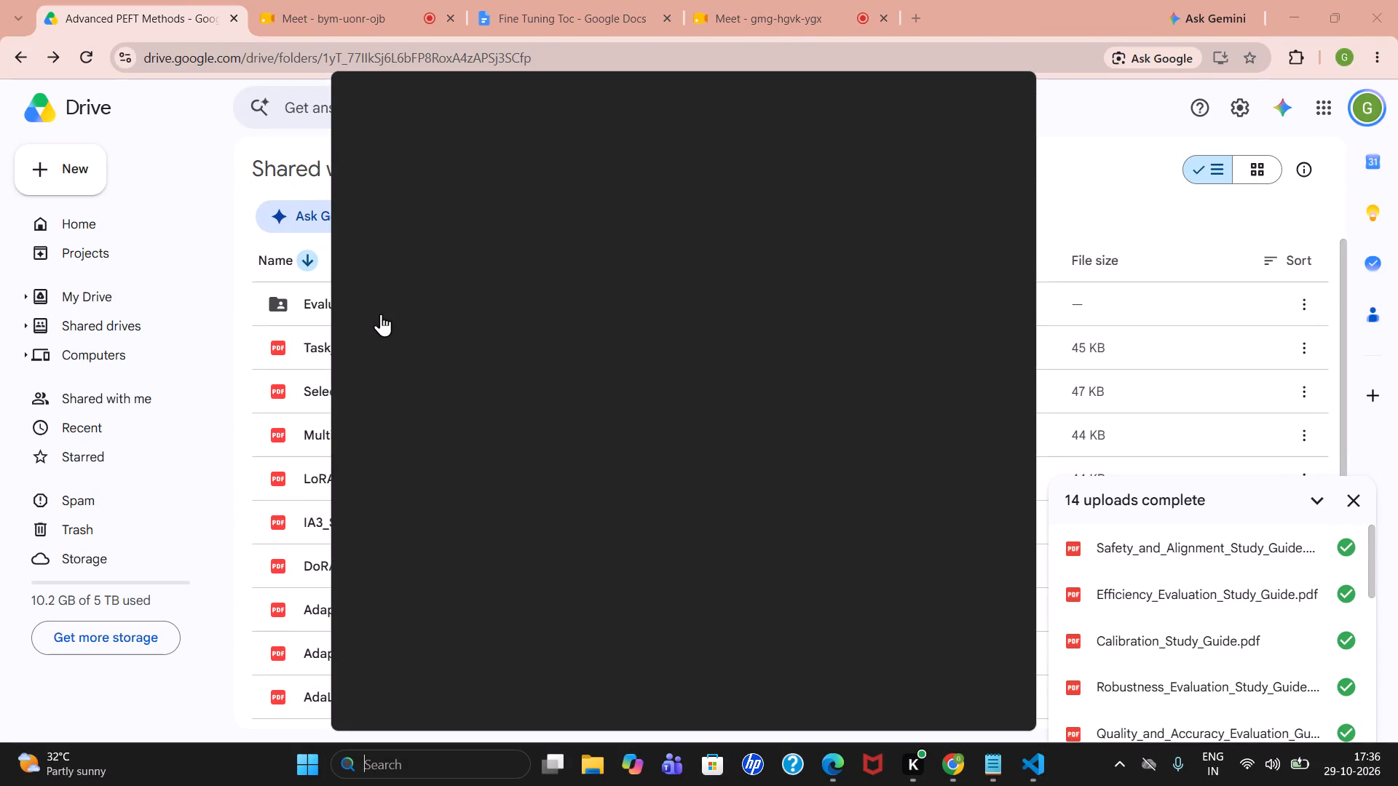
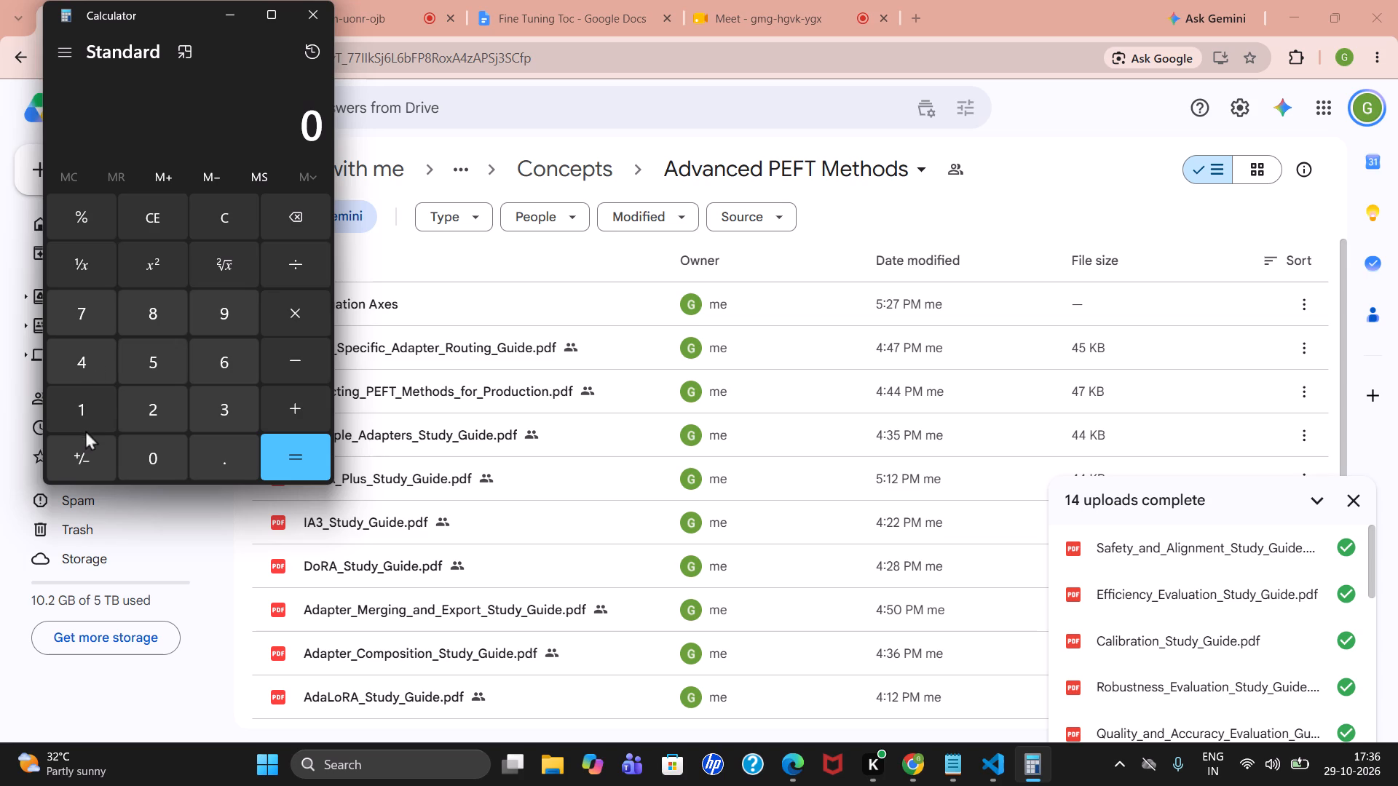
Start a sum in the calculator with 14 plus.
left_click(86, 413)
left_click(82, 359)
left_click(290, 411)
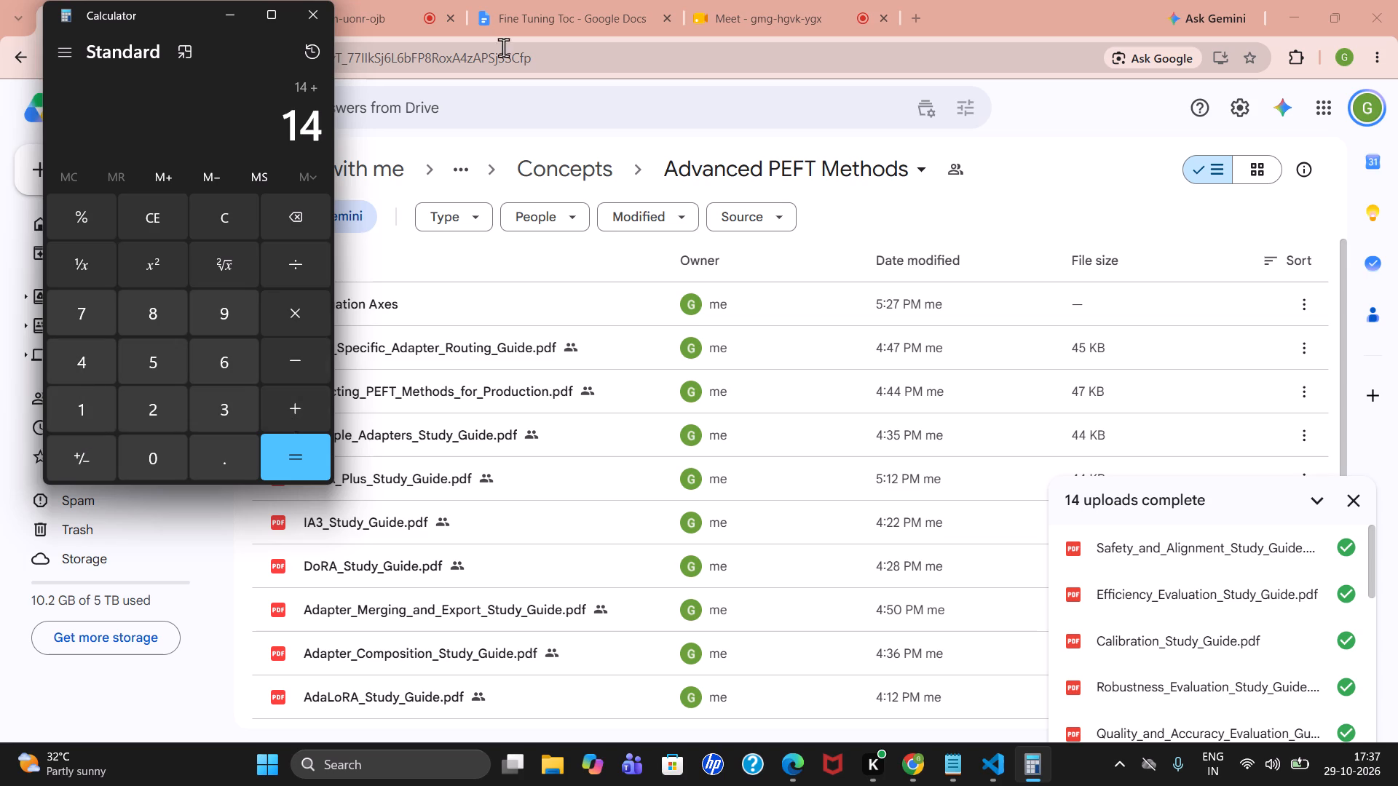
In Google Drive, dismiss the upload summary and count the items in Advanced PEFT Methods by selecting them all, clearing the selection when done.
left_click(600, 0)
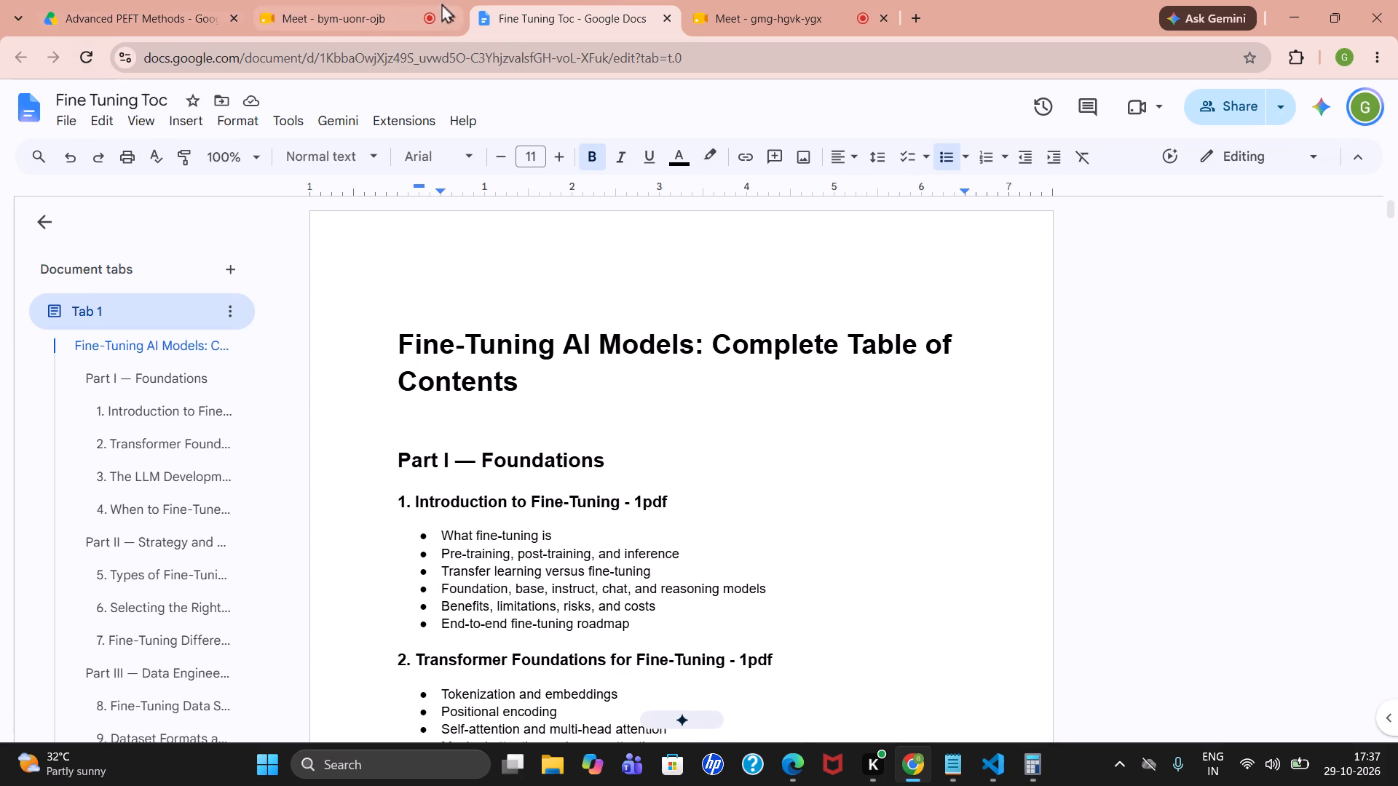
left_click(133, 0)
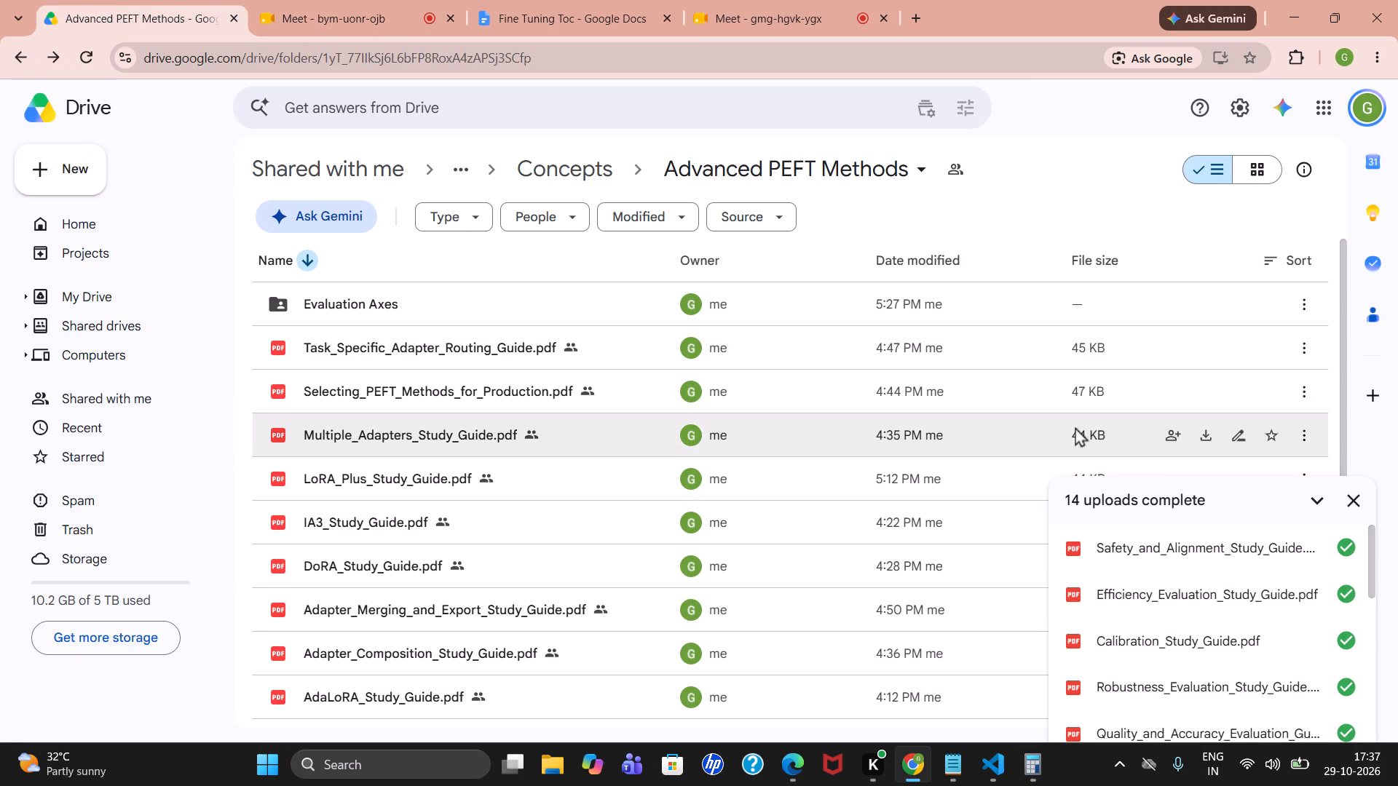
left_click(1353, 496)
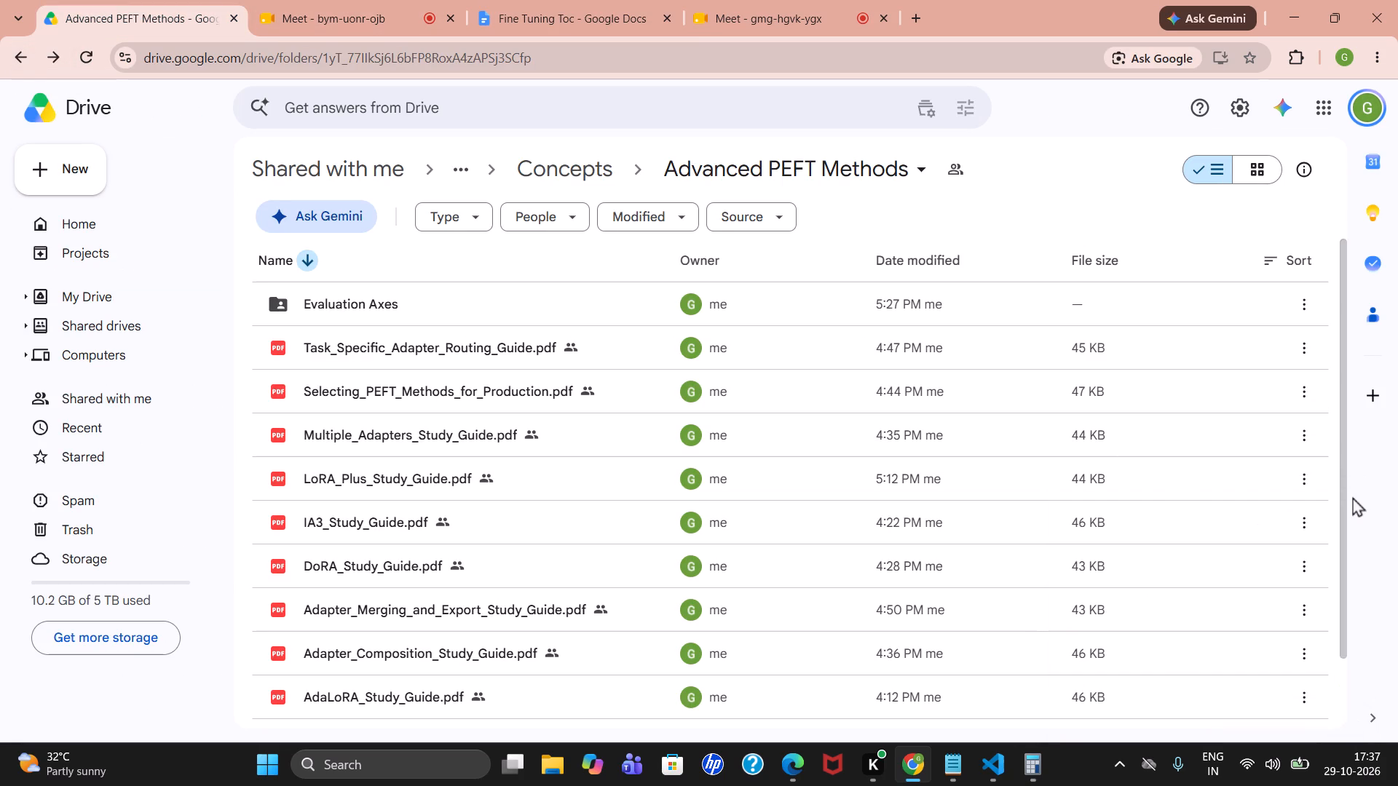
left_click(707, 643)
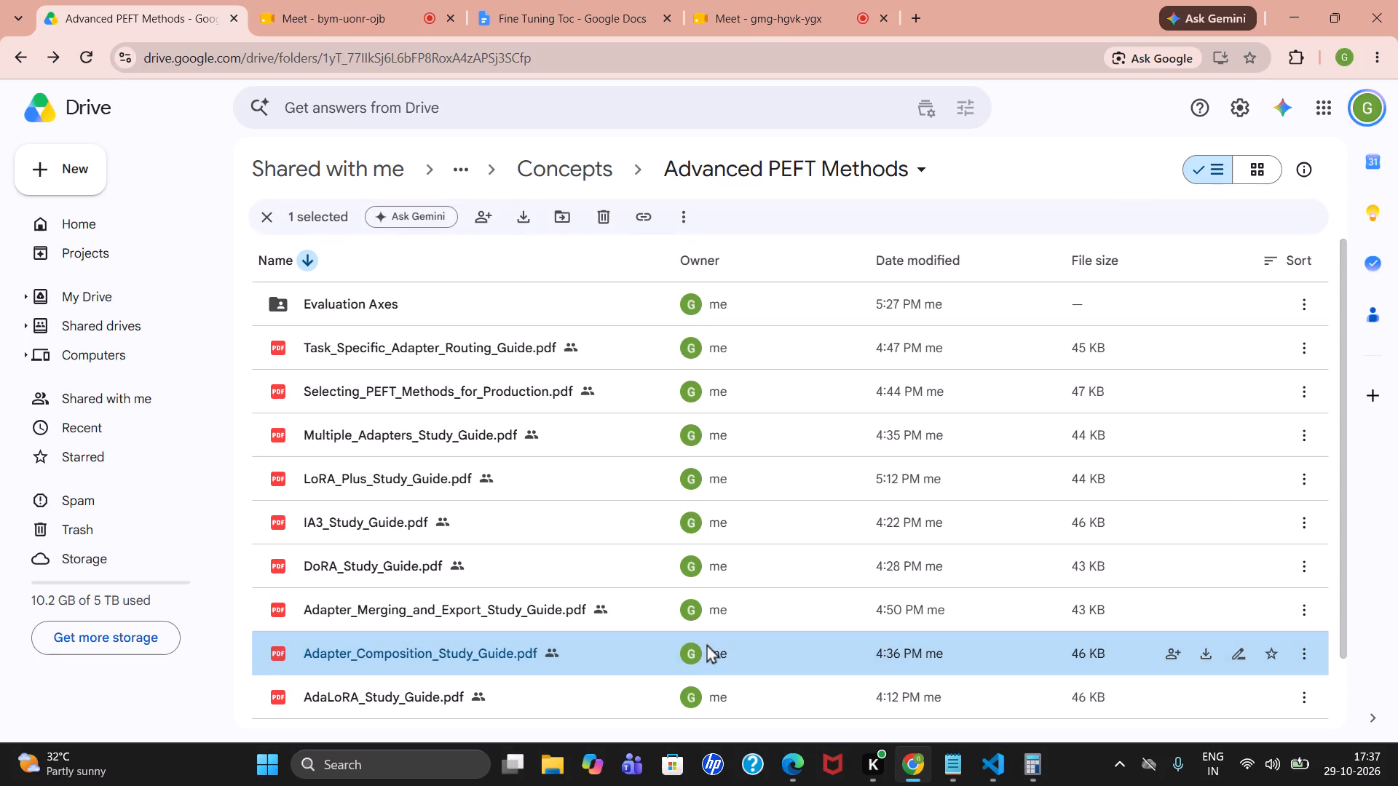
key("ctrl+a")
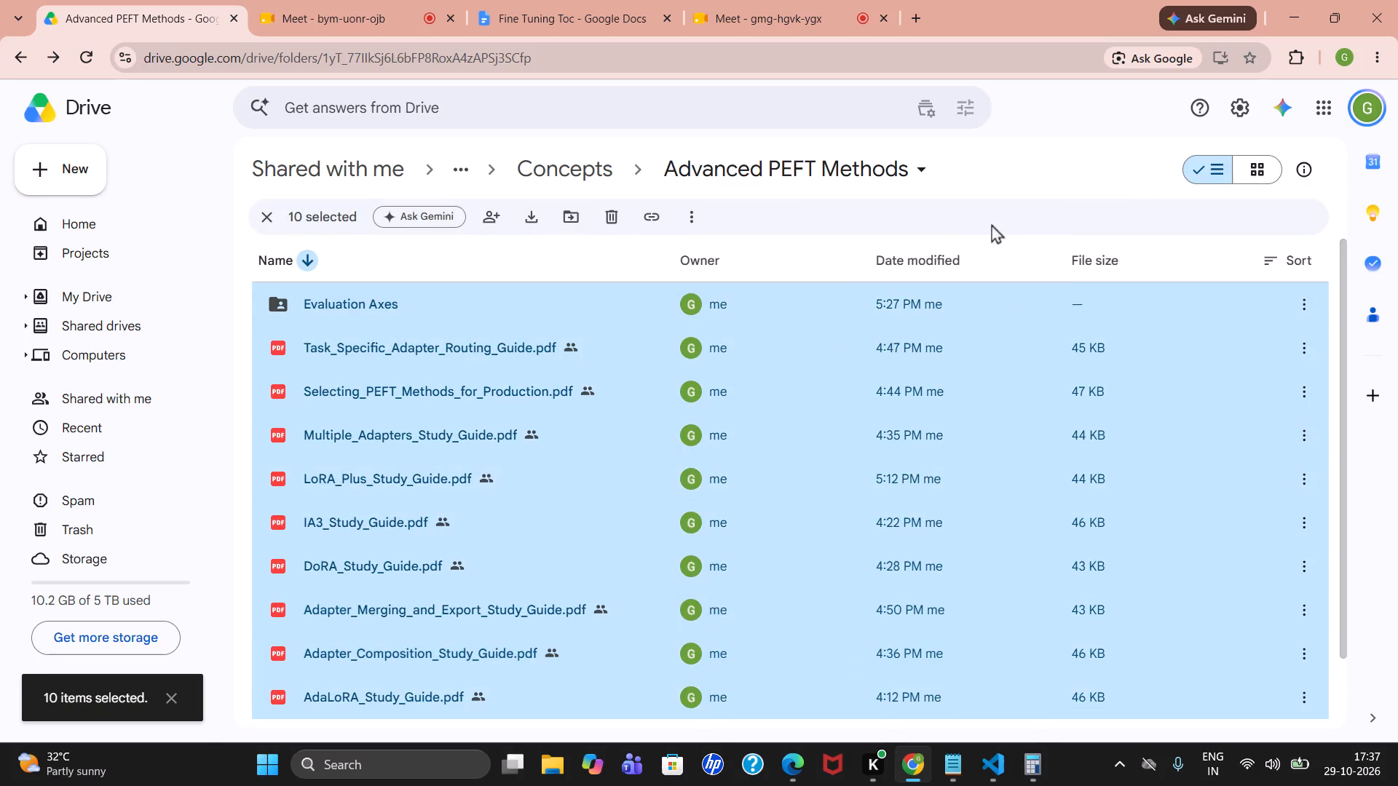
left_click(994, 166)
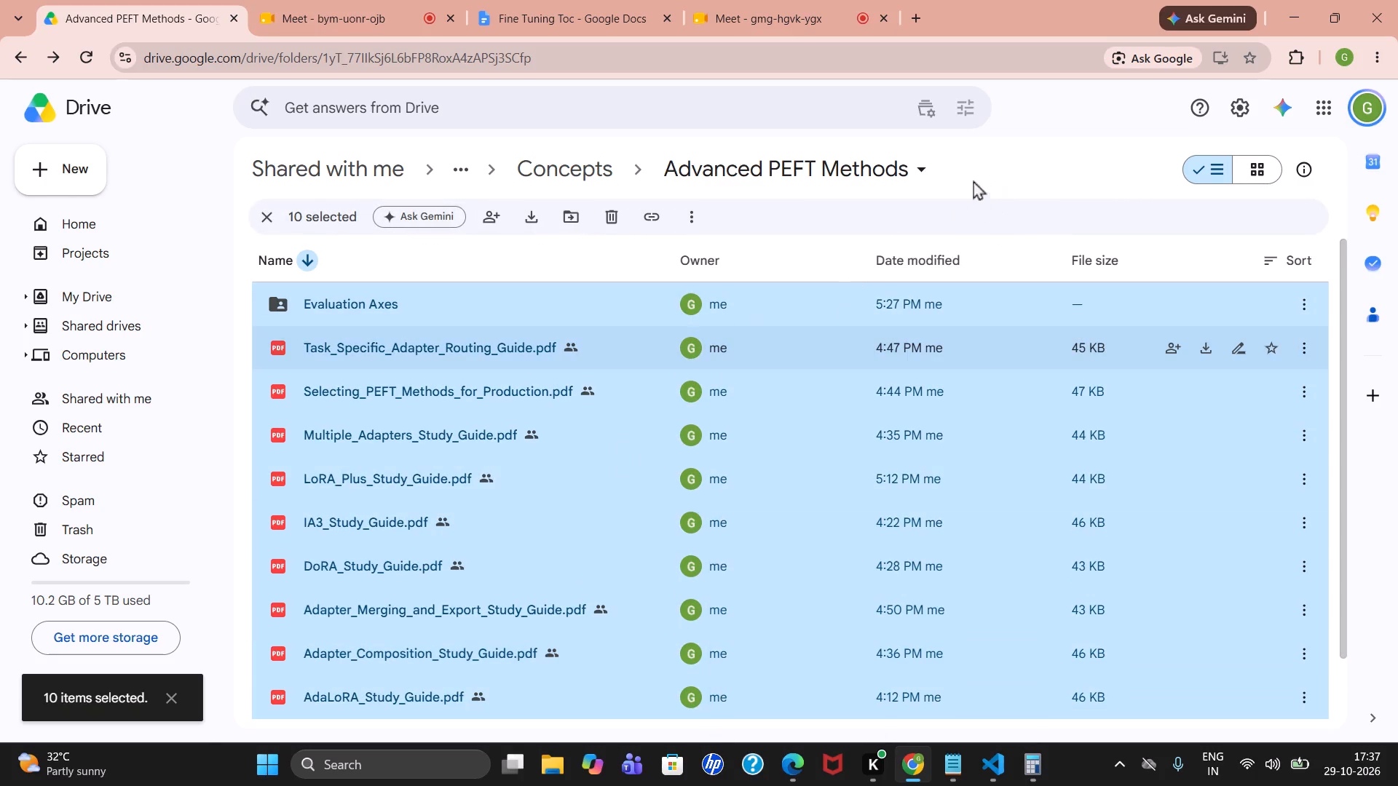
left_click(1068, 141)
left_click(1068, 141)
left_click(1068, 141)
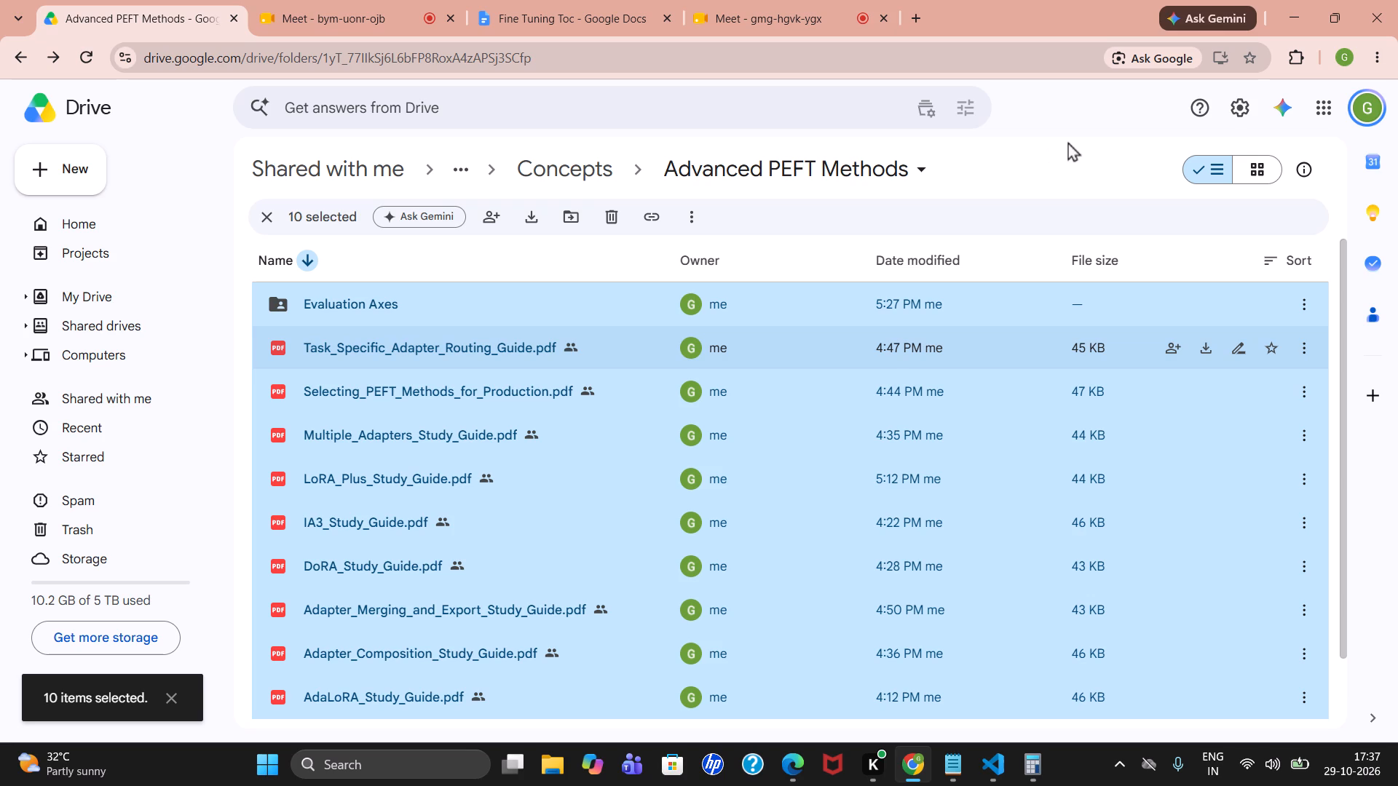
left_click(275, 215)
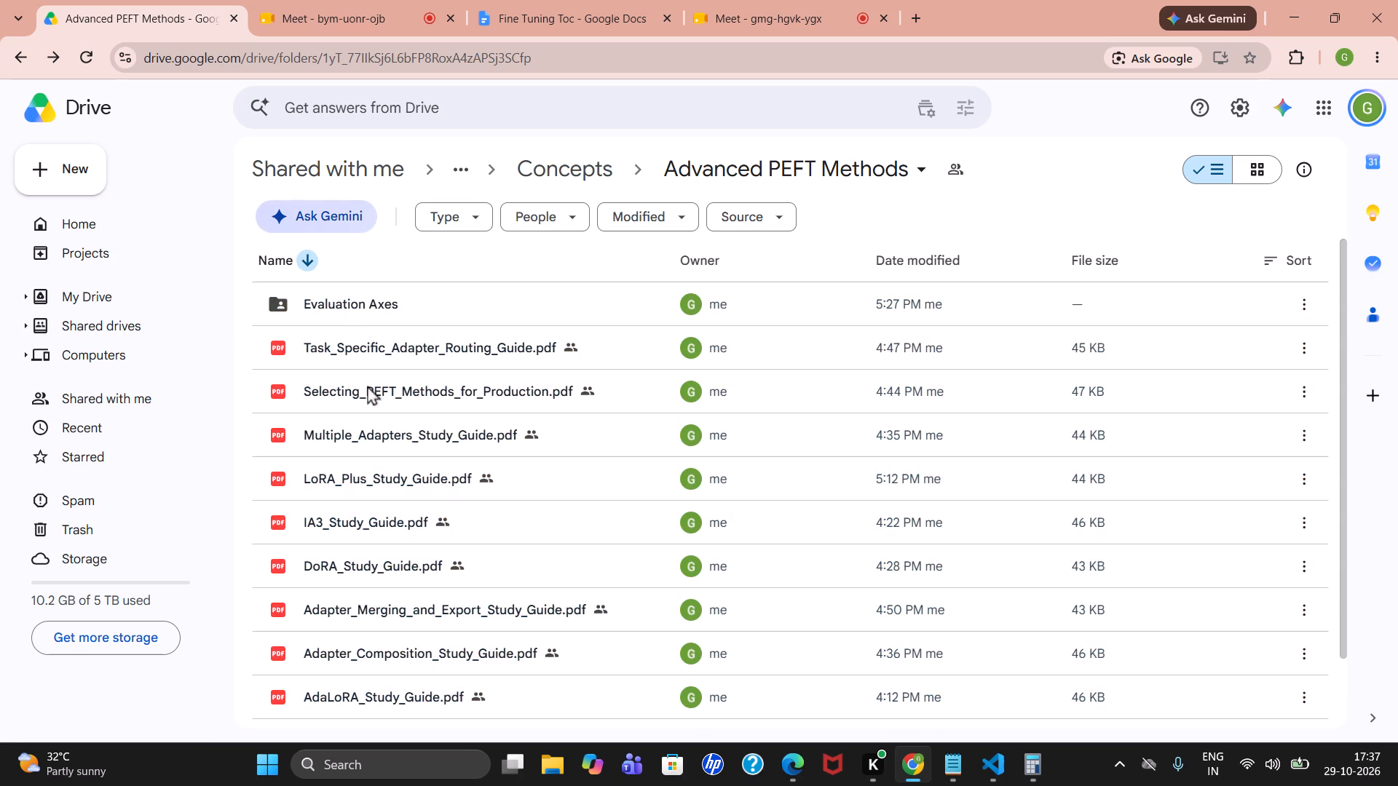
scroll(460, 506, "down", 12)
scroll(460, 506, "up", 8)
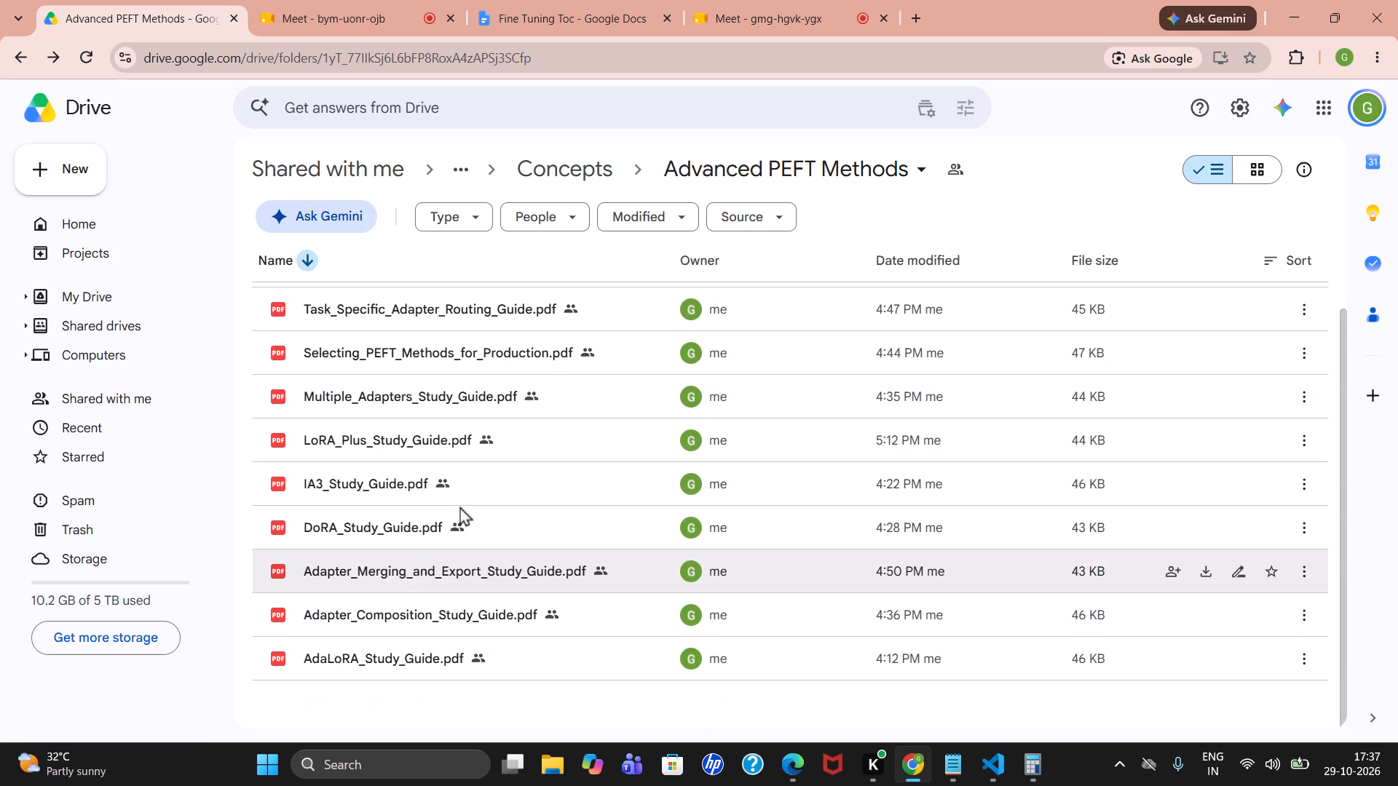
scroll(460, 506, "down", 7)
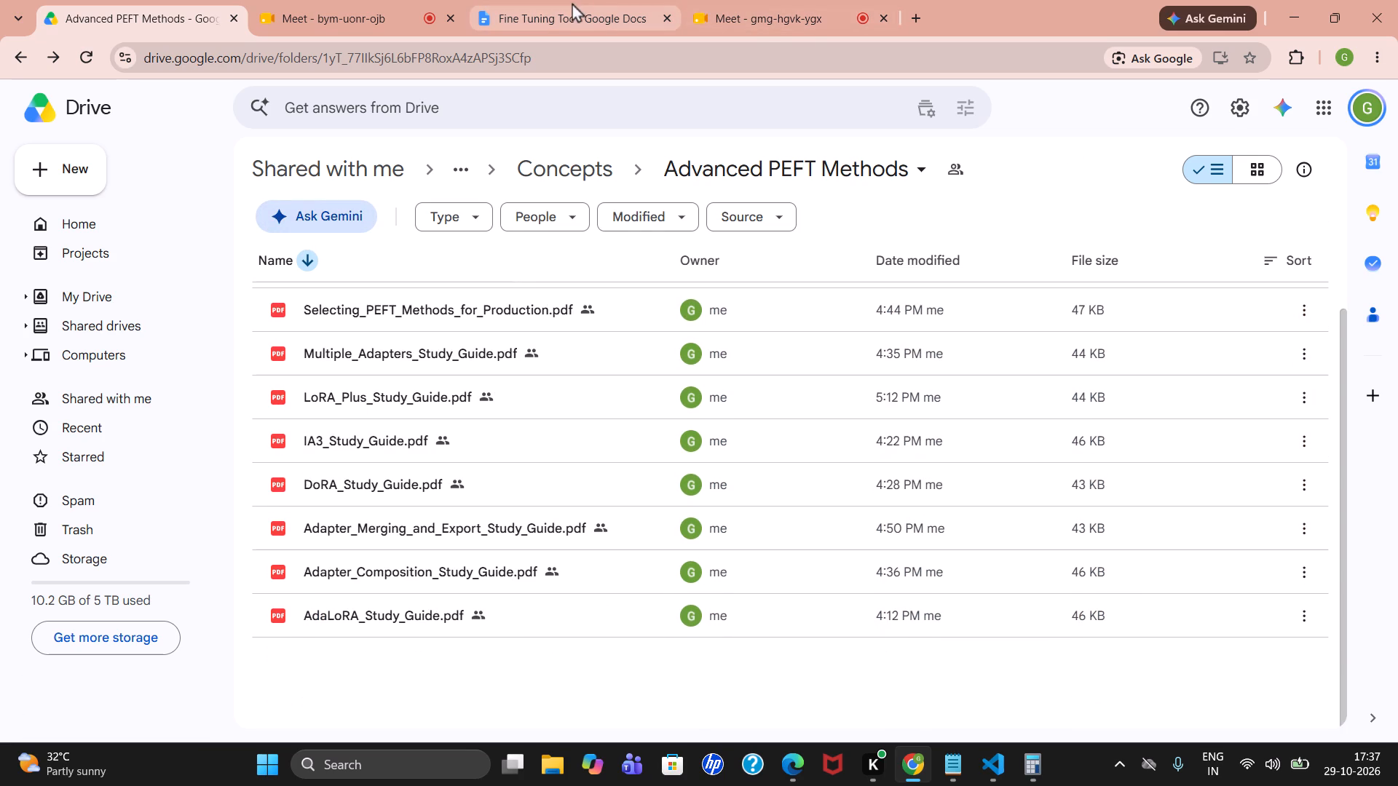
Go back to the Concepts folder and select all its items to count them.
left_click(24, 60)
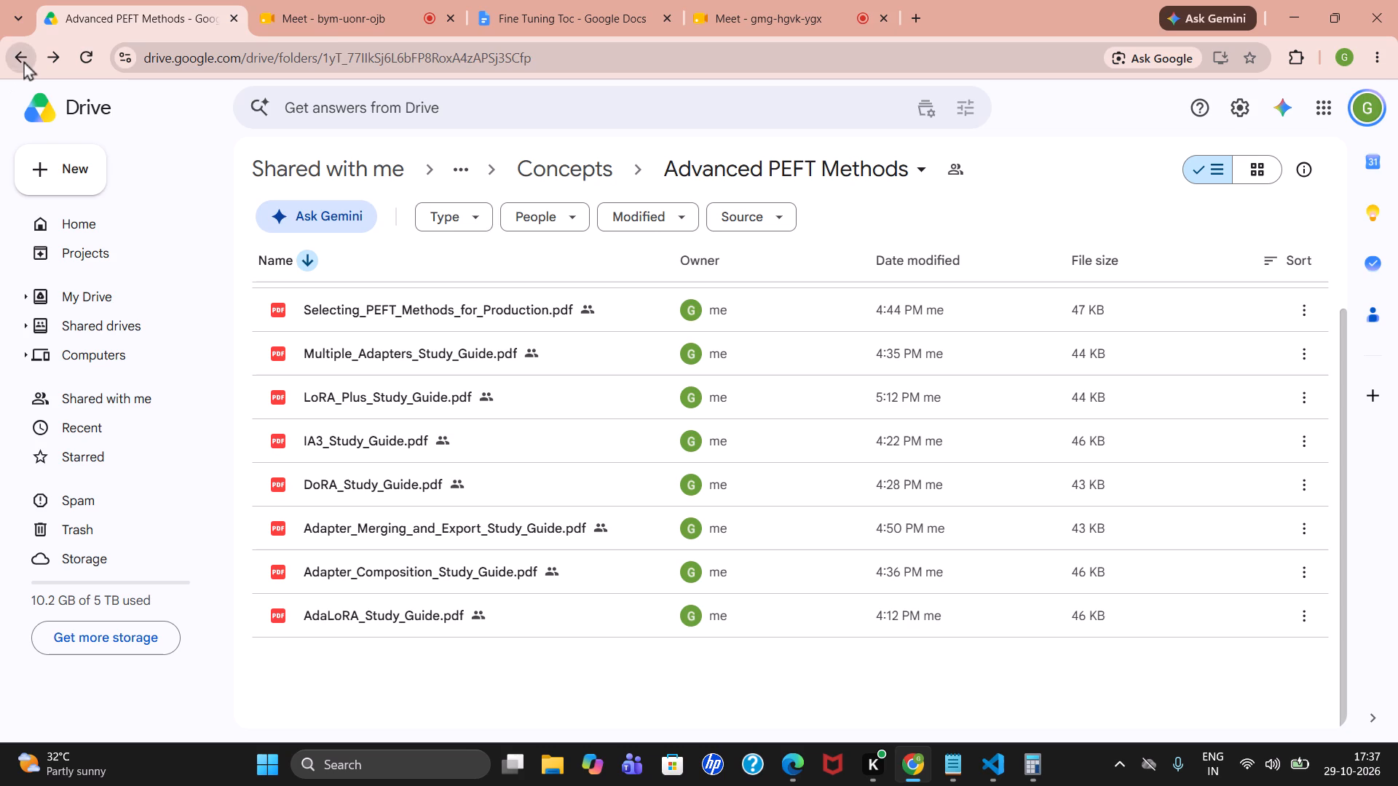
left_click(430, 415)
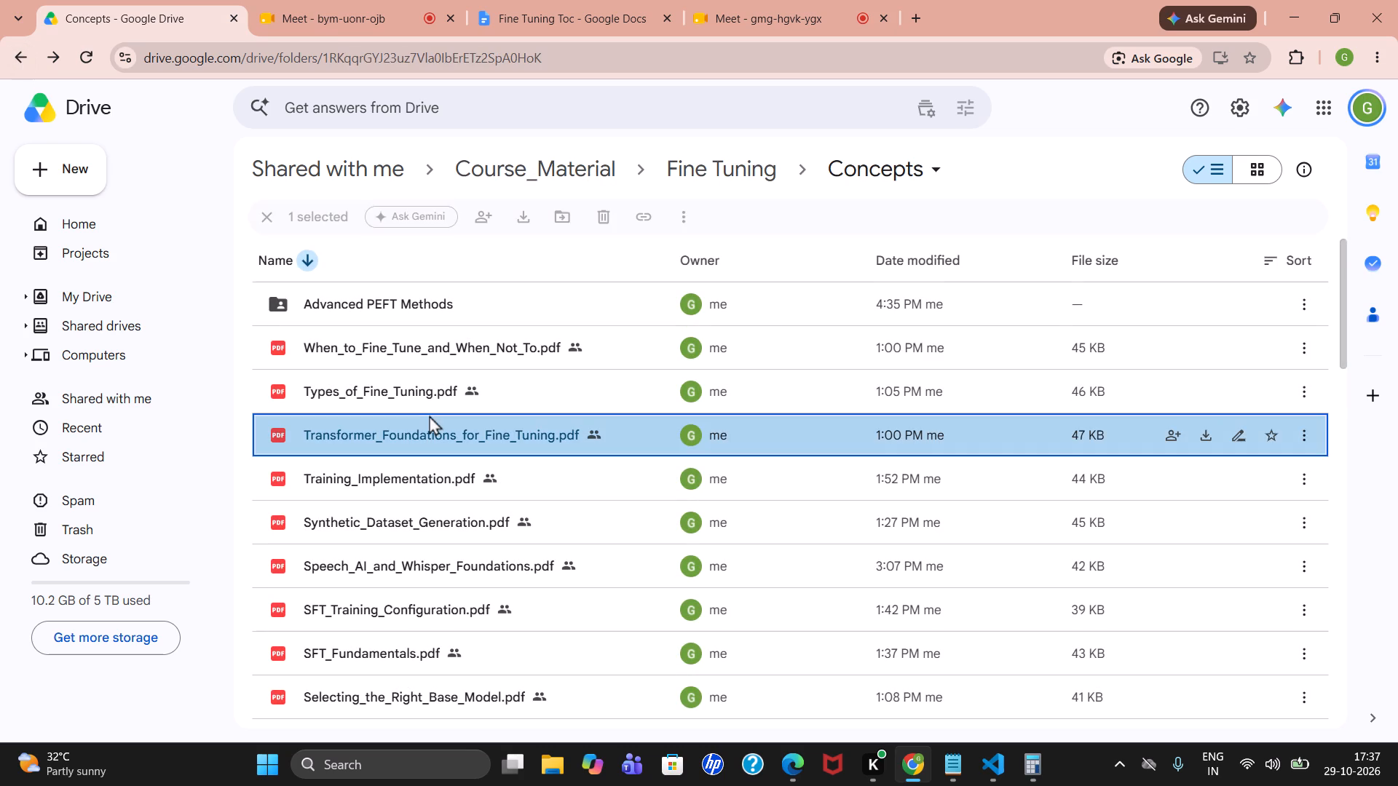
key("ctrl+a")
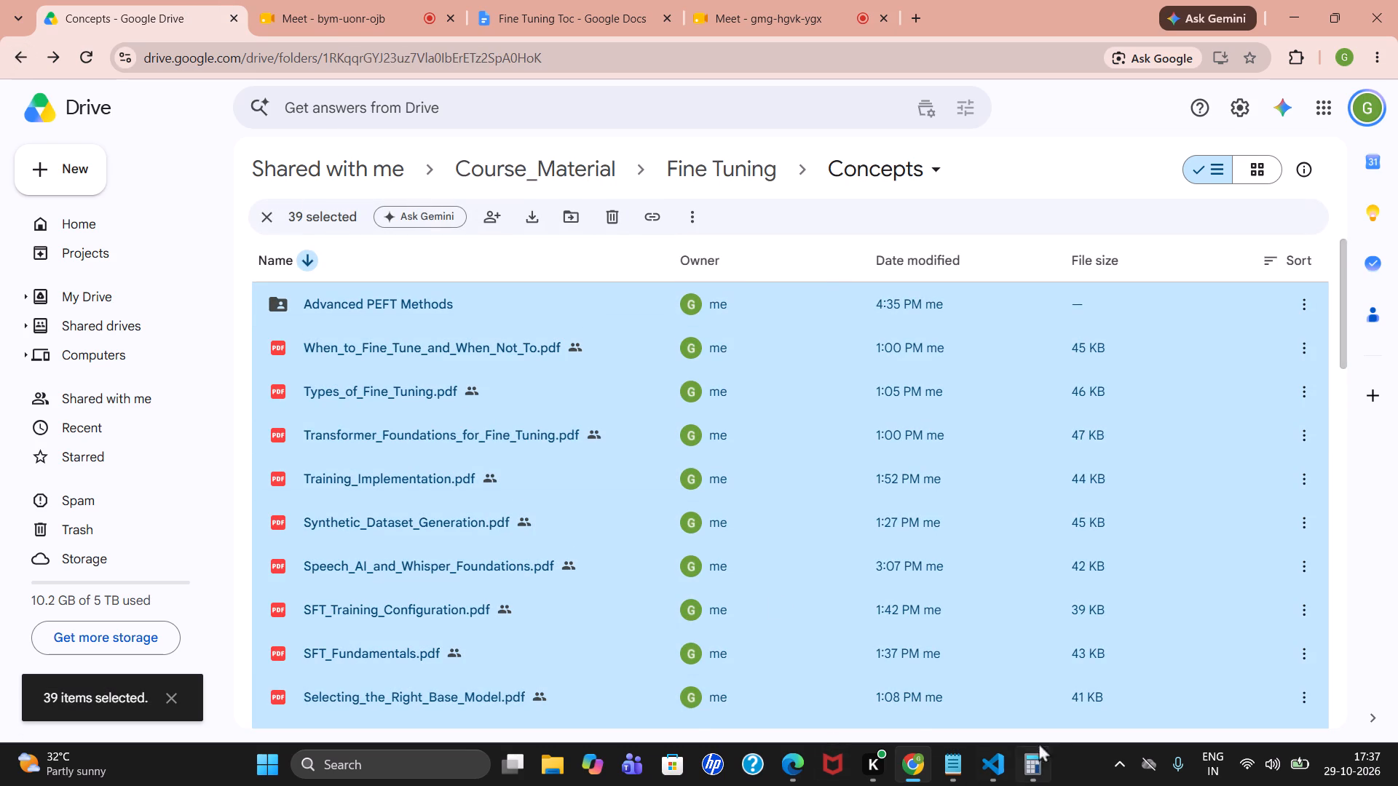
left_click(1032, 767)
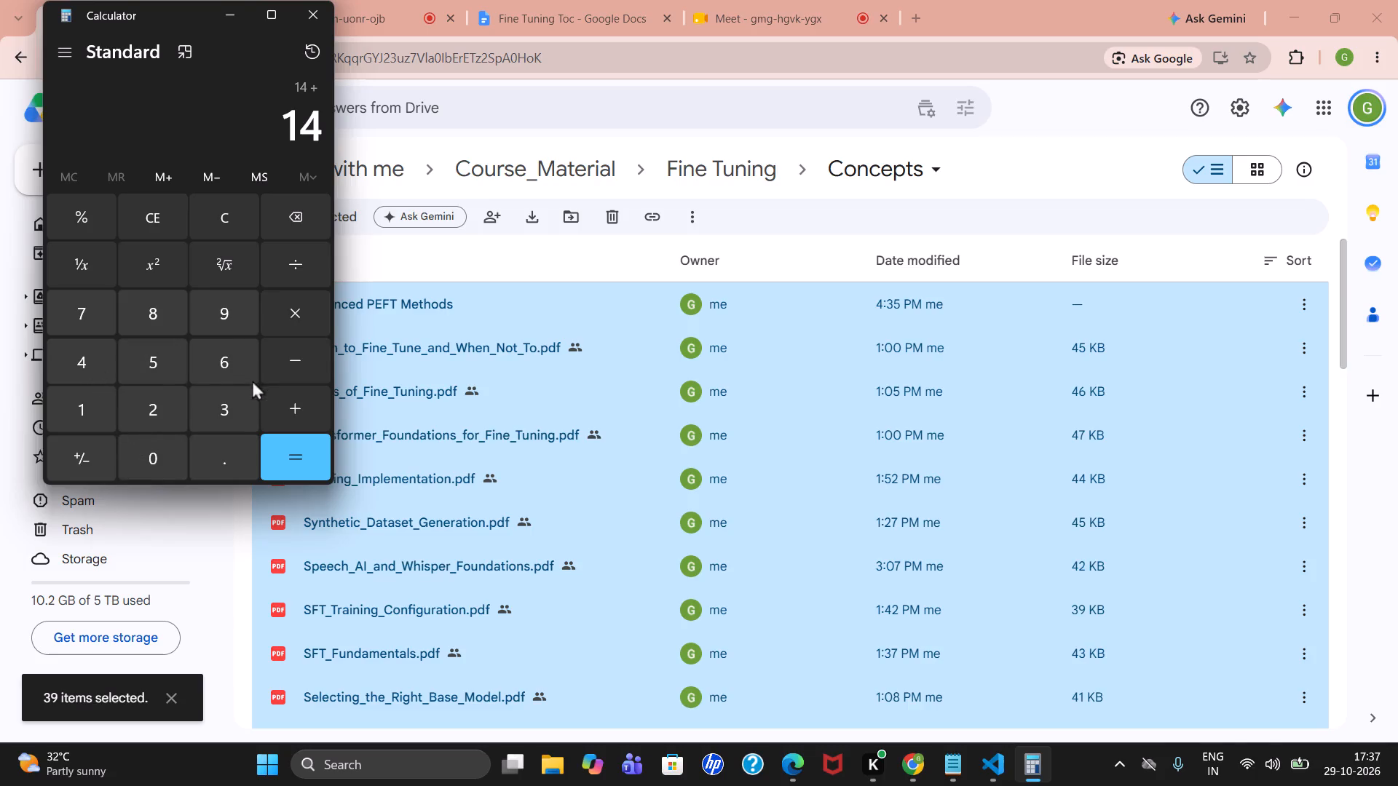
left_click(224, 17)
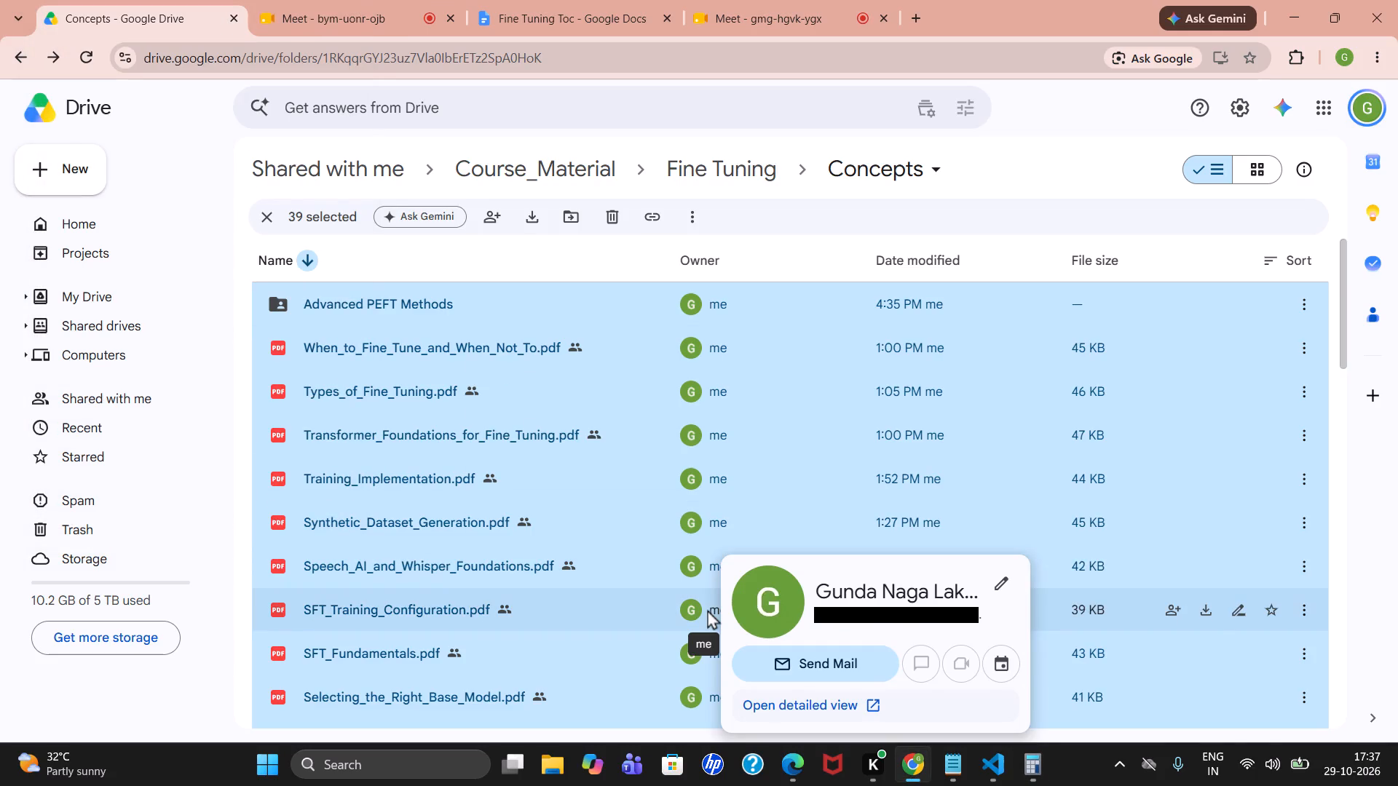
Continue the calculator sum with 37 followed by another plus, and minimize the calculator.
left_click(1030, 770)
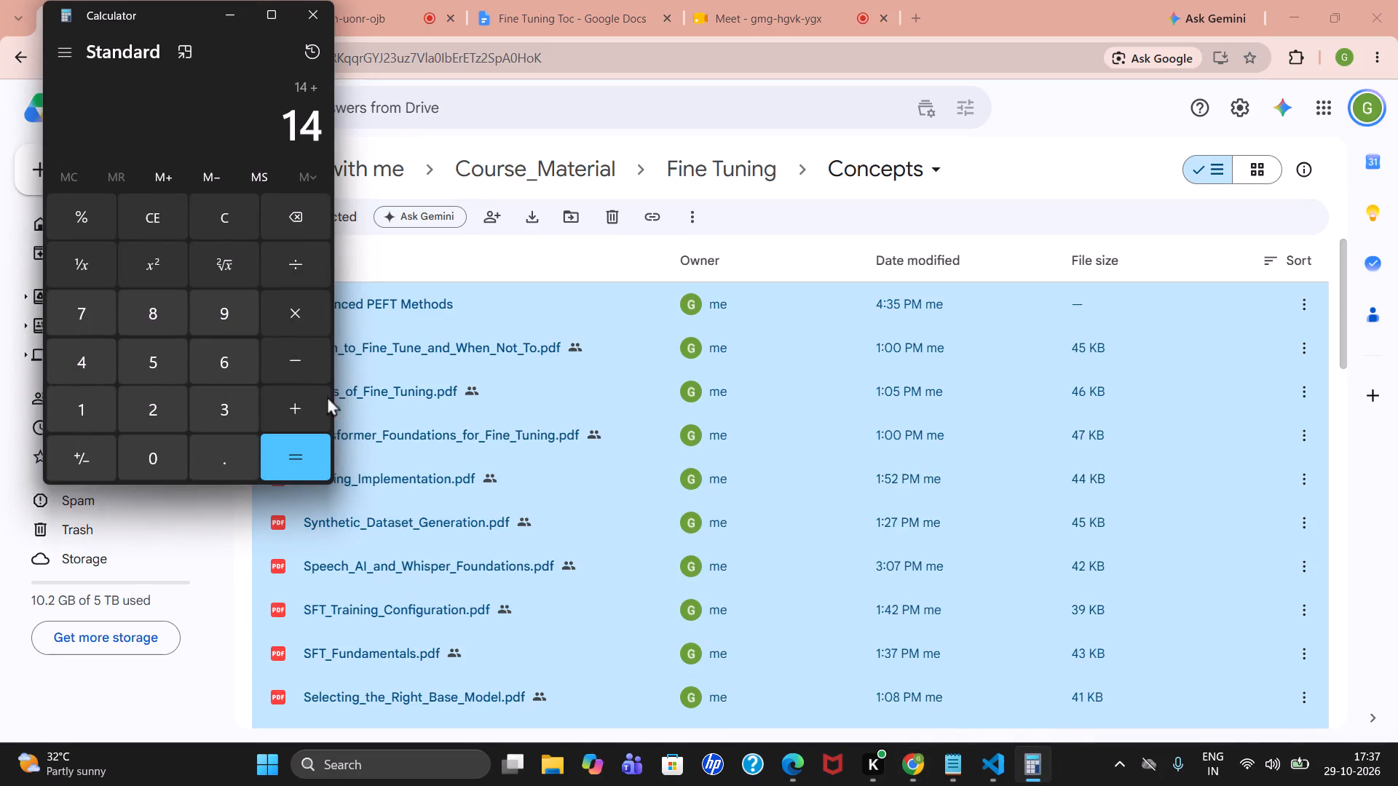
left_click(202, 404)
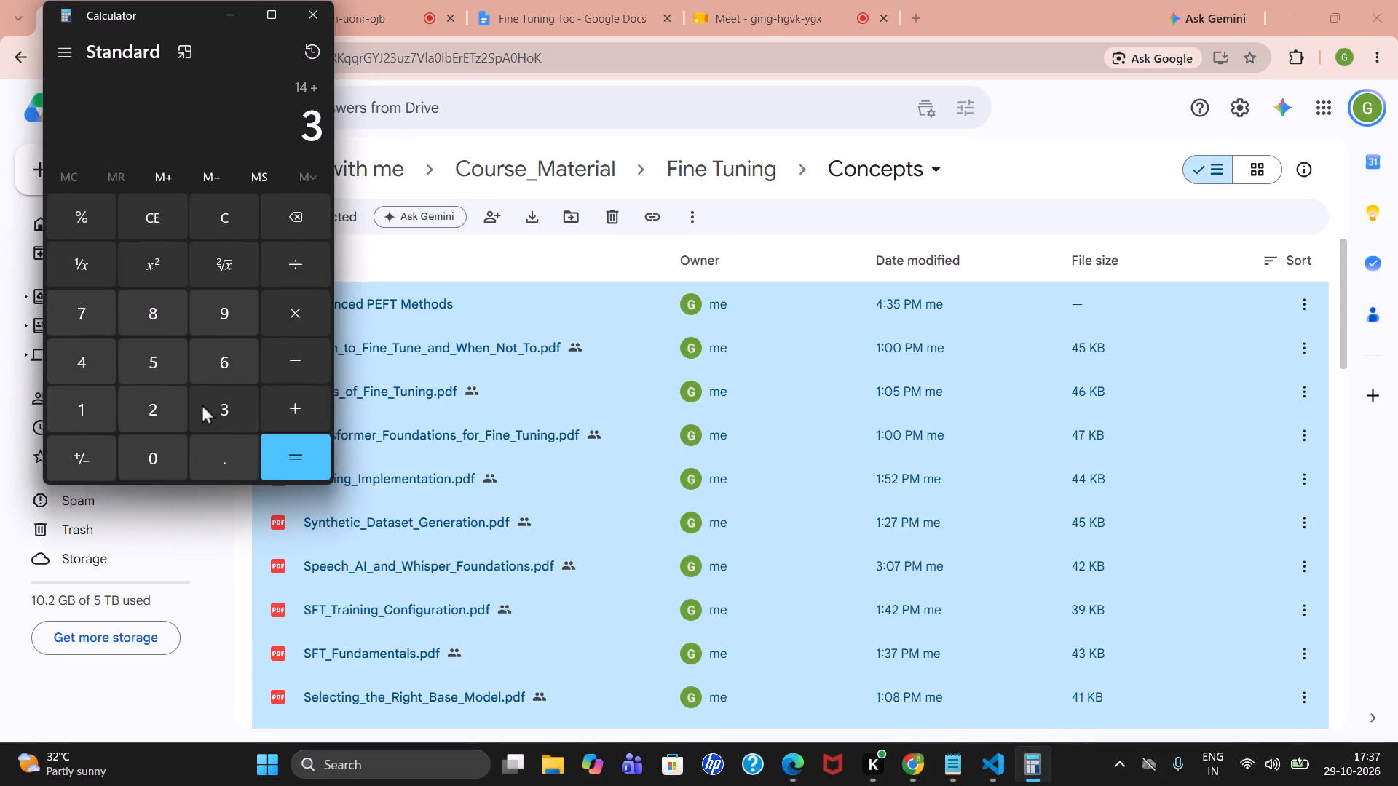
left_click(98, 303)
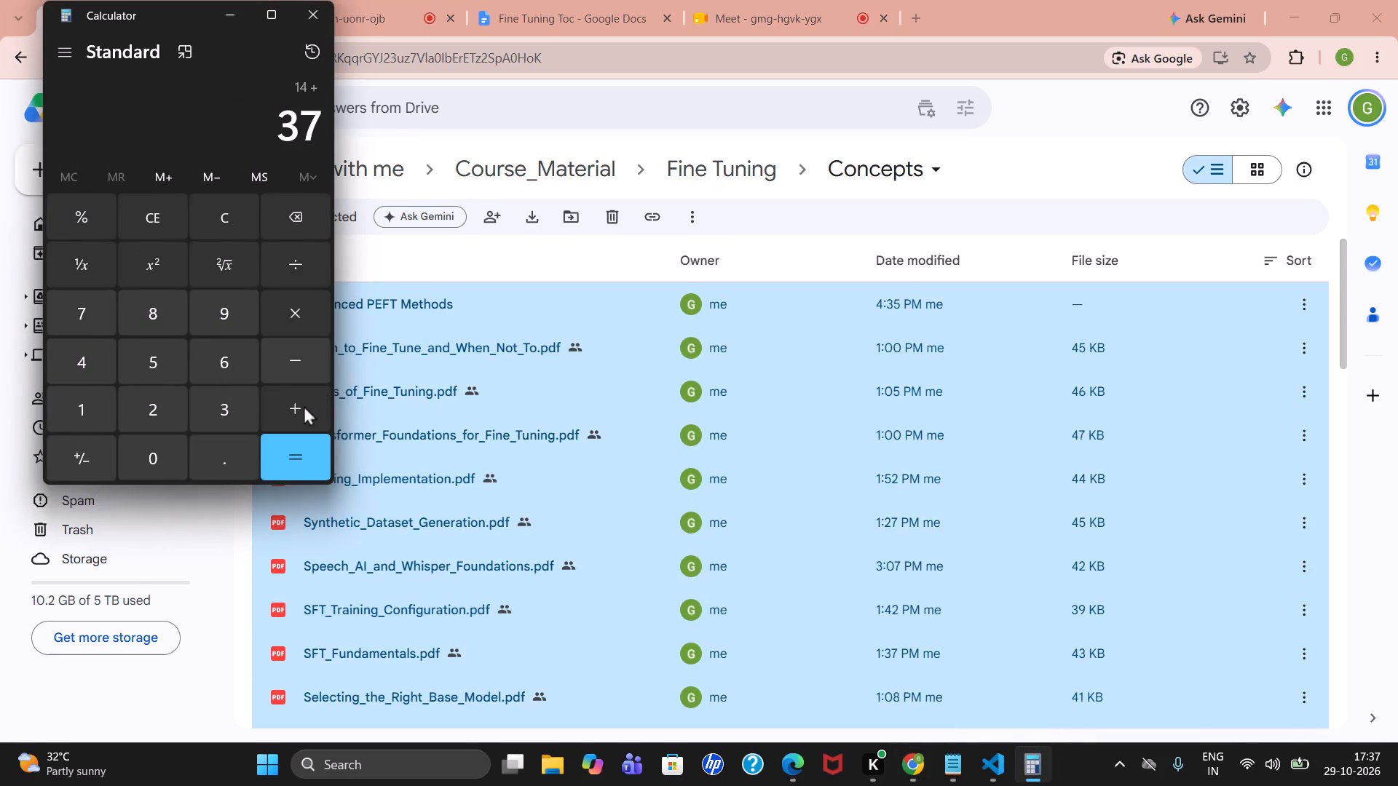
left_click(304, 405)
left_click(221, 19)
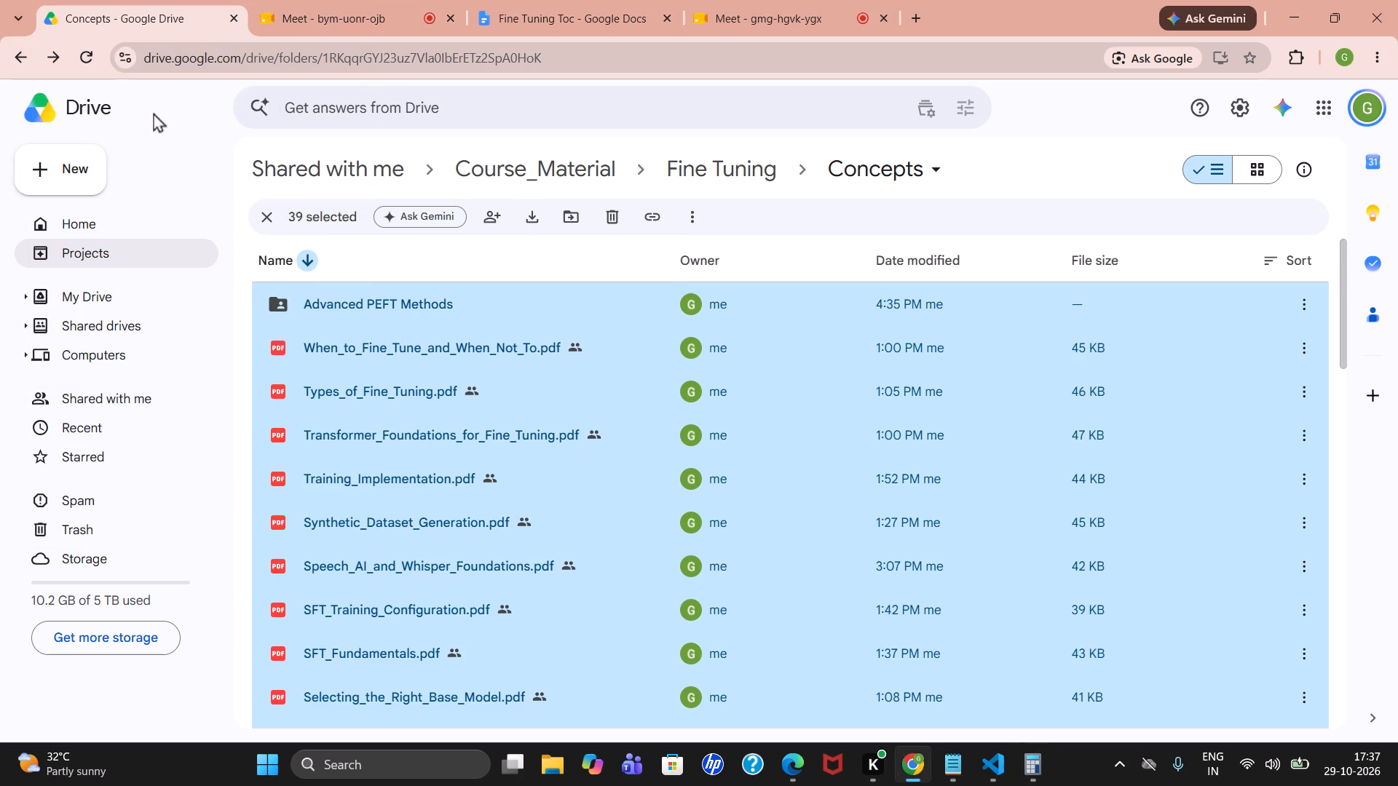
Reverse the name sort order in the Concepts folder, clearing the selection, and go back to the previous folder.
left_click(154, 112)
left_click(591, 258)
left_click(18, 55)
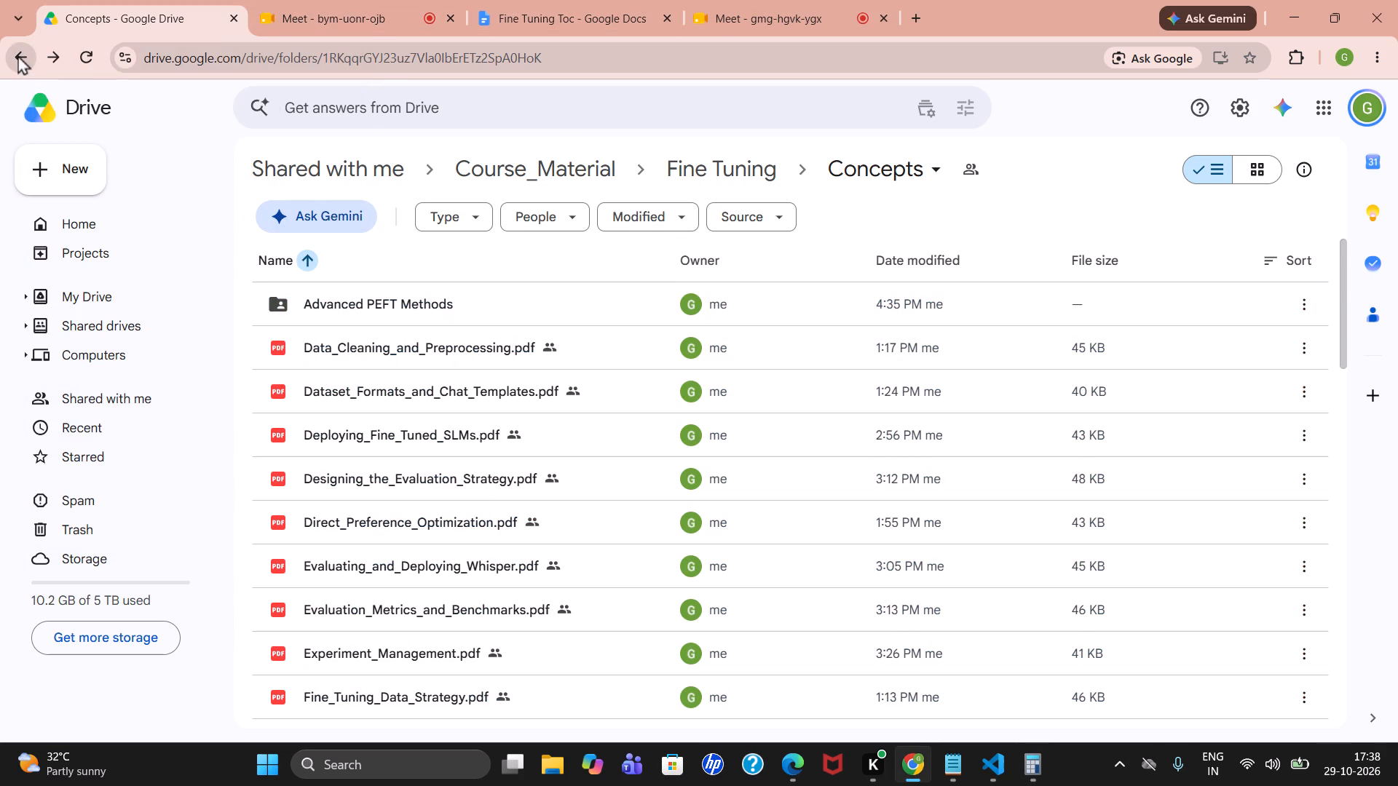
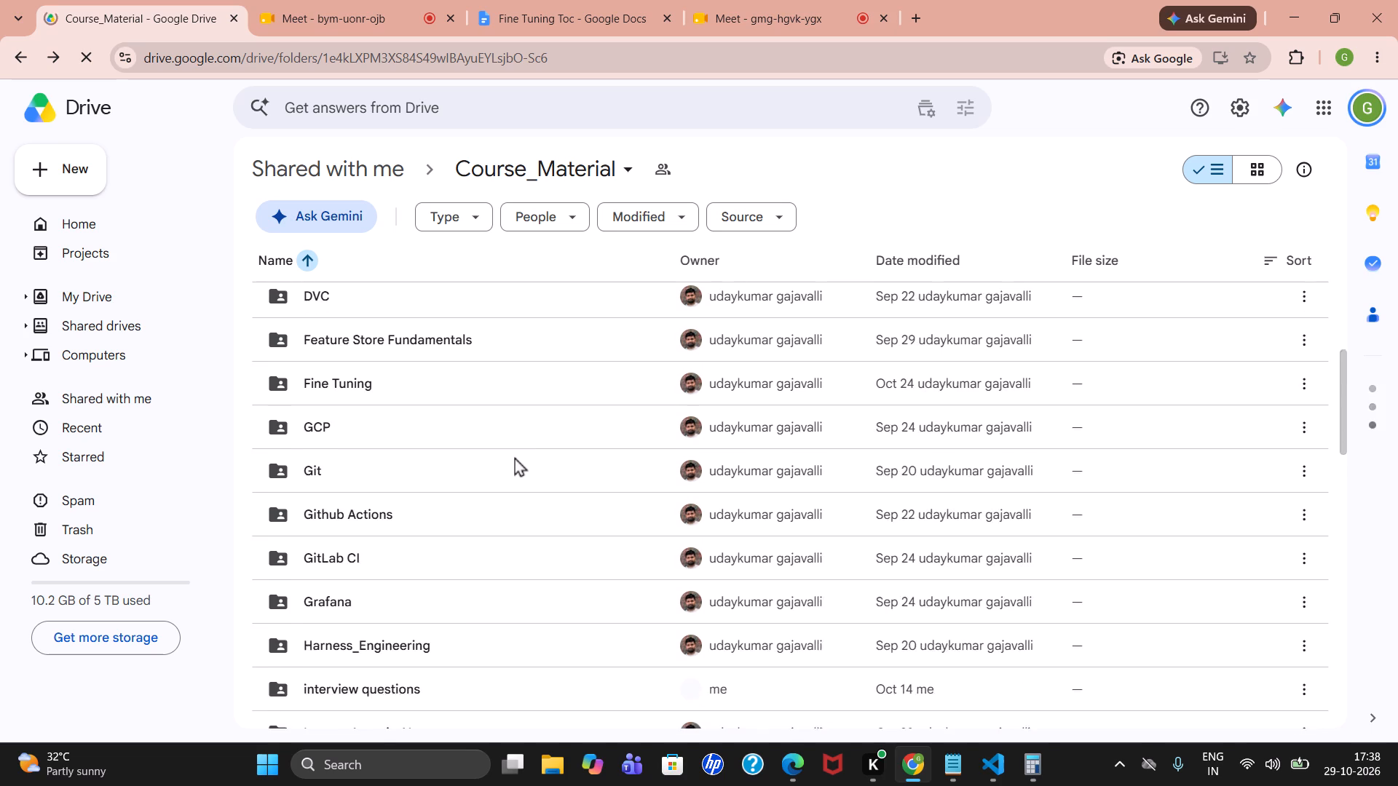
Open the Concepts folder inside LLM Inference in Course_Material and select all its items to count them.
scroll(515, 456, "down", 3)
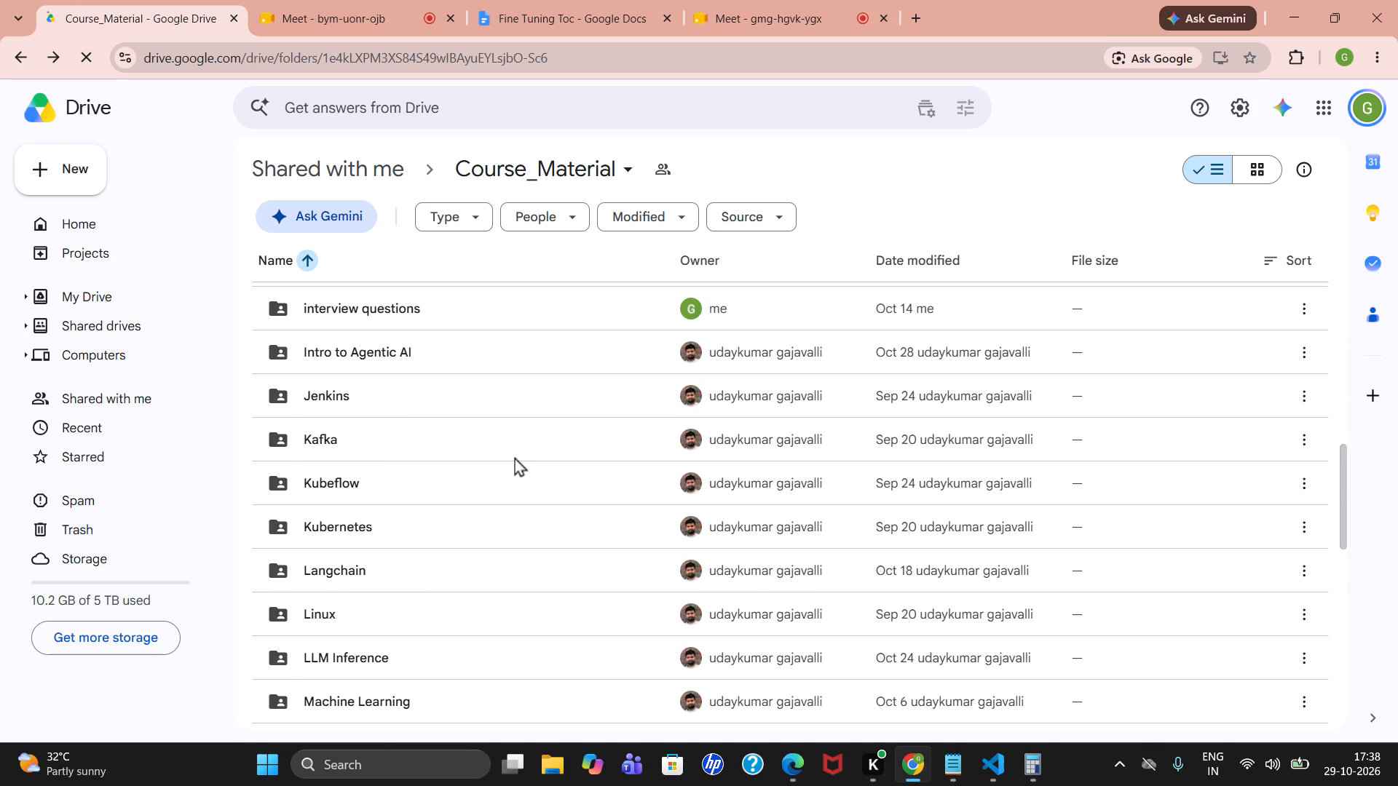
triple_click(402, 662)
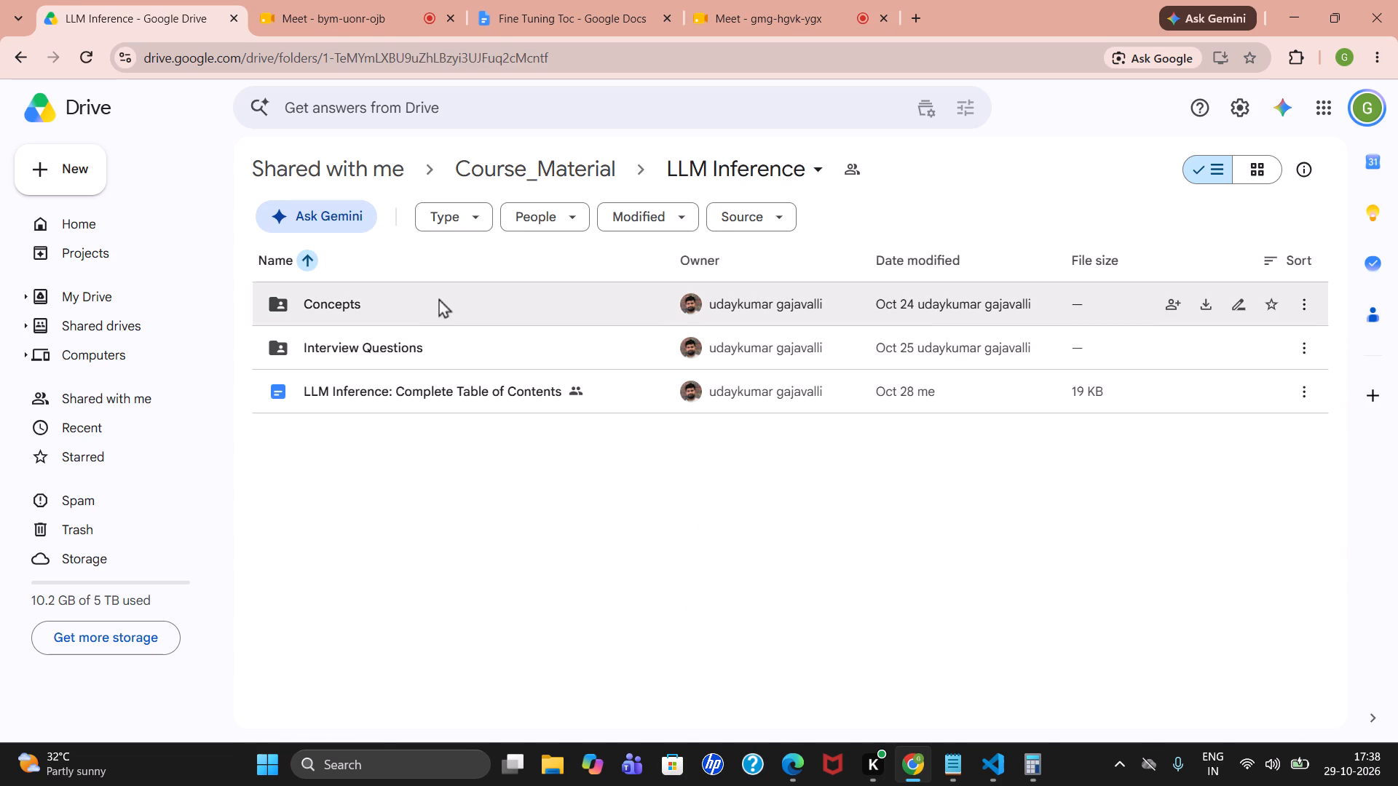
triple_click(439, 298)
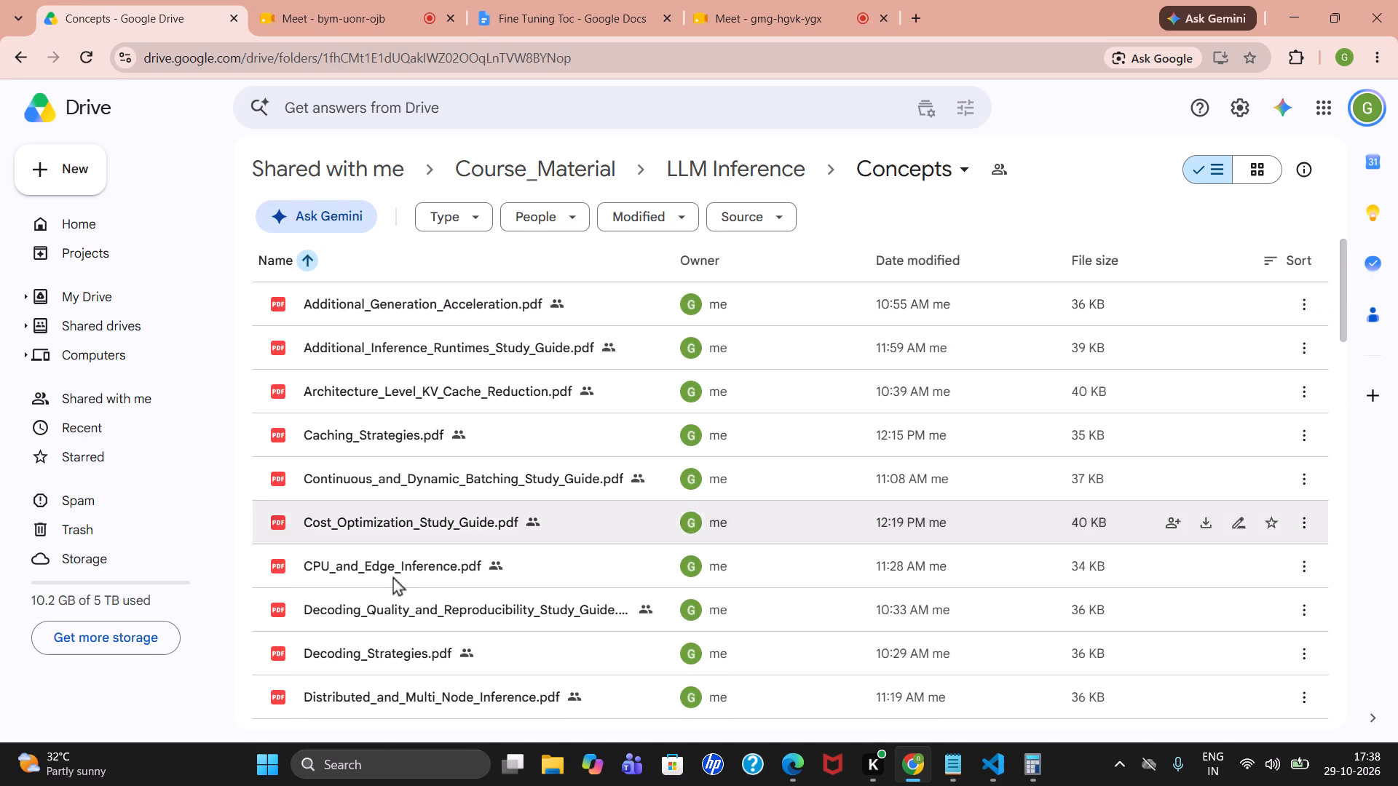
scroll(393, 576, "down", 12)
key("ctrl+a")
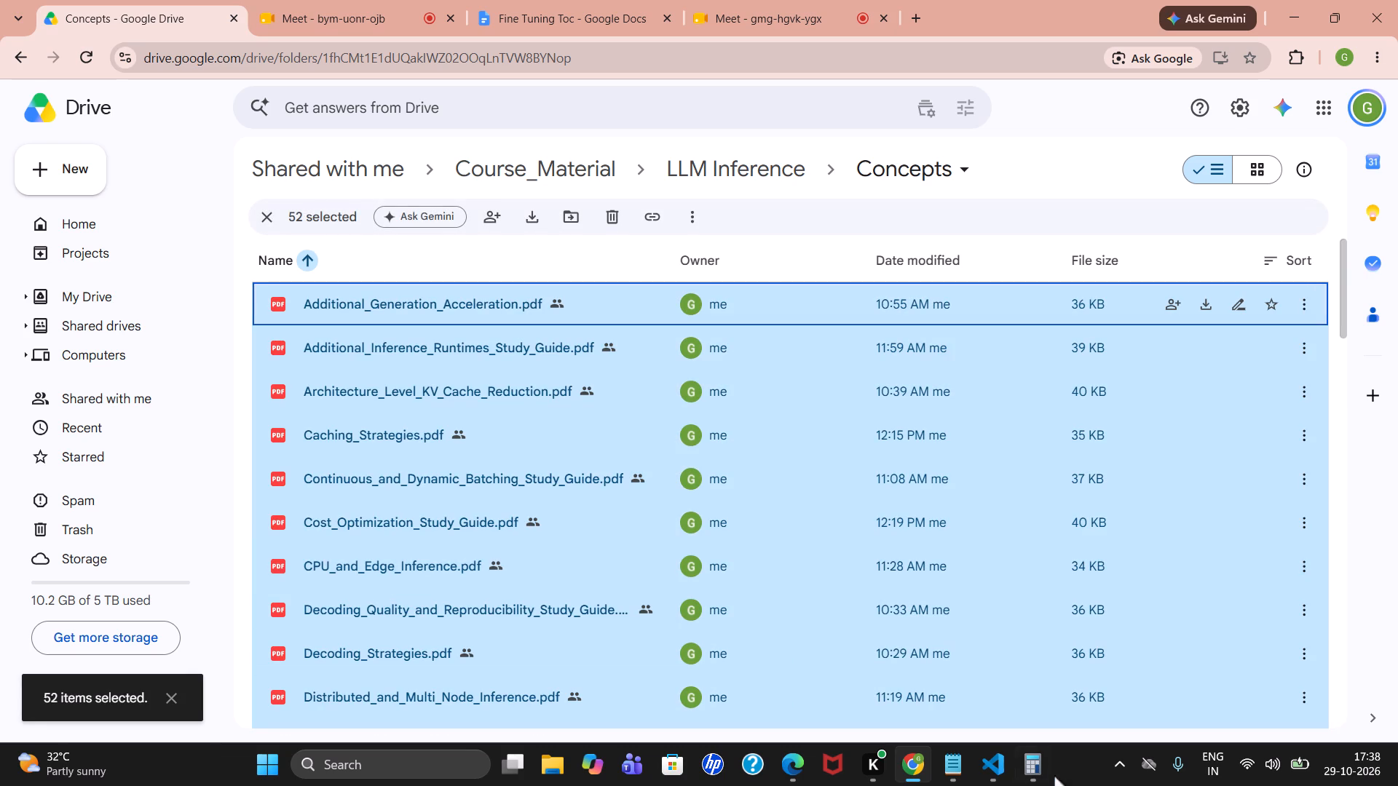
Switch to the calculator and continue the running sum with 52 followed by another plus.
left_click(1037, 769)
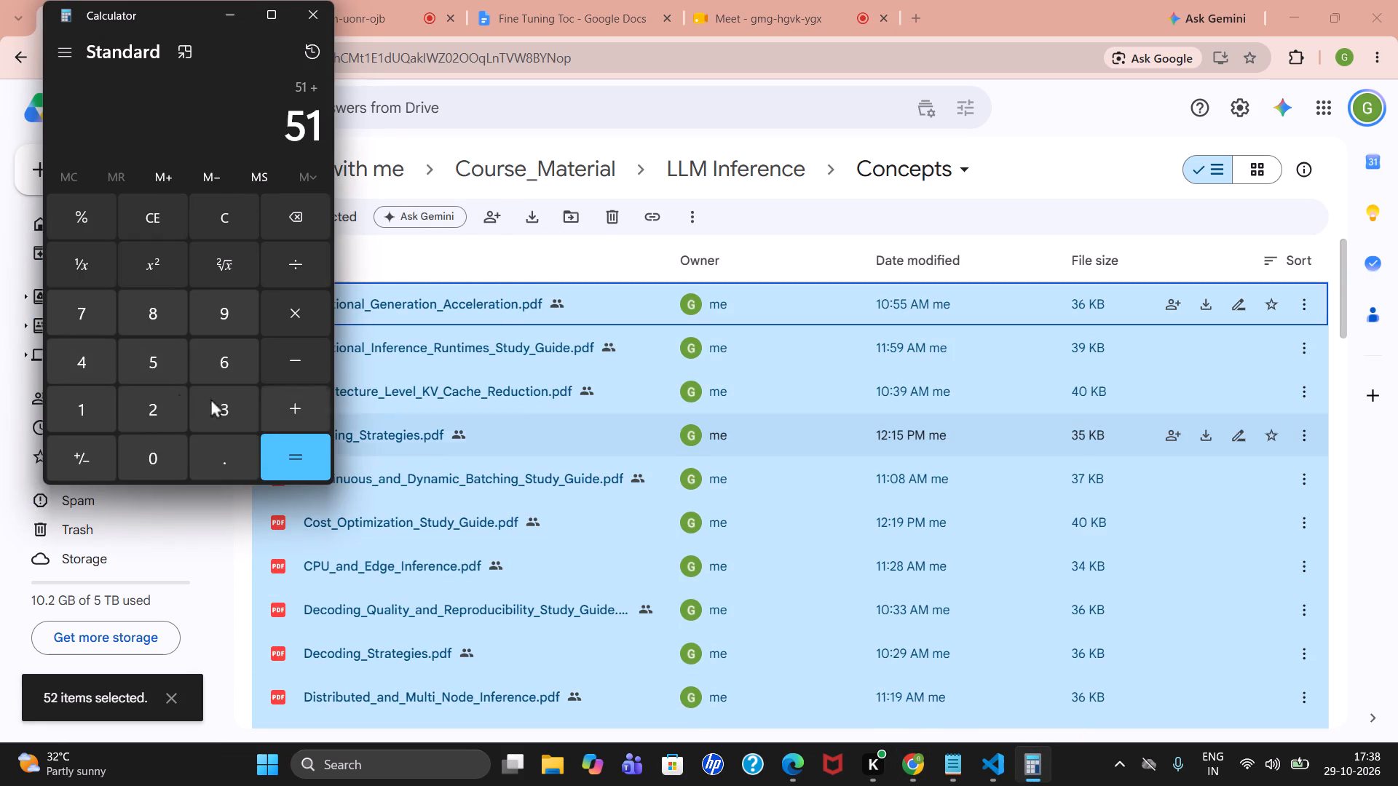
left_click(157, 371)
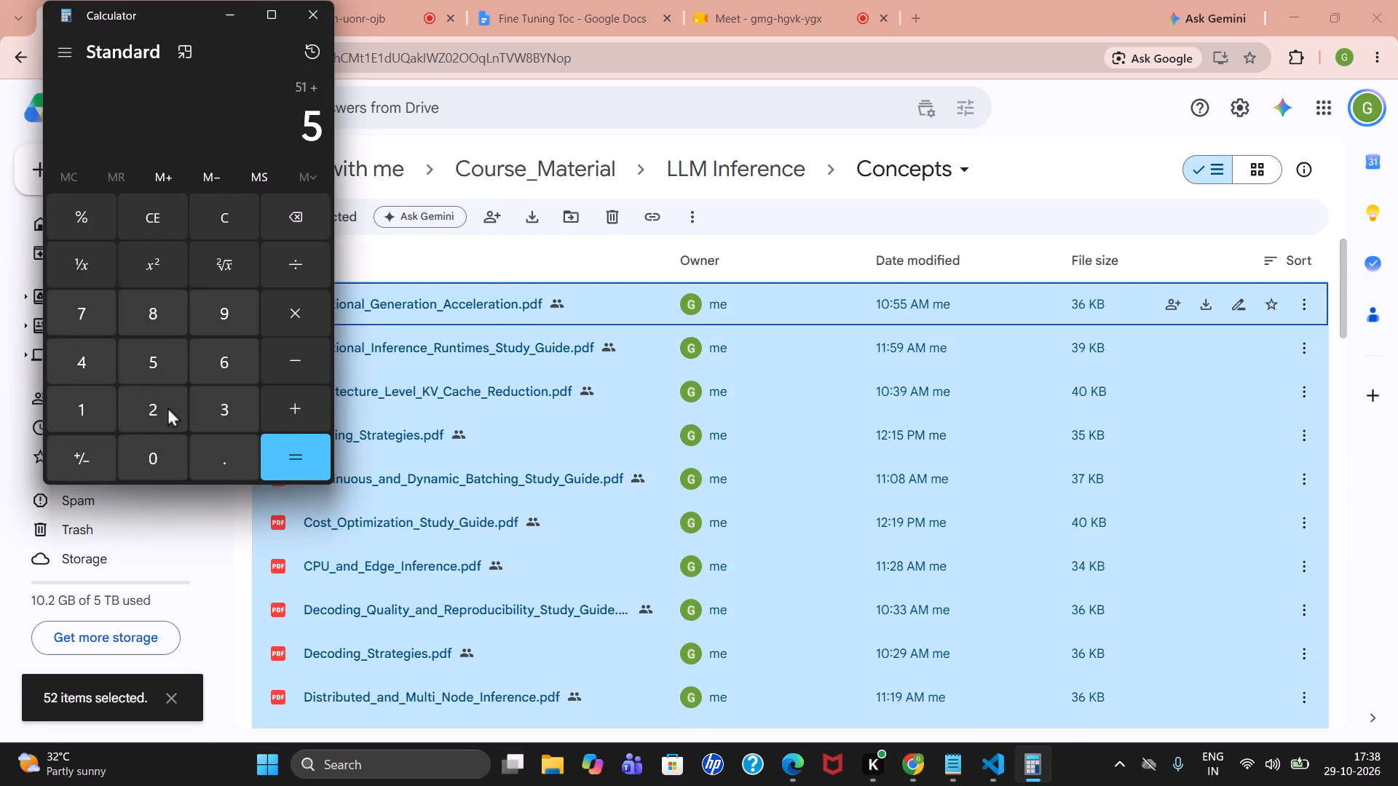
left_click(168, 407)
left_click(298, 408)
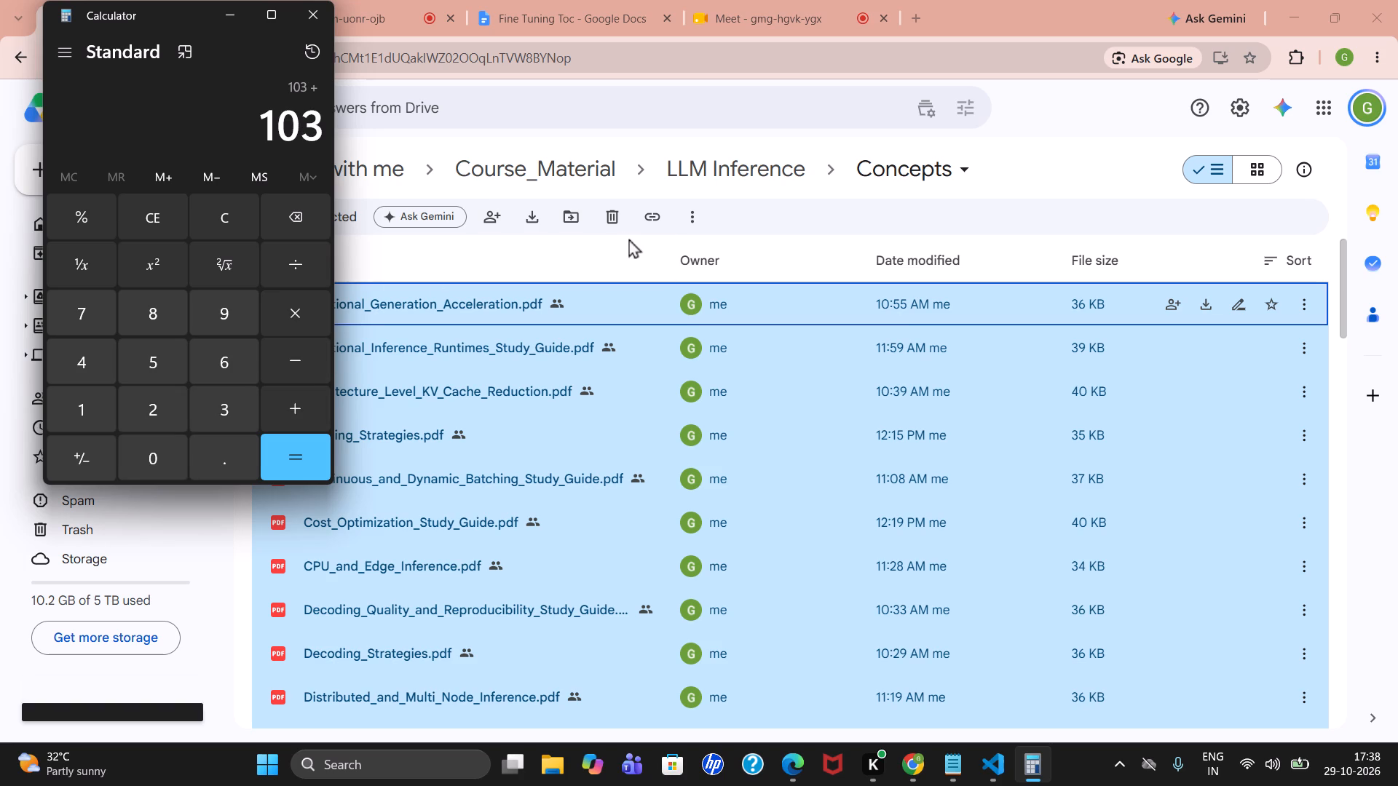
Switch back to Drive in Chrome, reverse the name sort order in the Concepts folder, and return to the LLM Inference folder.
left_click(630, 247)
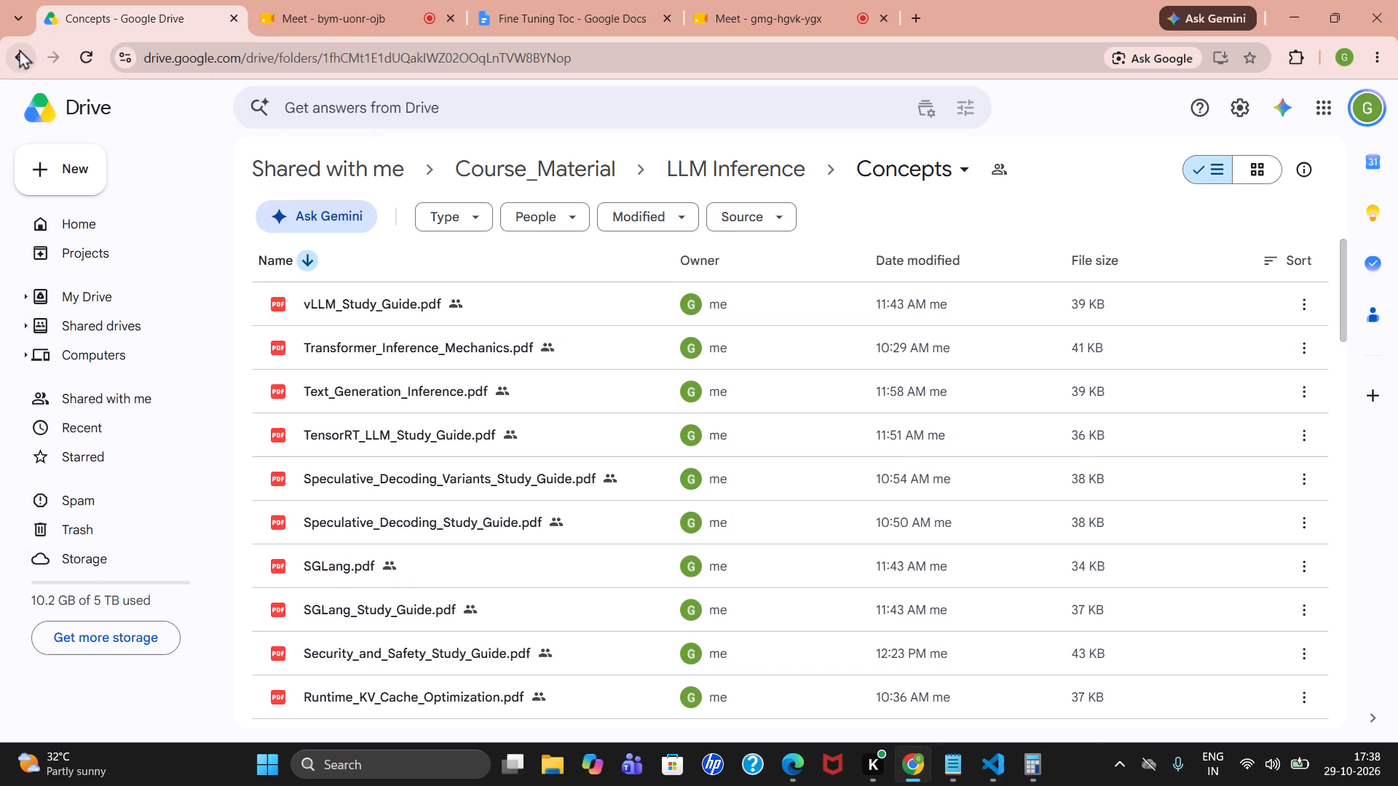
left_click(24, 54)
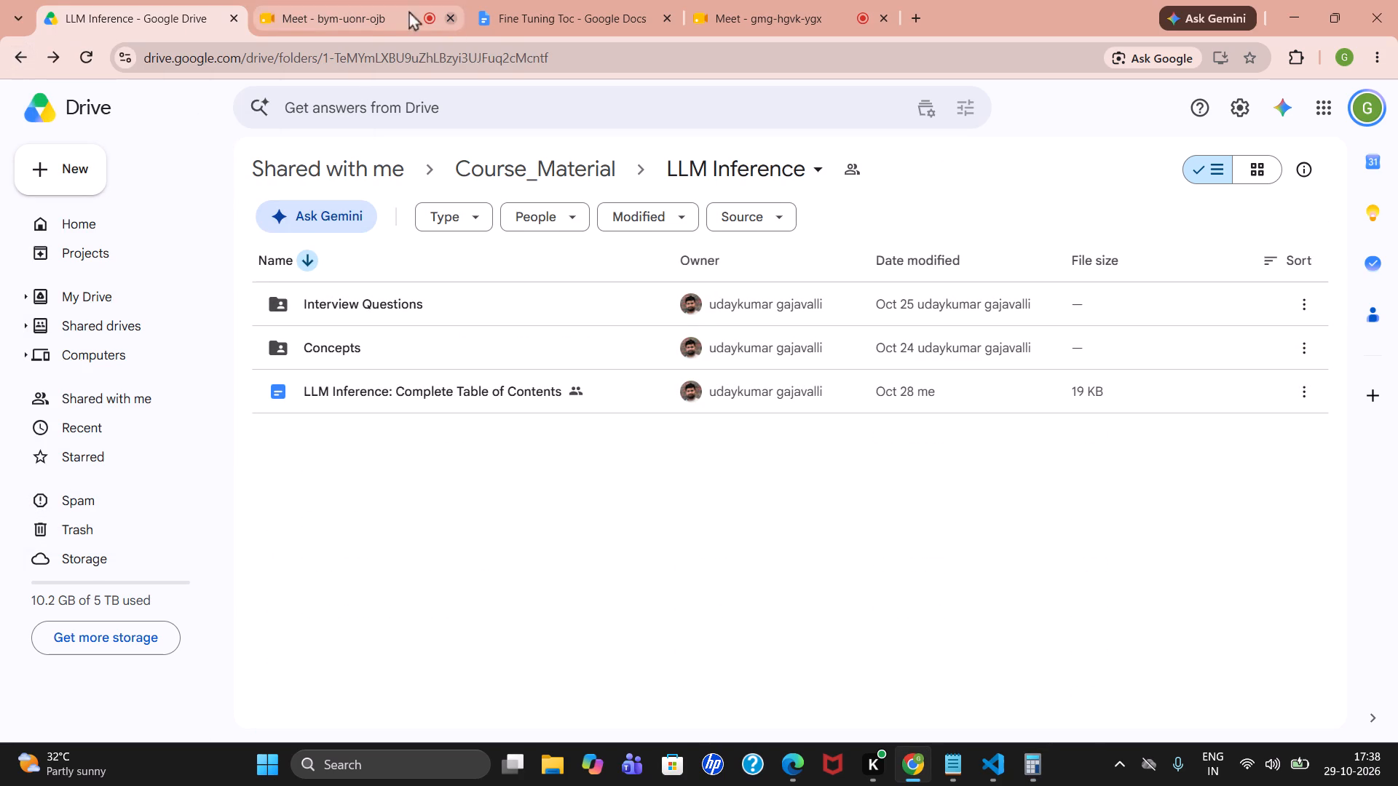
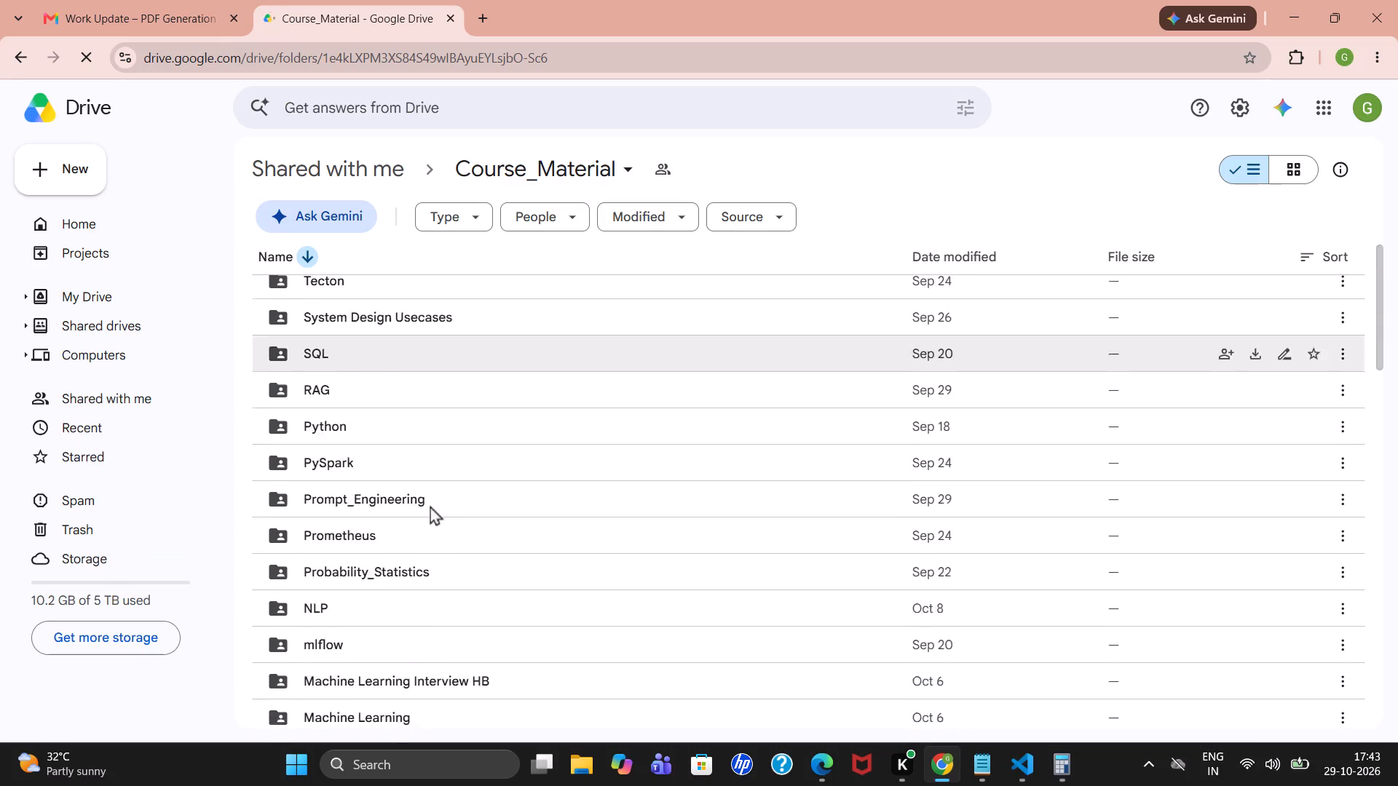
Open the Fine Tuning folder in Course_Material and open the Fine Tuning Toc document.
scroll(430, 505, "down", 4)
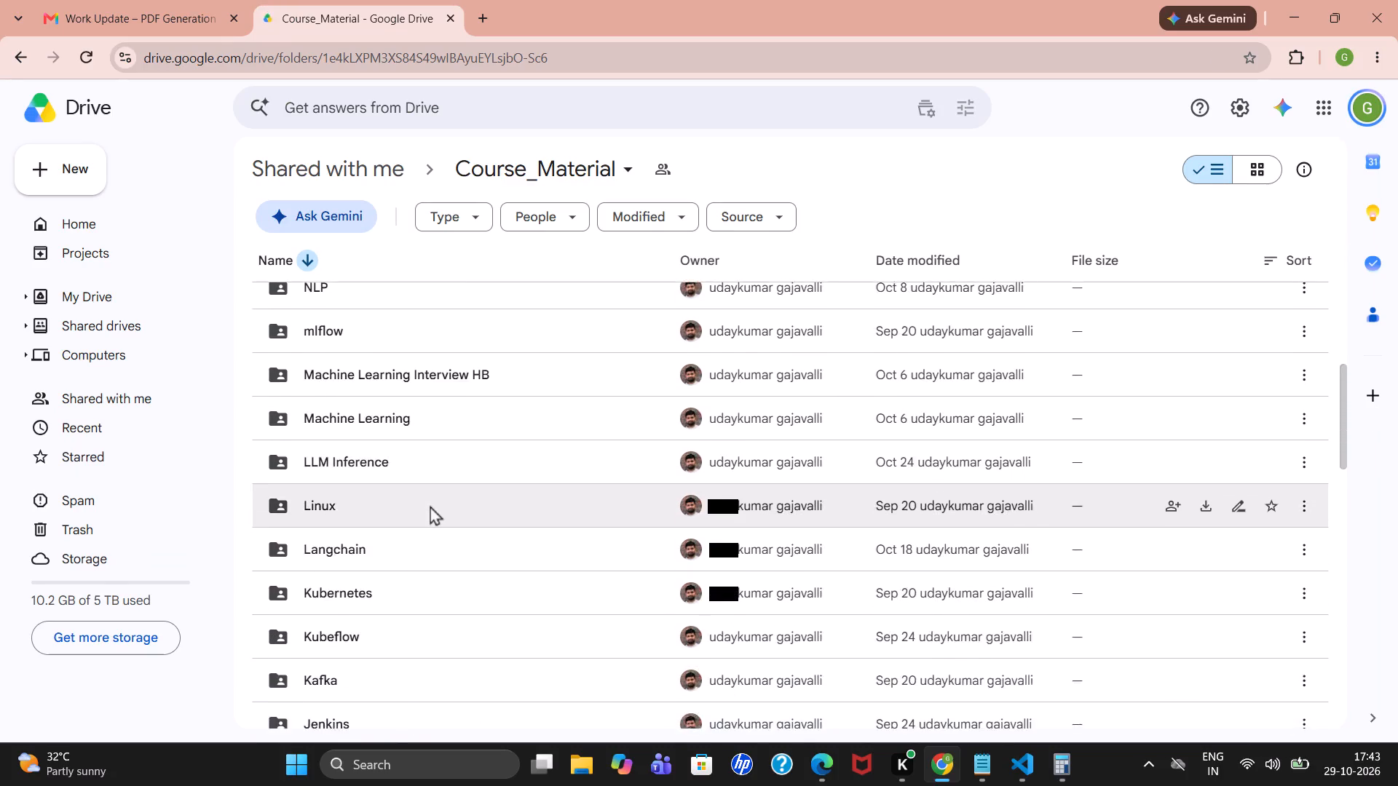
scroll(430, 505, "down", 1)
scroll(329, 608, "down", 1)
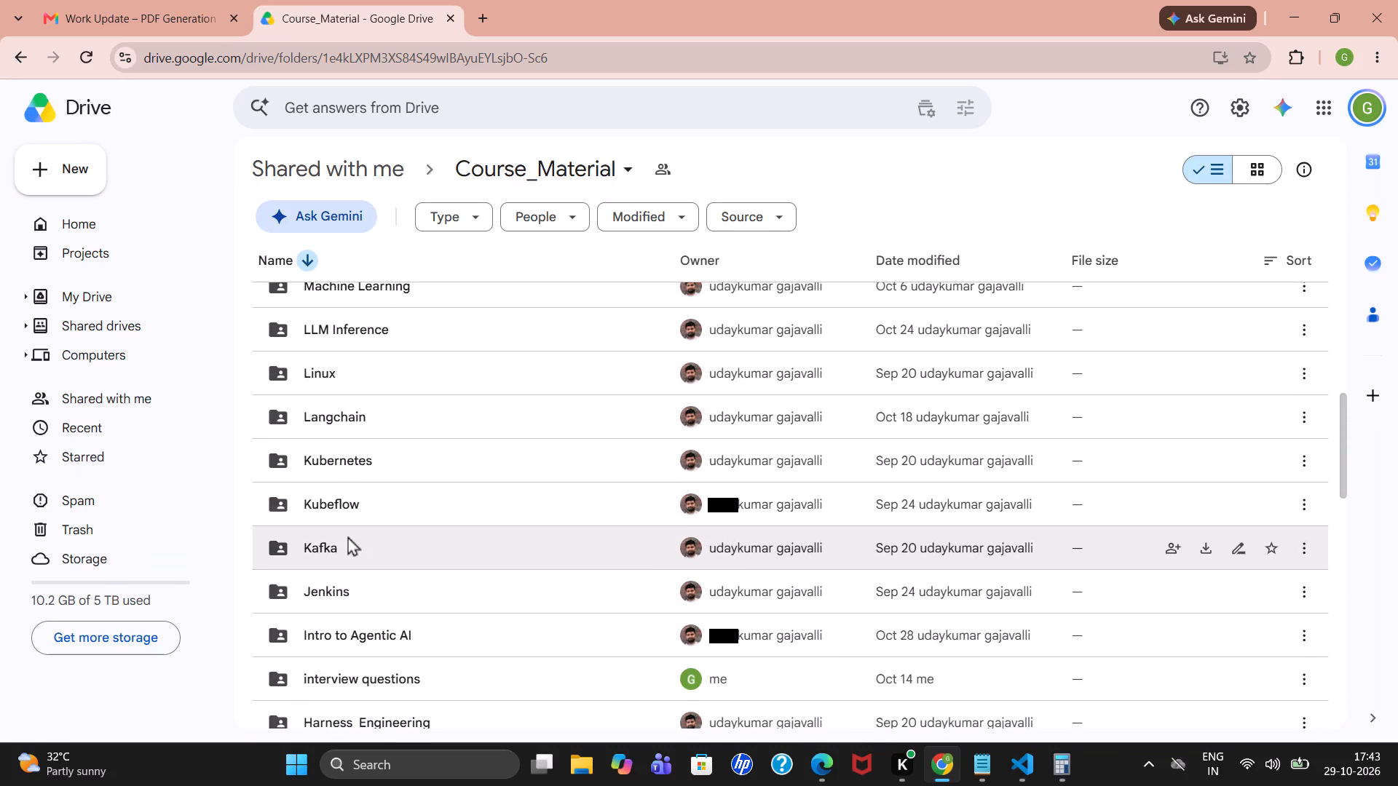
scroll(348, 536, "down", 1)
scroll(454, 440, "down", 2)
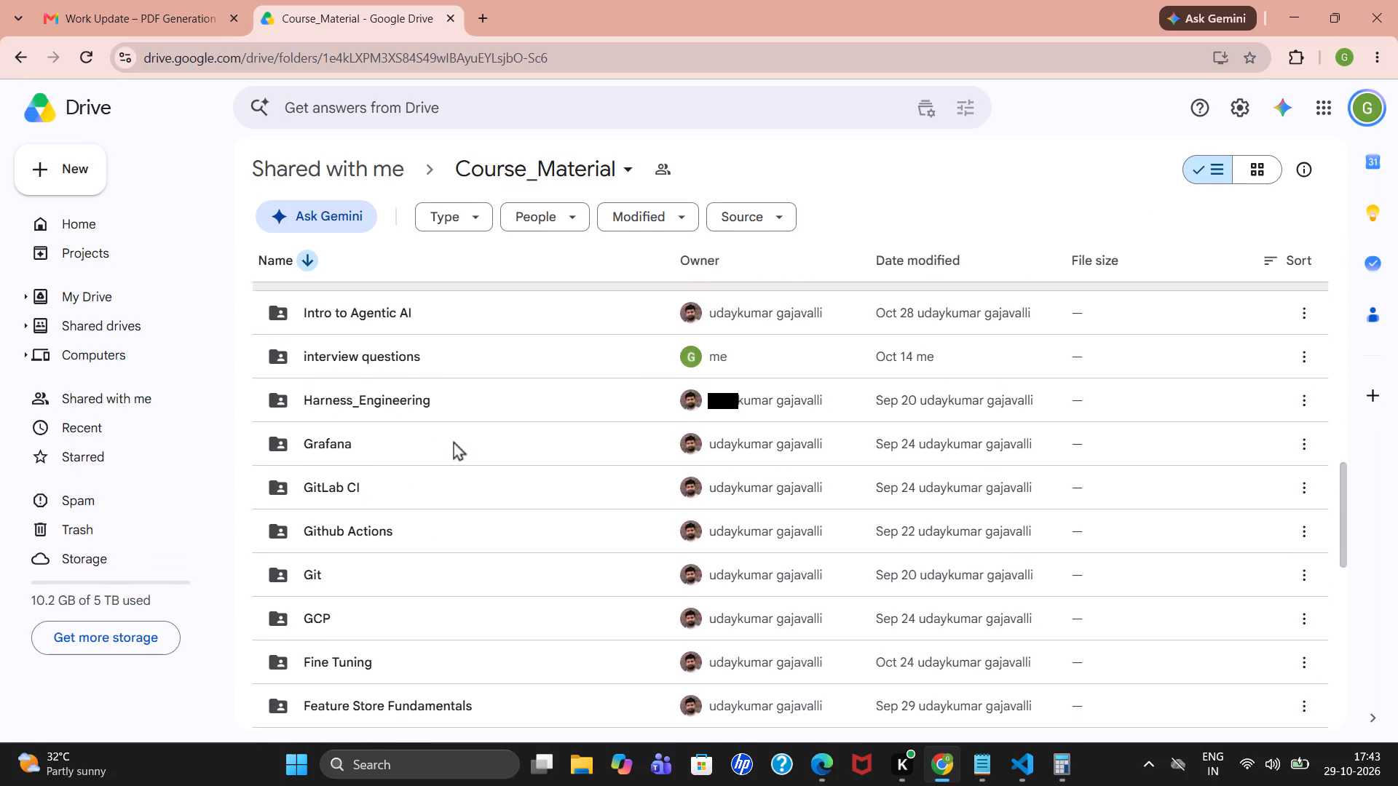
scroll(454, 440, "down", 1)
triple_click(411, 557)
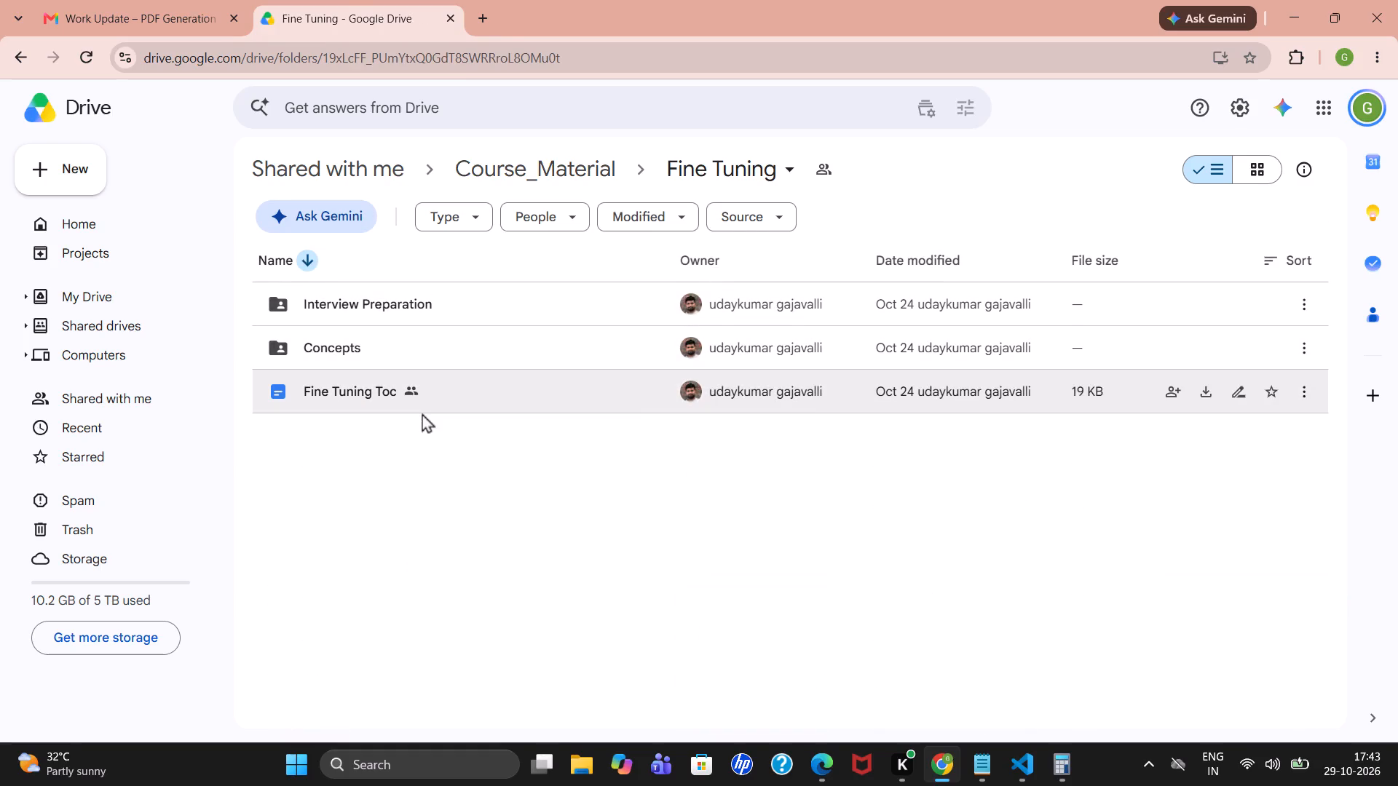
triple_click(422, 413)
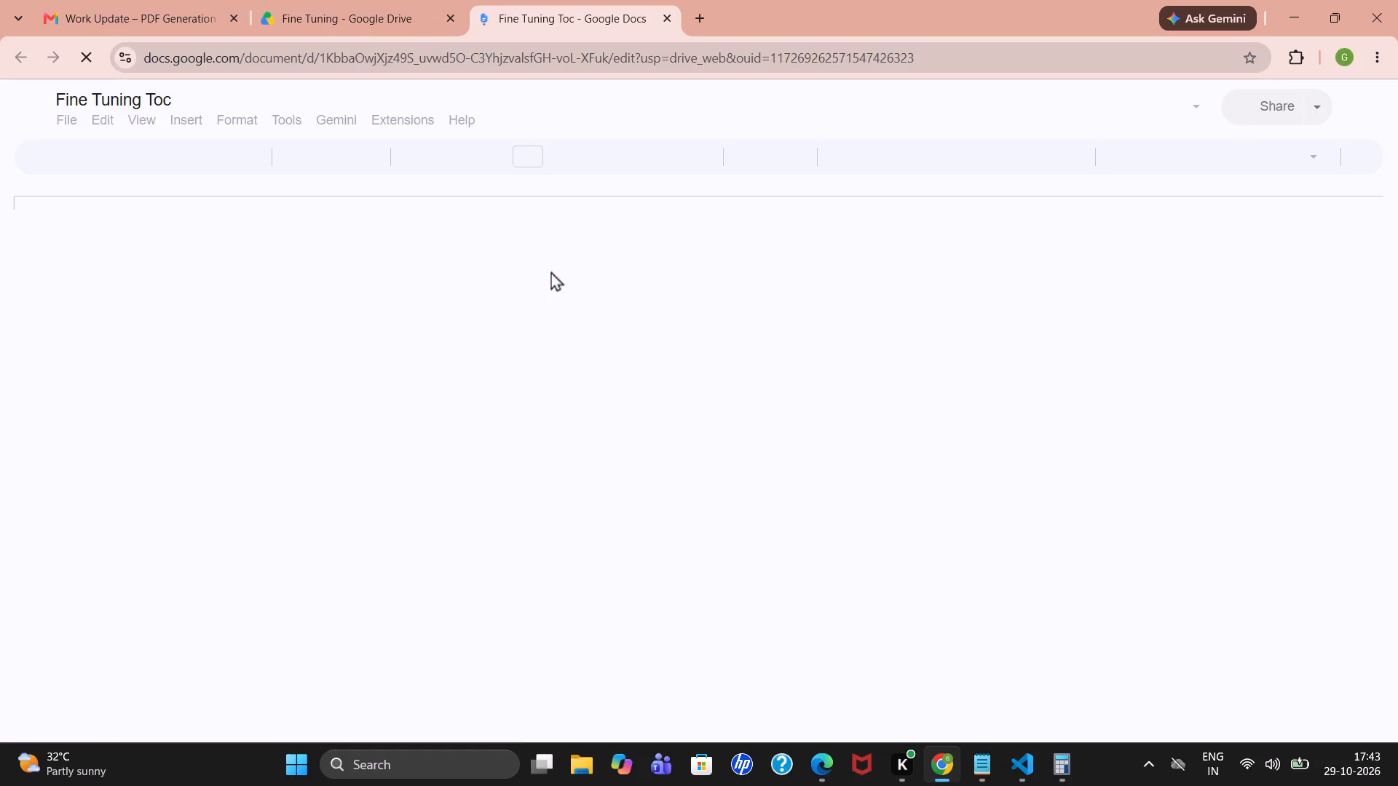
Delete the "- 1pdf" suffix from headings 1, Introduction to Fine-Tuning, and 2, Transformer Foundations for Fine-Tuning.
left_click(676, 509)
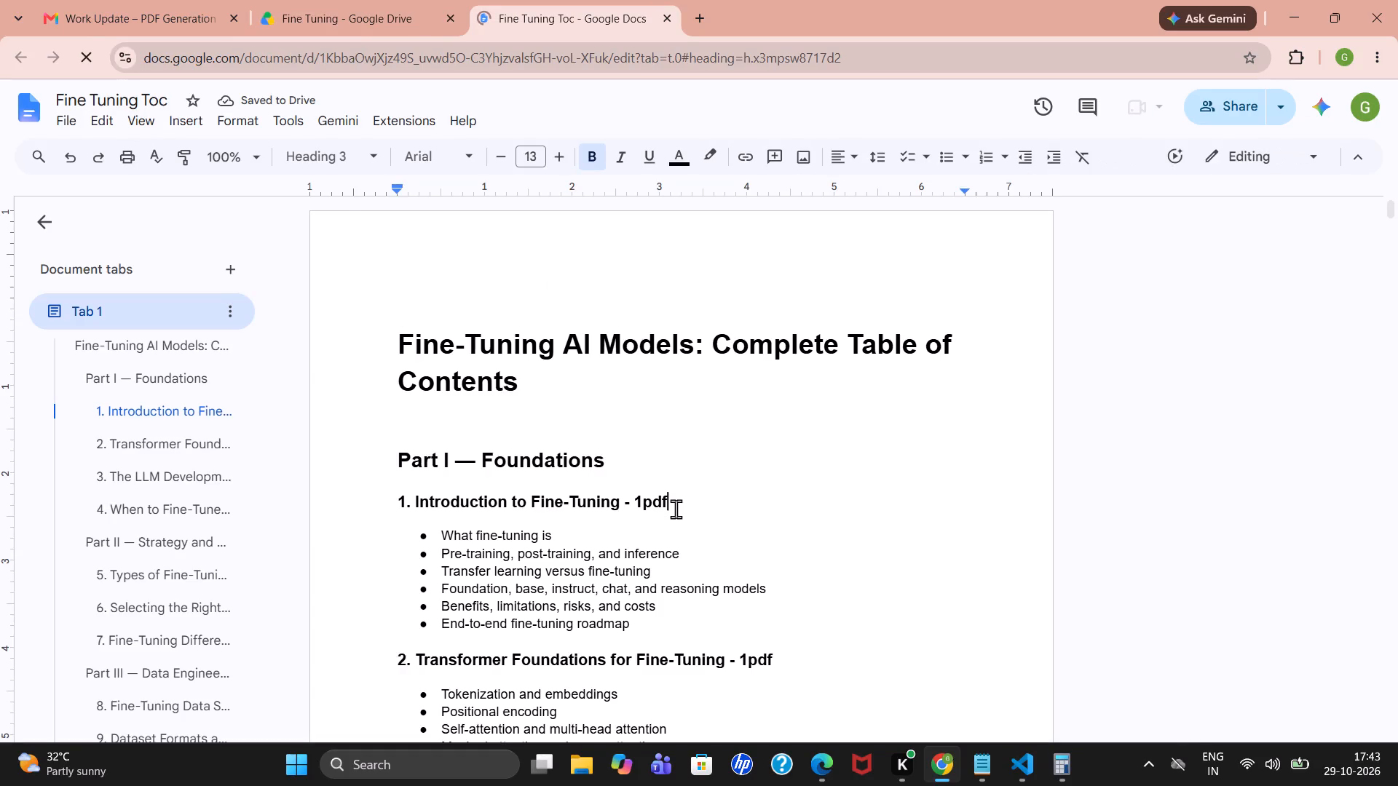
key("BackSpace")
key("BackSpace")
key("BackSpace")
key("BackSpace")
key("BackSpace")
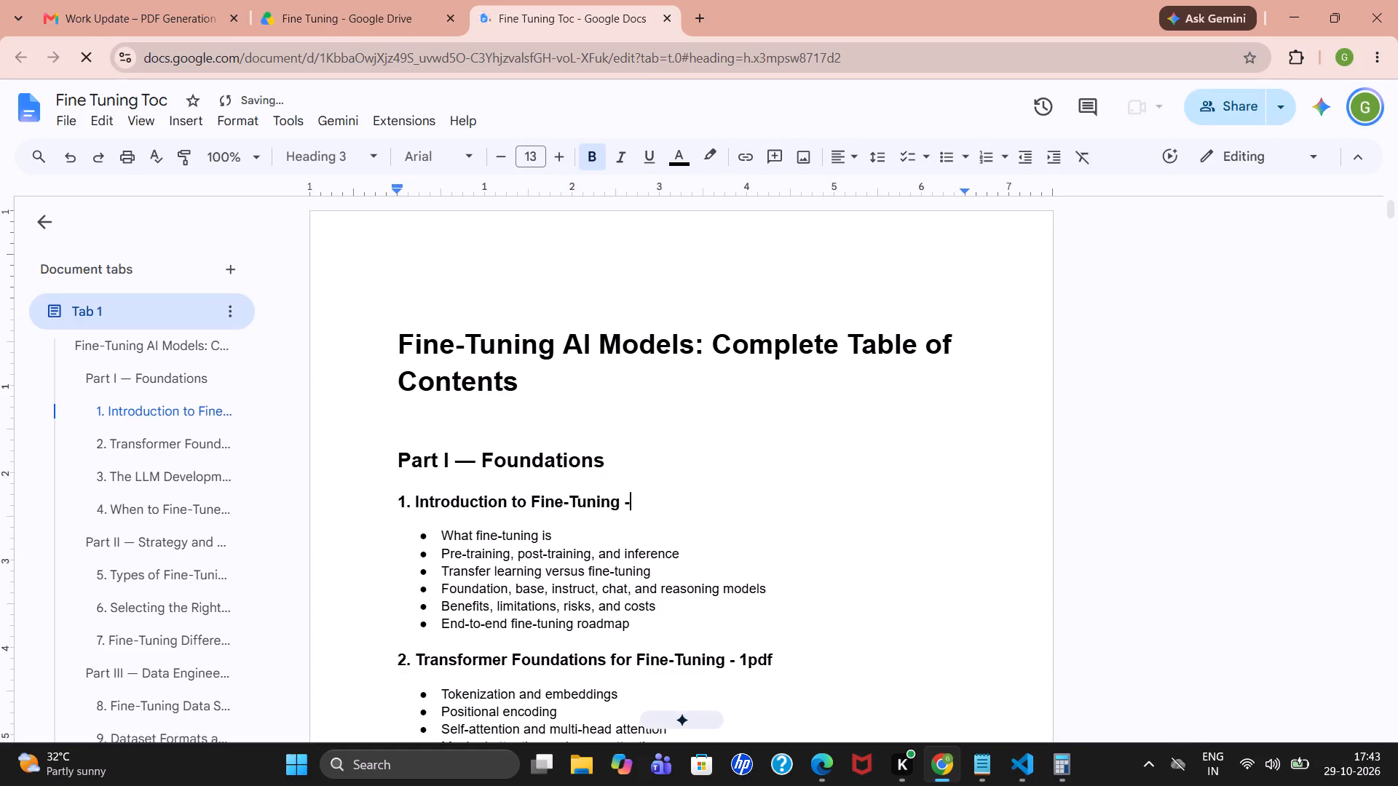
key("BackSpace")
left_click_drag(781, 661, 727, 656)
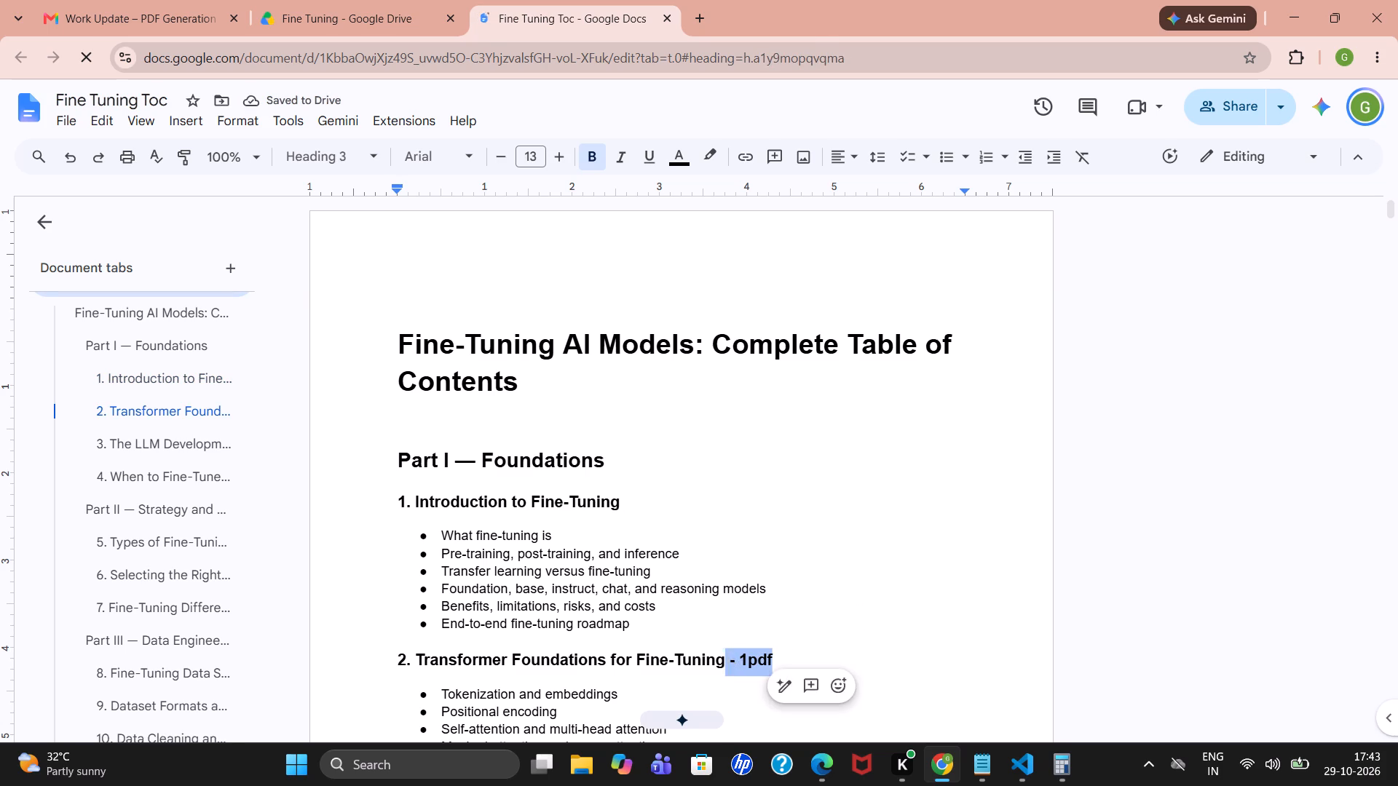
key("BackSpace")
Delete the "- 1pdf" suffix from heading 3, The LLM Development Lifecycle.
scroll(727, 656, "down", 2)
scroll(749, 574, "down", 2)
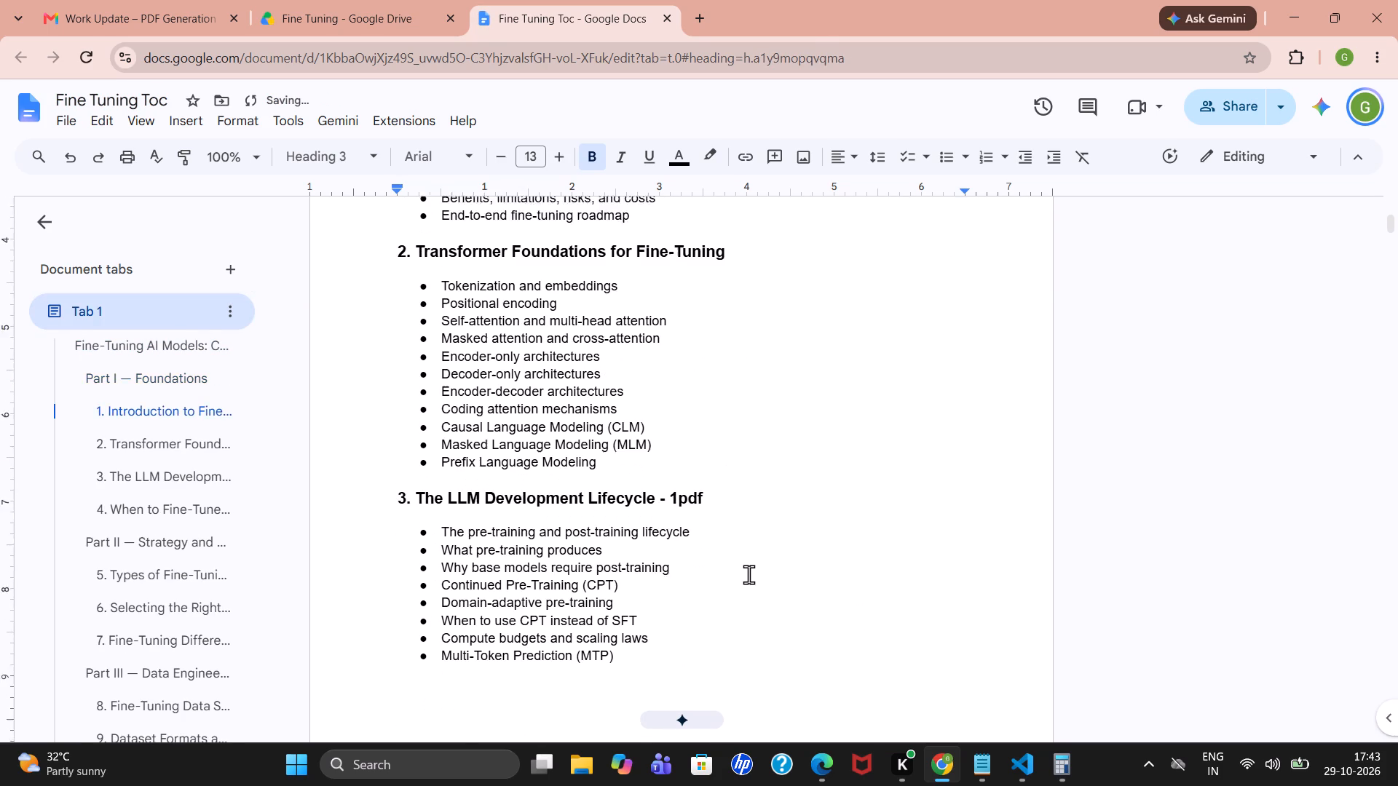
scroll(749, 574, "down", 1)
left_click_drag(711, 464, 660, 464)
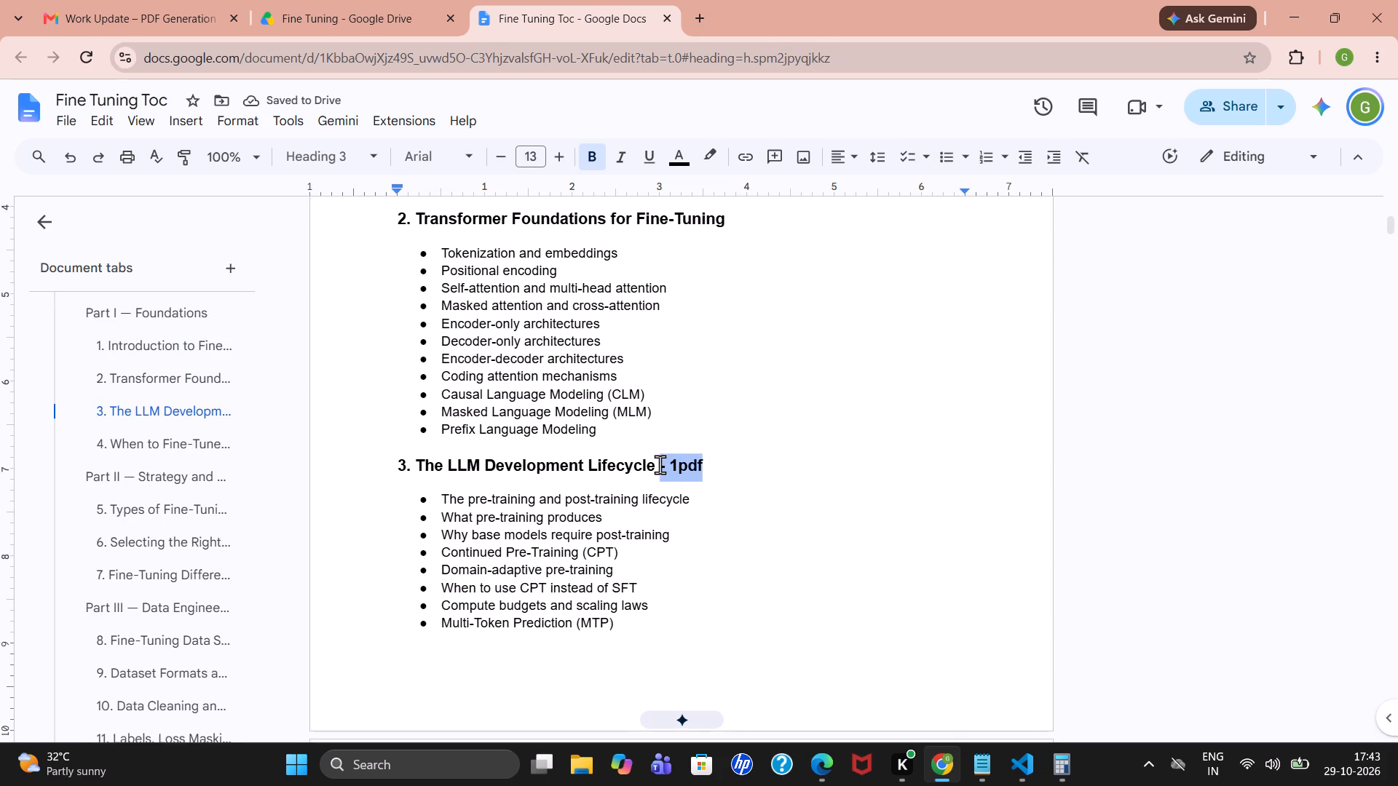
left_click_drag(660, 464, 659, 464)
key("BackSpace")
Remove "- 1pdf" from heading 4, When to Fine-Tune—and When Not To, and insert a line break before "Prompt engineering as the first step".
scroll(659, 464, "down", 5)
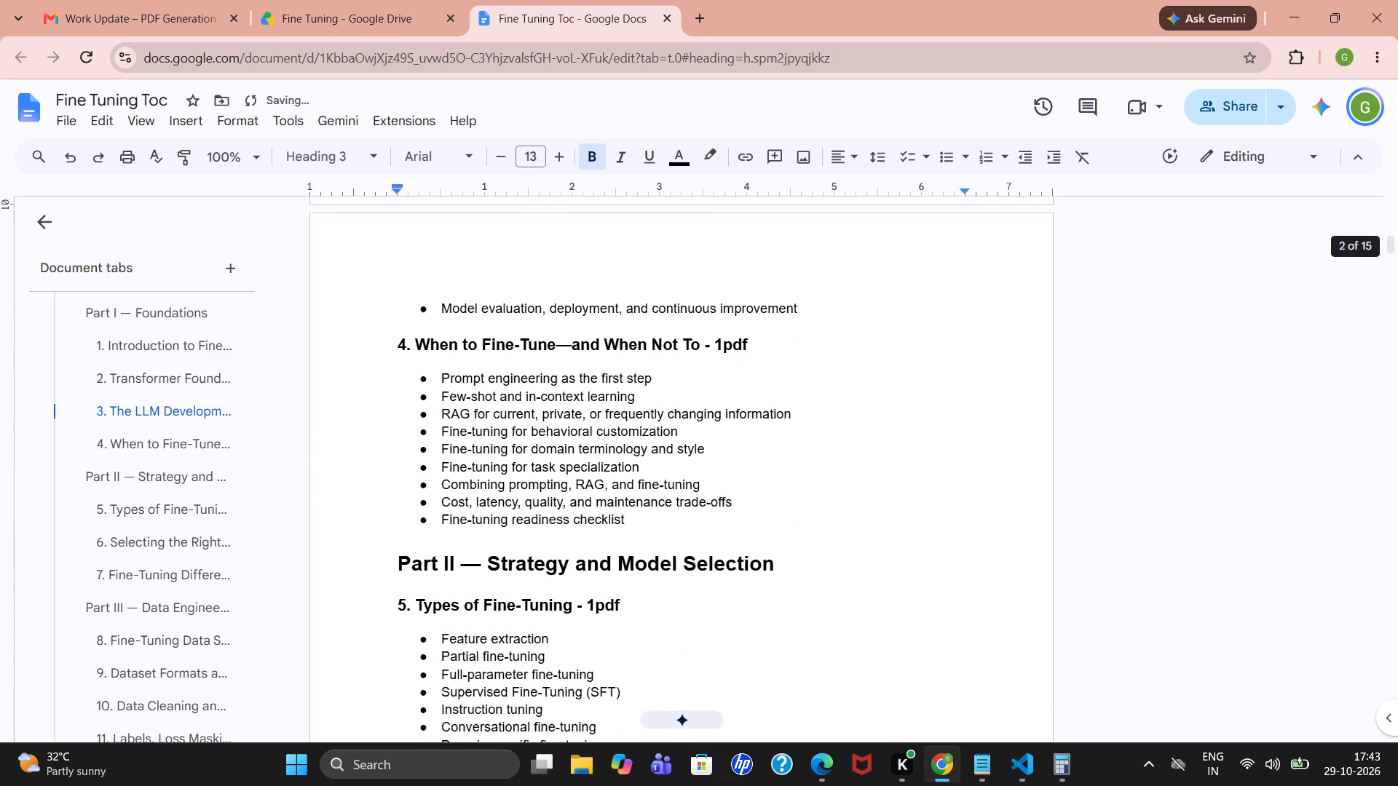
scroll(659, 464, "down", 1)
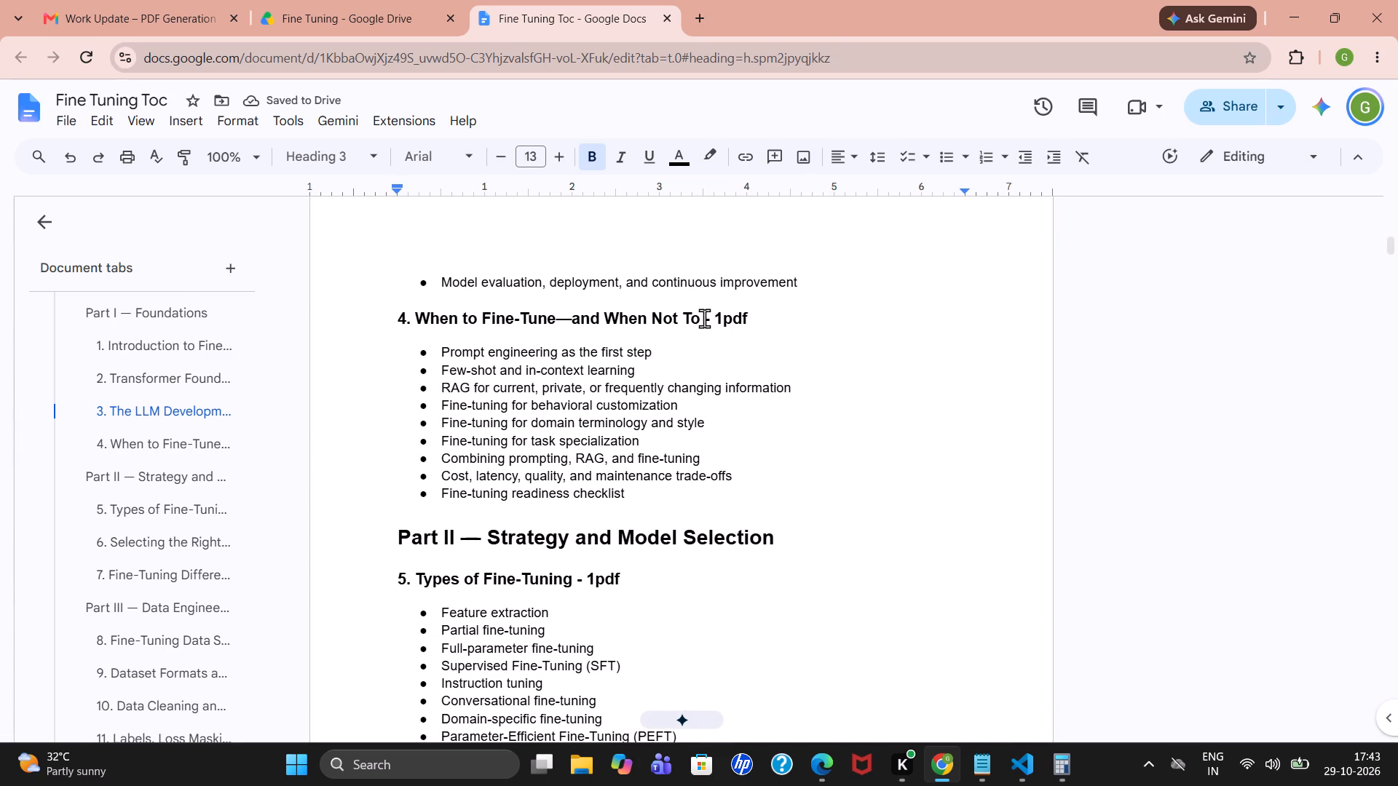
left_click_drag(704, 318, 754, 315)
key("BackSpace")
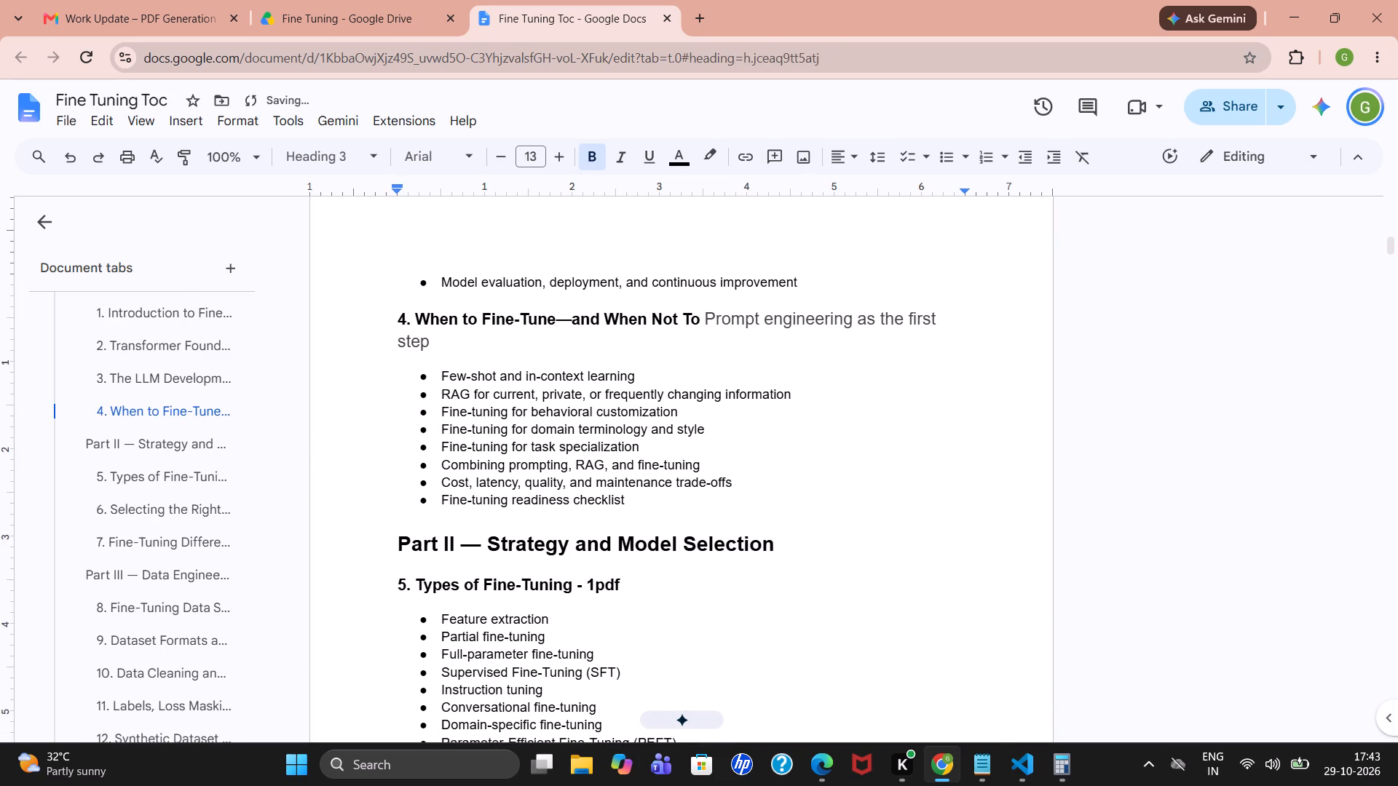
key("shift+Return")
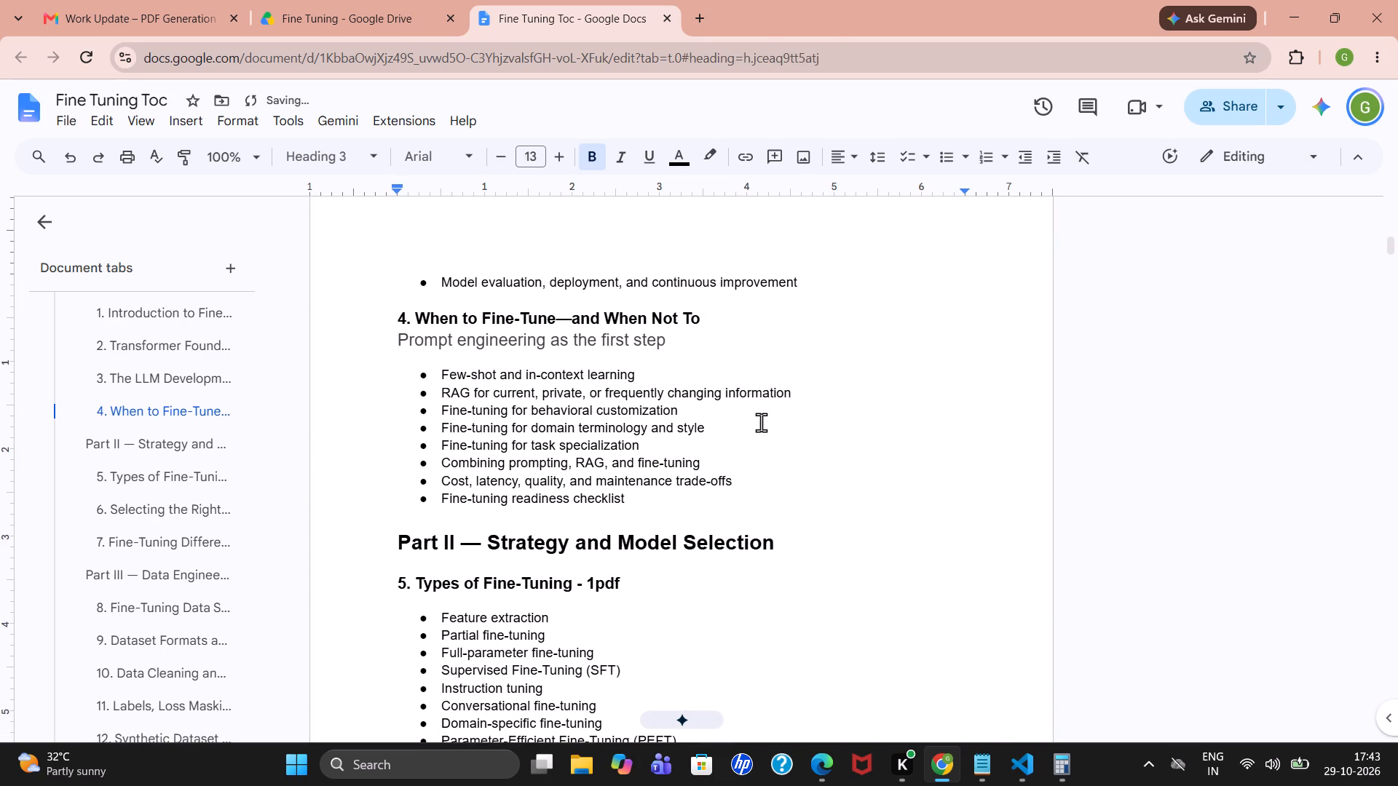
Delete the "- 1pdf" suffix from headings 5, 6 and 7 under Part II — Strategy and Model Selection.
scroll(761, 422, "down", 2)
left_click_drag(625, 426, 585, 429)
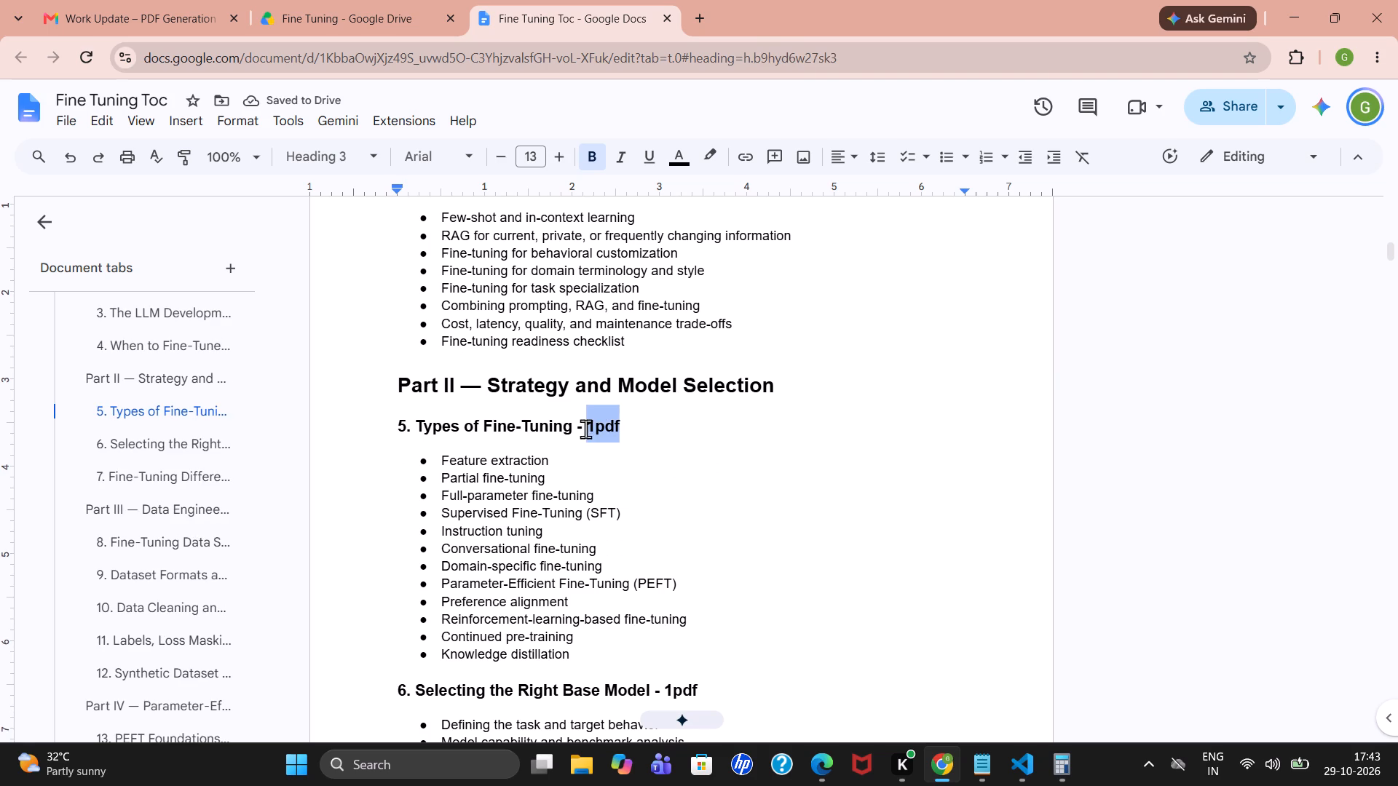
left_click_drag(585, 429, 576, 429)
key("BackSpace")
scroll(576, 429, "down", 3)
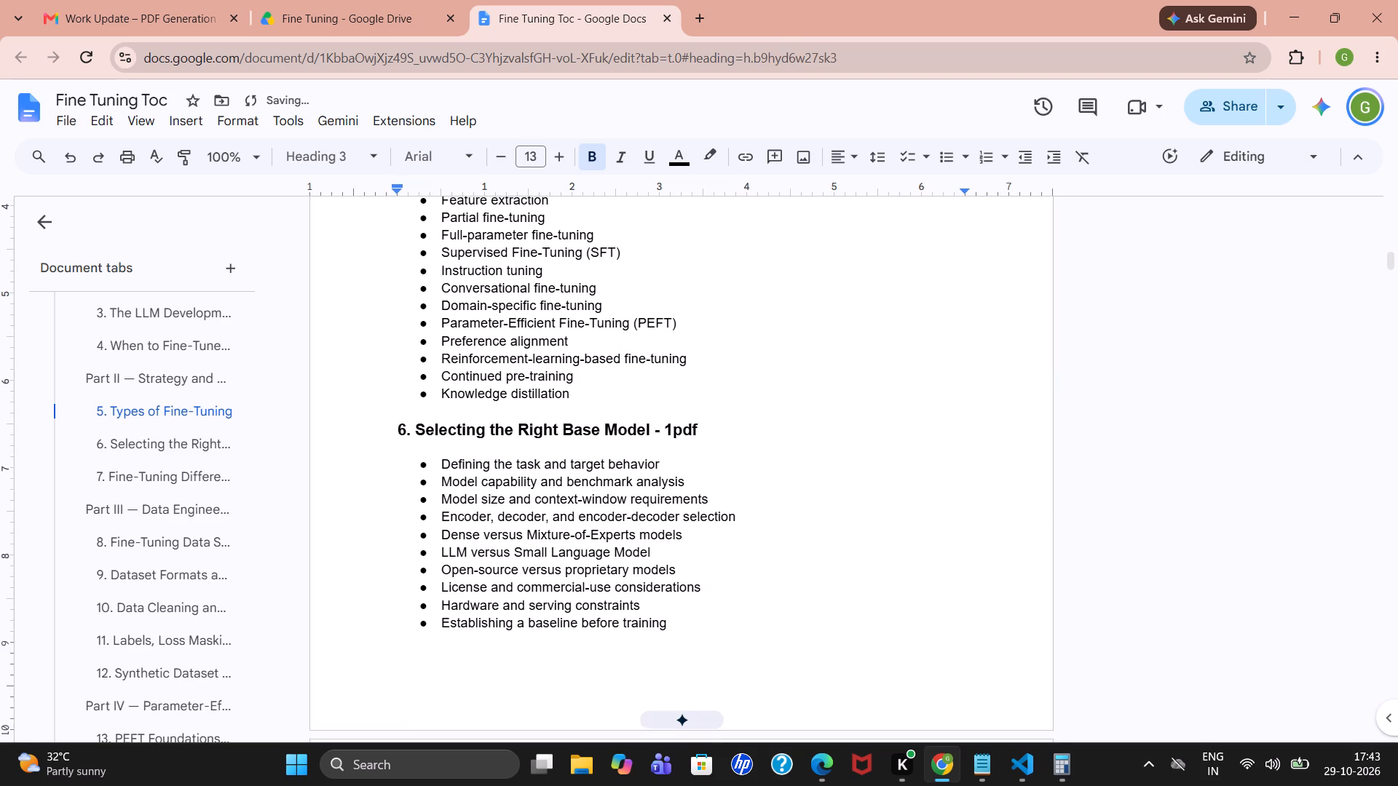
left_click_drag(703, 429, 657, 426)
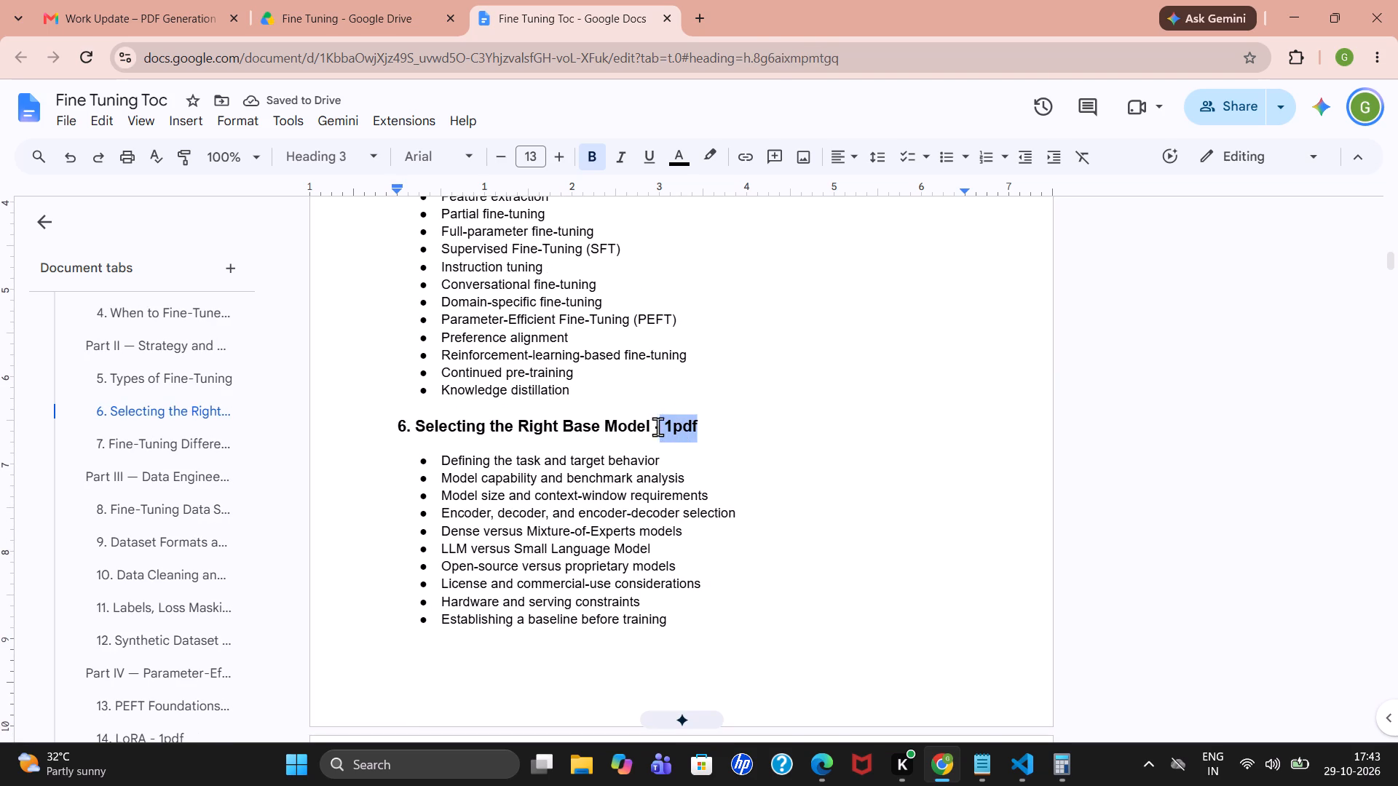
left_click_drag(657, 426, 653, 426)
key("BackSpace")
scroll(653, 426, "down", 4)
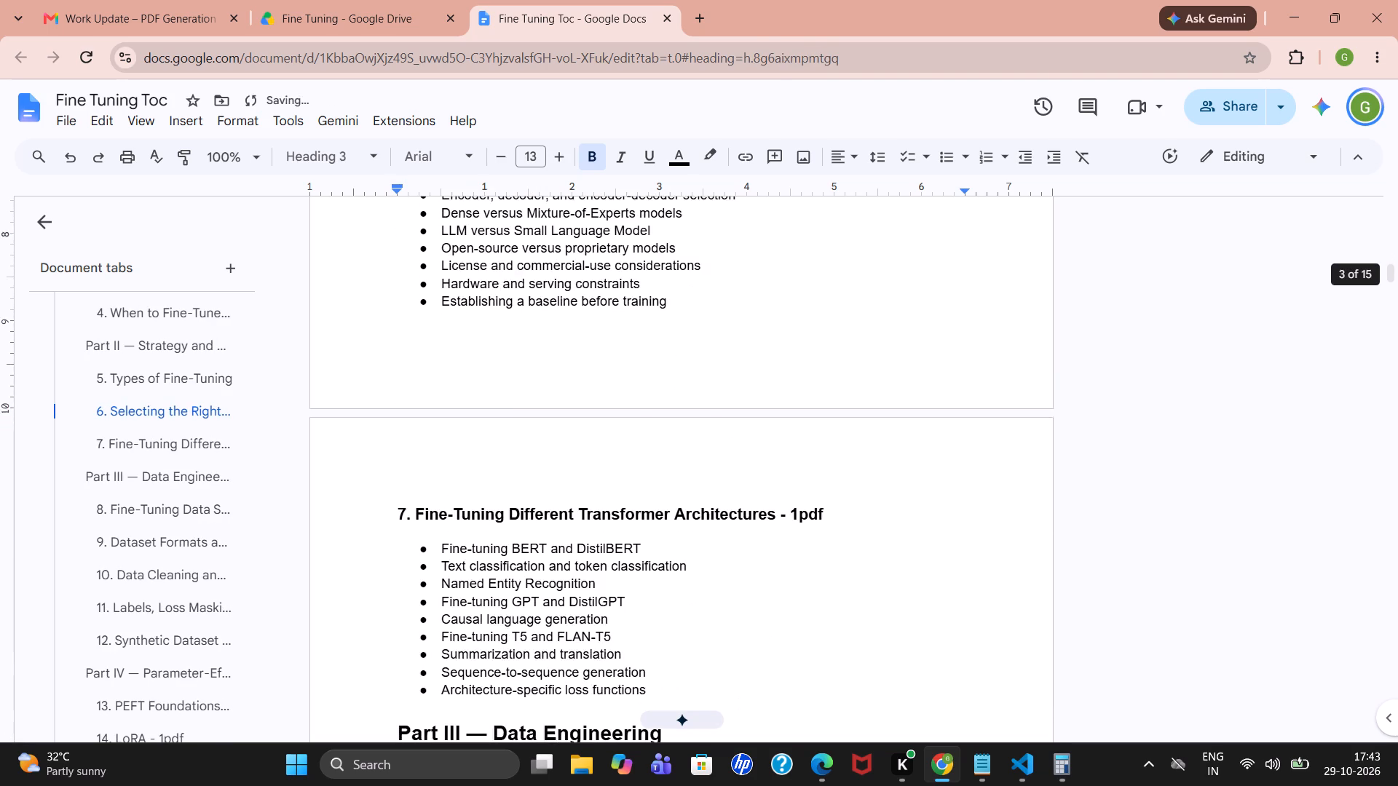
scroll(653, 426, "down", 1)
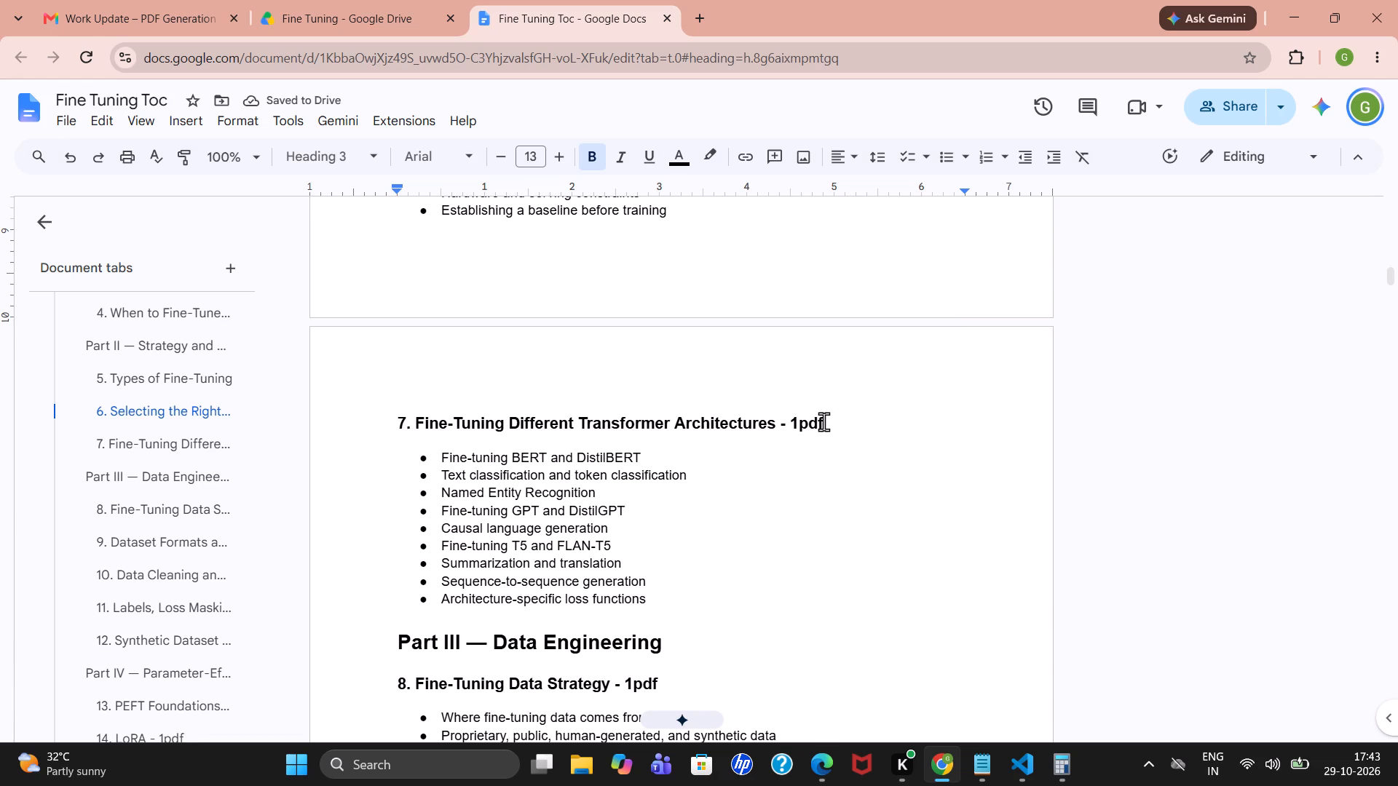
left_click_drag(824, 421, 782, 427)
key("BackSpace")
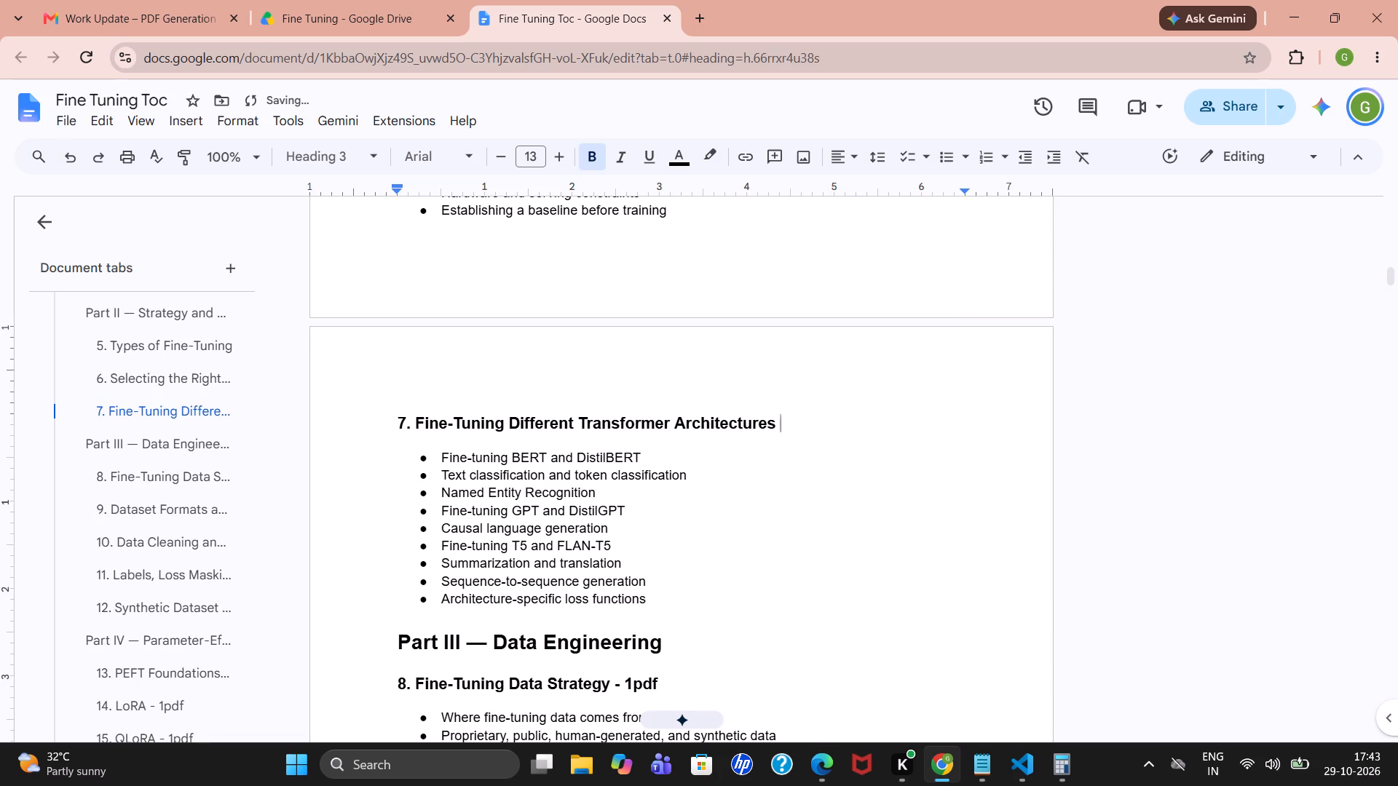
Delete the "- 1pdf" suffix from headings 8, 9 and 10 under Part III — Data Engineering.
scroll(782, 427, "down", 4)
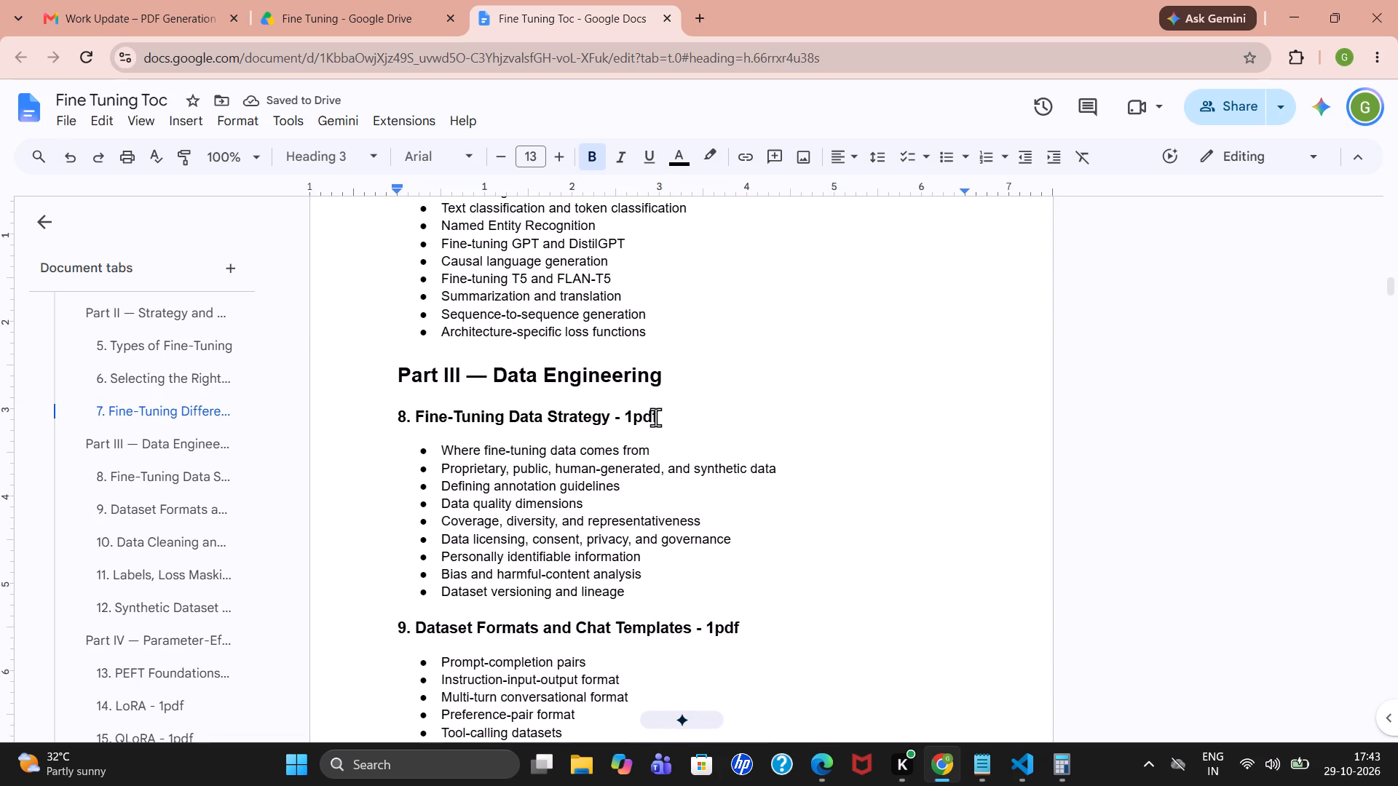
left_click_drag(657, 416, 620, 417)
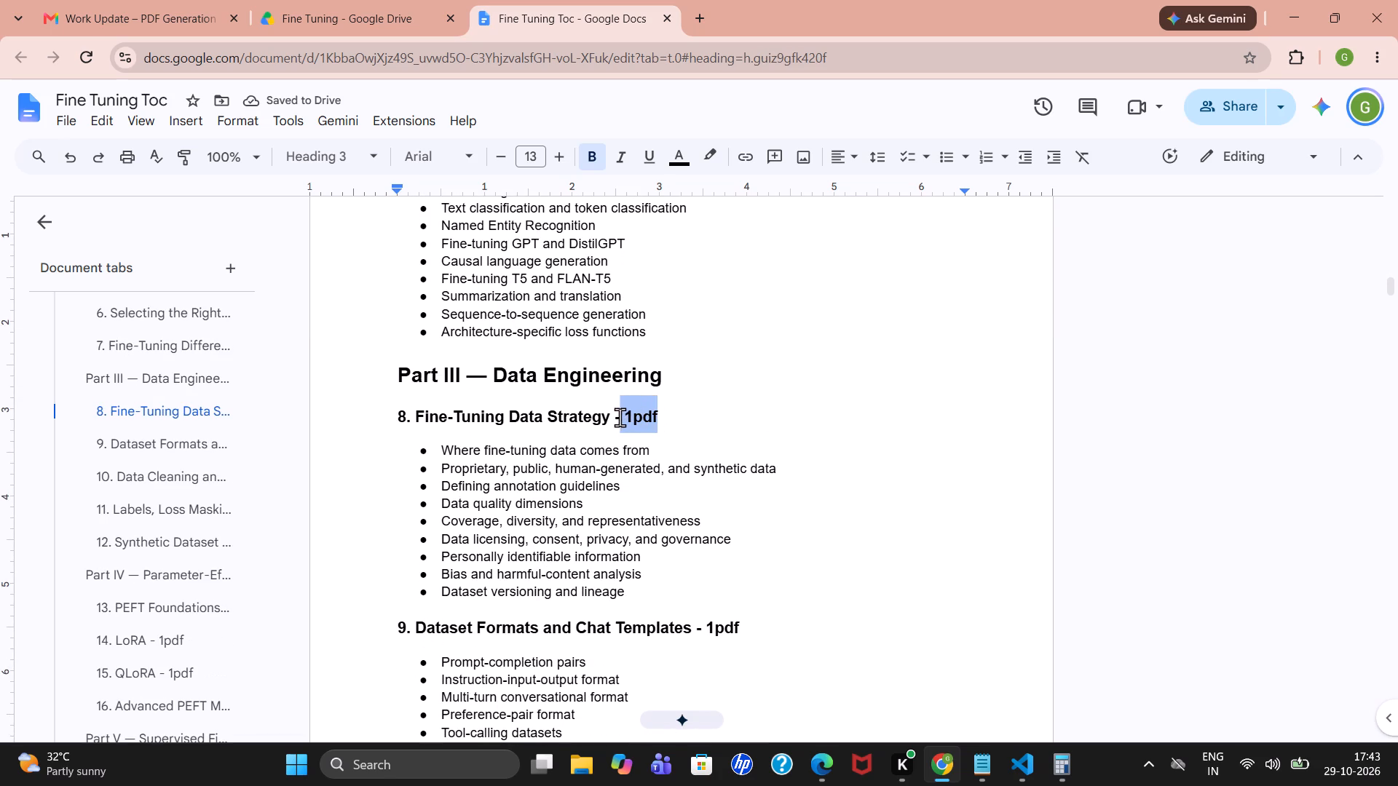
left_click_drag(620, 417, 615, 417)
key("BackSpace")
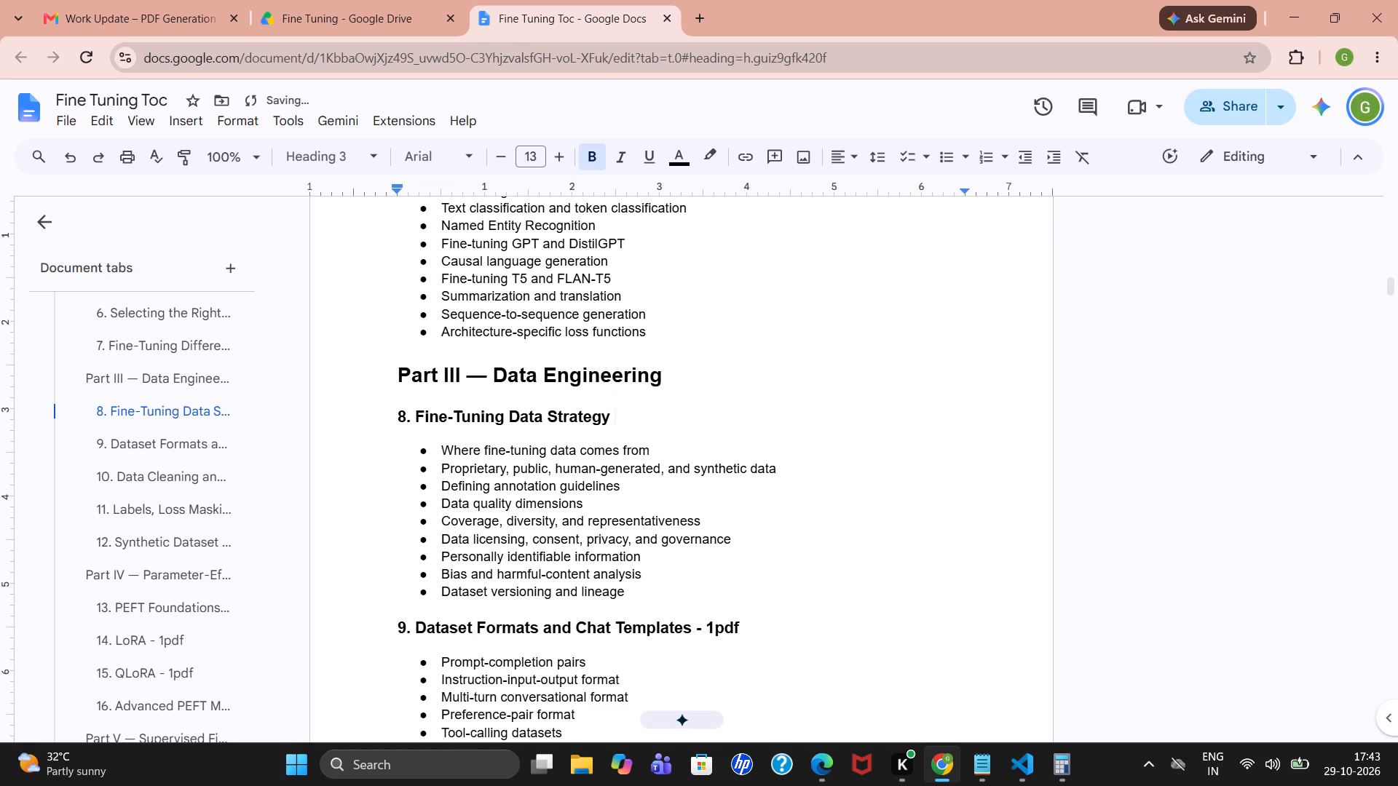
scroll(615, 417, "down", 2)
left_click_drag(742, 430, 697, 430)
key("BackSpace")
scroll(697, 430, "down", 3)
left_click_drag(727, 440, 677, 435)
key("BackSpace")
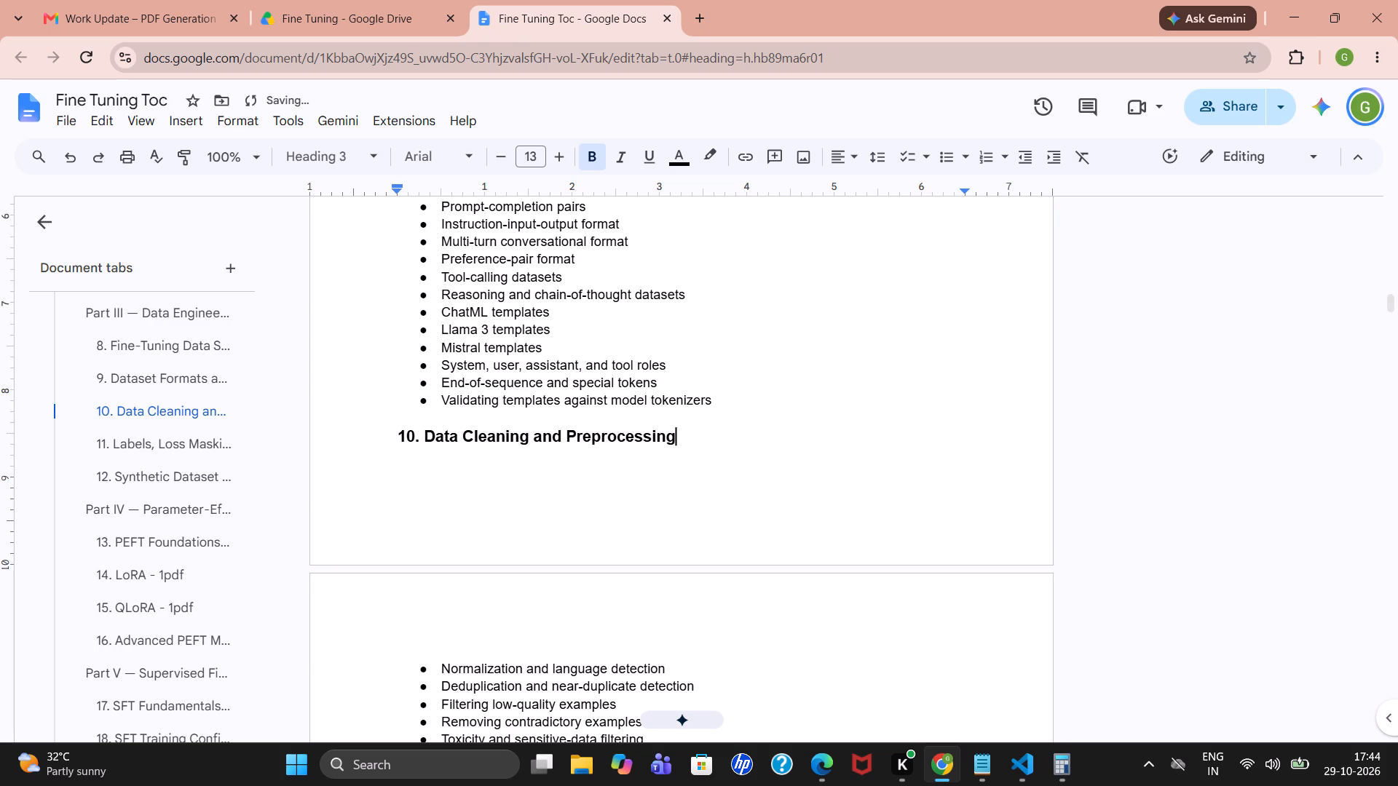
Delete the "- 1pdf" suffix from headings 11, Labels, Loss Masking, and Collation, and 12, Synthetic Dataset Generation.
scroll(677, 435, "down", 2)
scroll(739, 646, "down", 2)
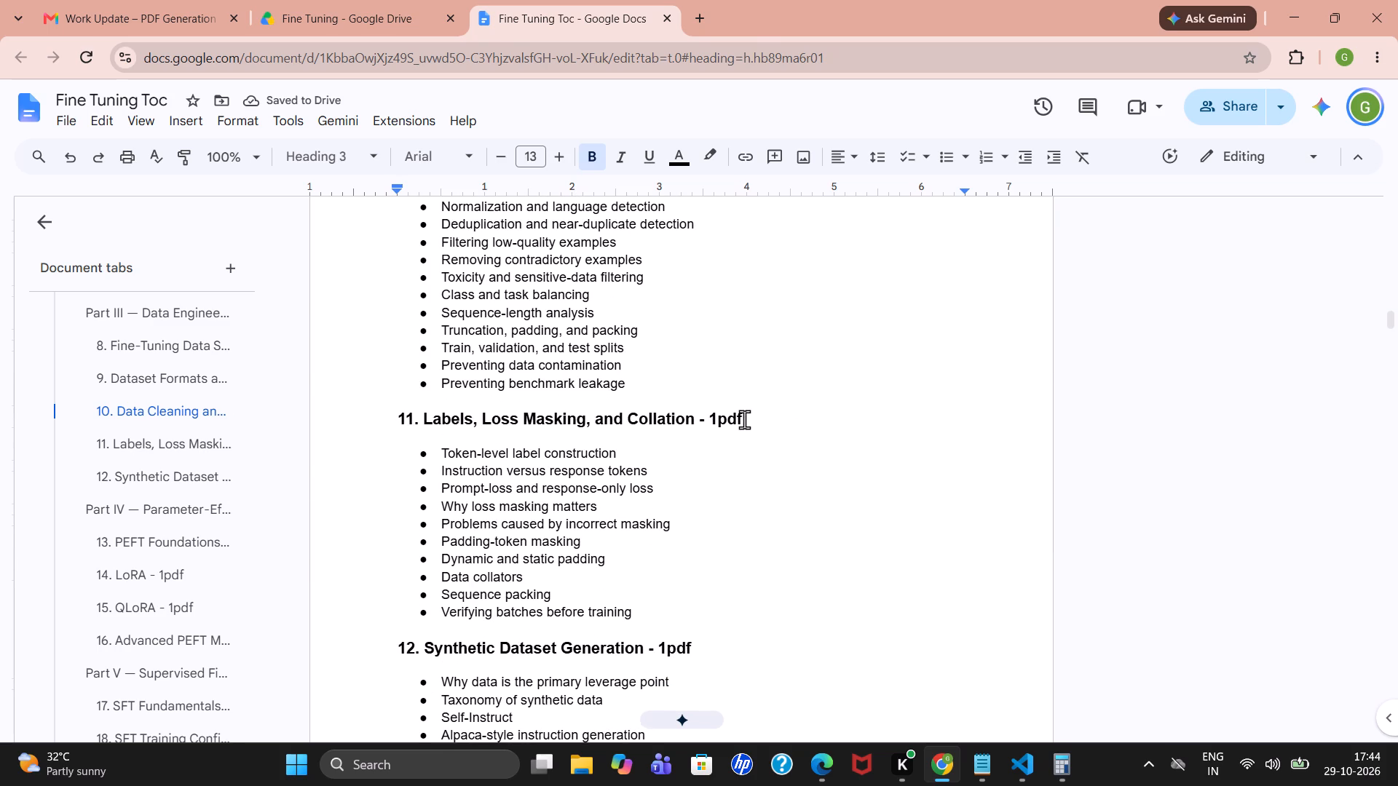
left_click_drag(744, 419, 698, 418)
key("BackSpace")
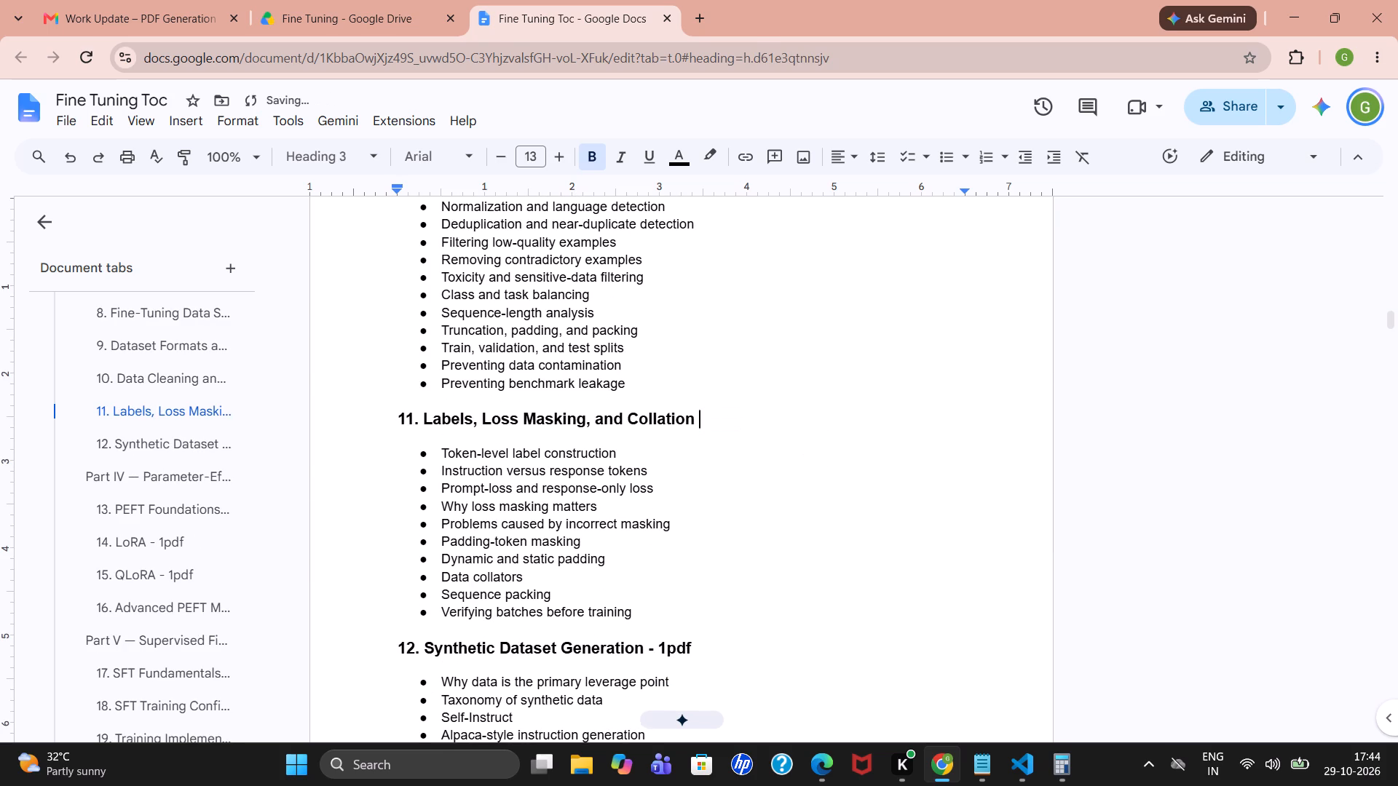
scroll(698, 418, "down", 2)
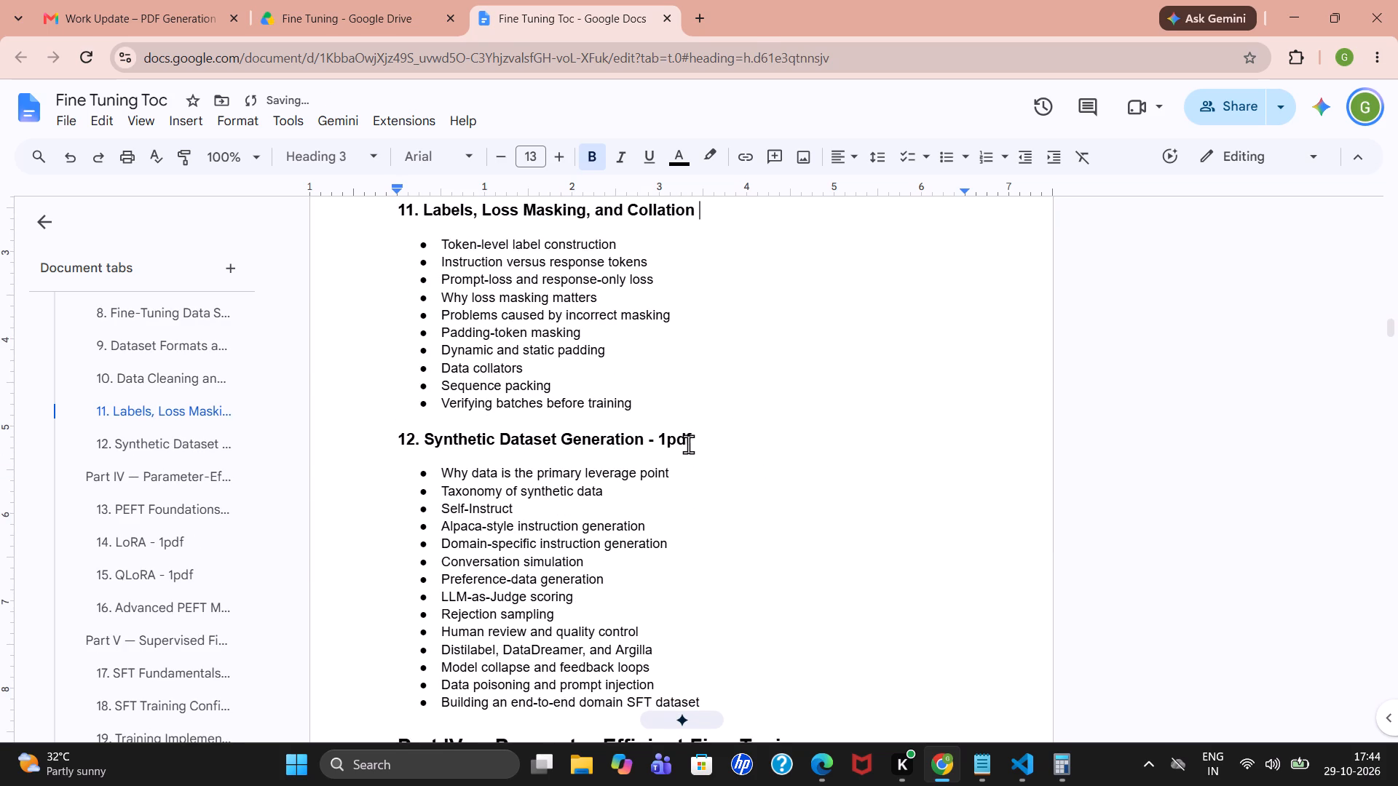
left_click_drag(691, 438, 649, 441)
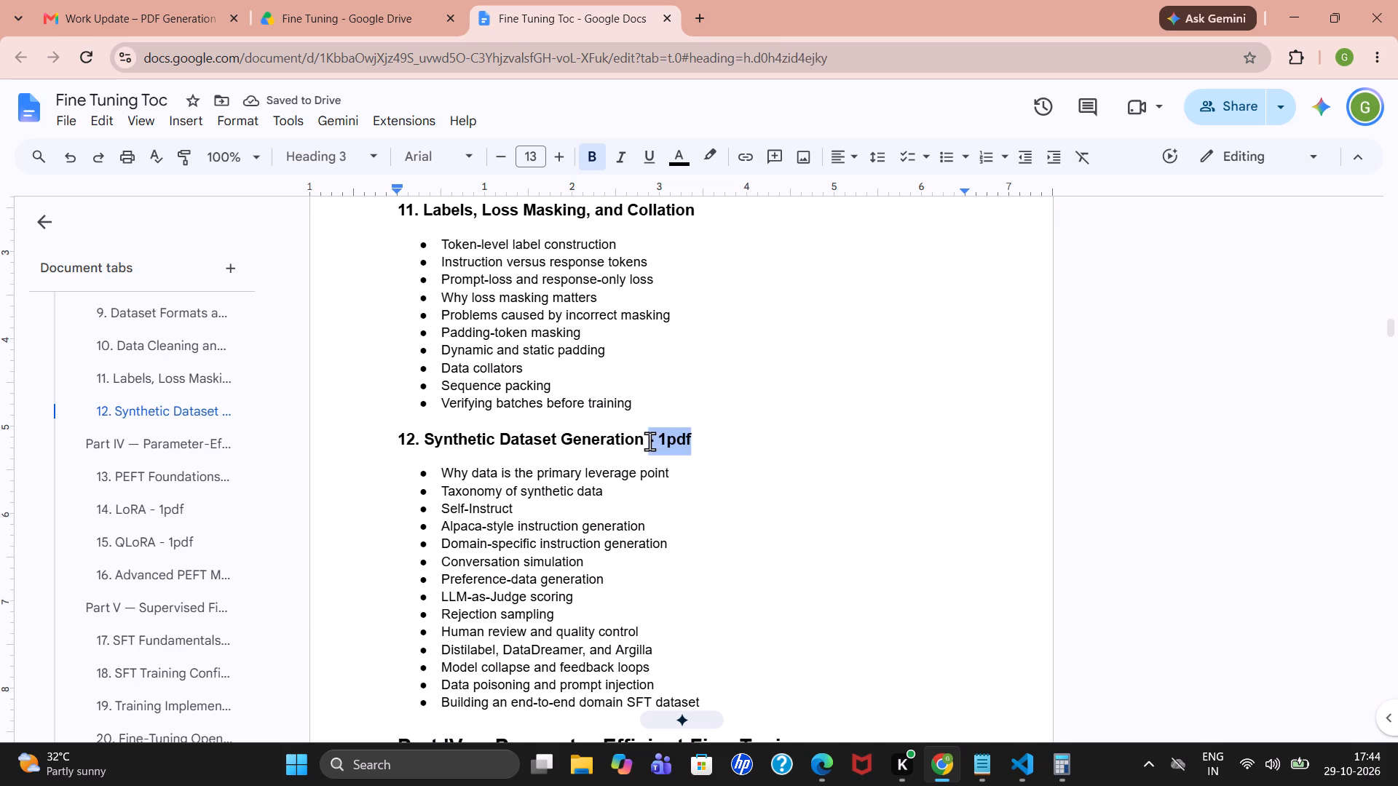
key("BackSpace")
Delete the "- 1pdf" suffix from headings 13, PEFT Foundations, and 14, LoRA, under Part IV — Parameter-Efficient Fine-Tuning.
scroll(649, 441, "down", 4)
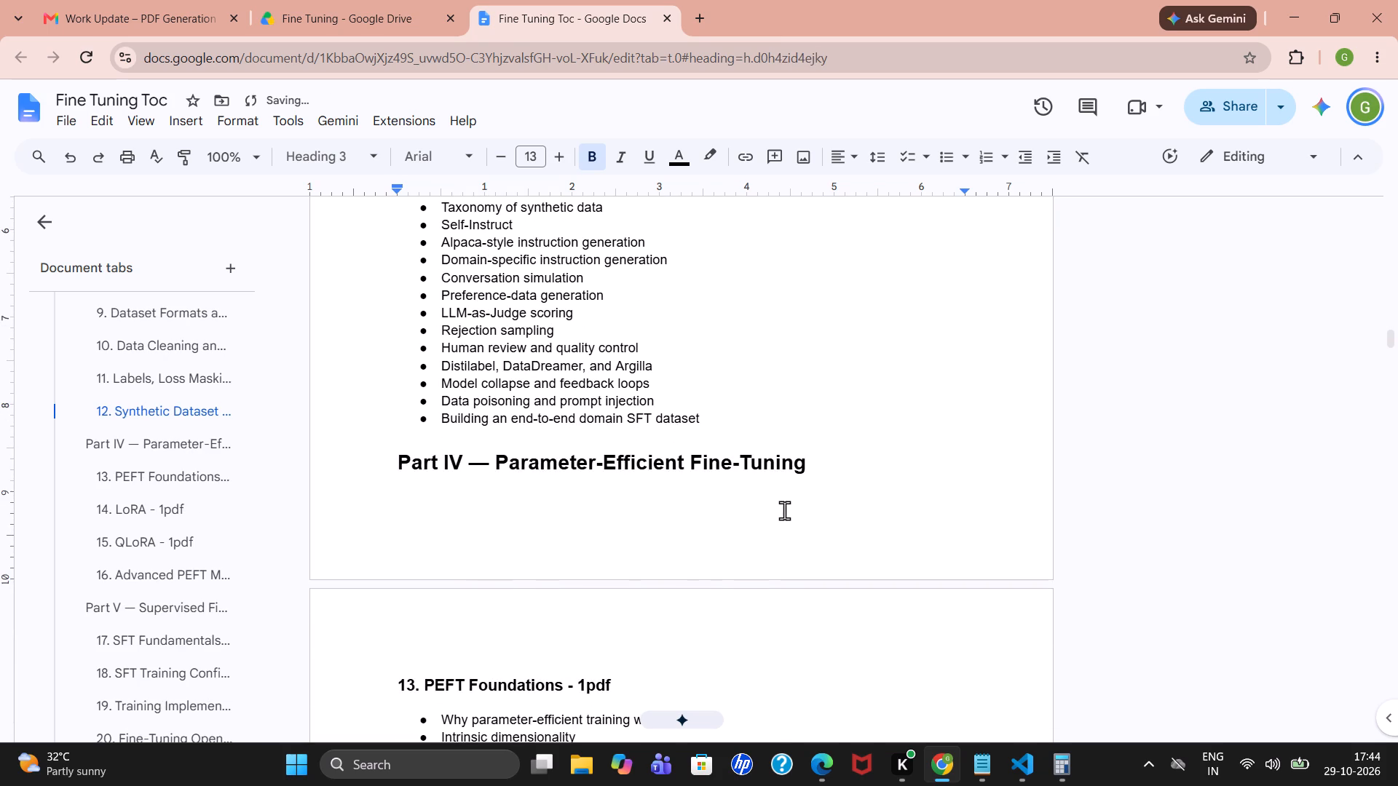
scroll(784, 510, "down", 3)
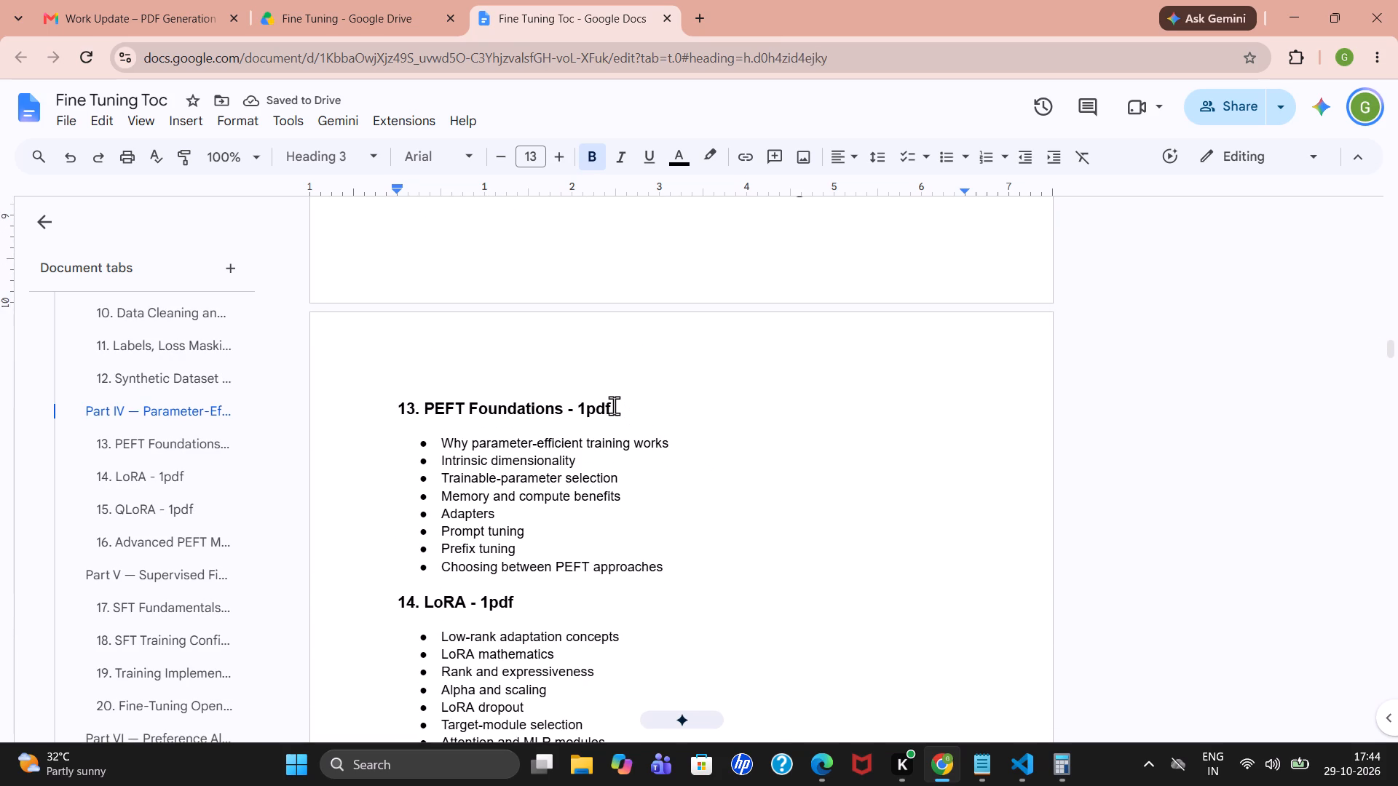
left_click_drag(614, 405, 566, 406)
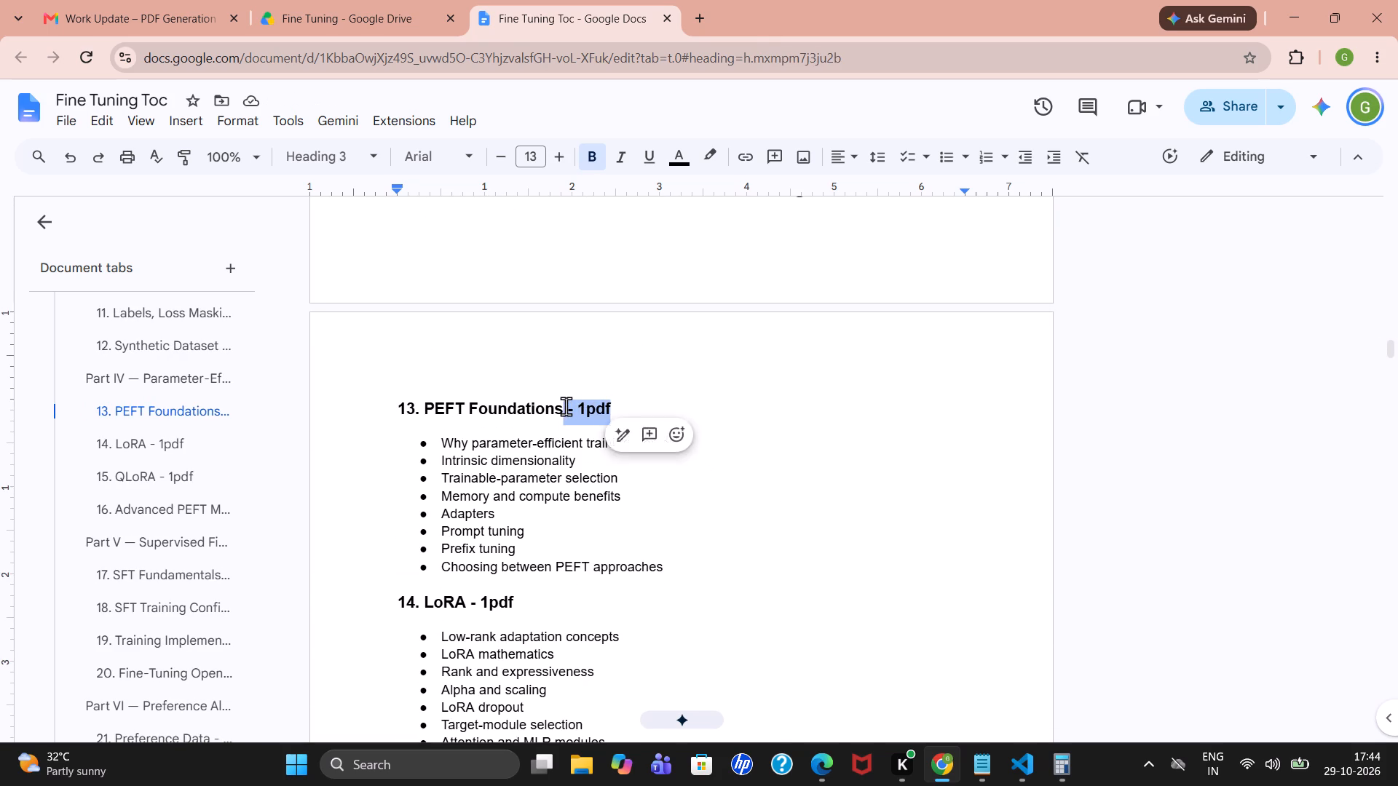
key("BackSpace")
scroll(566, 406, "down", 2)
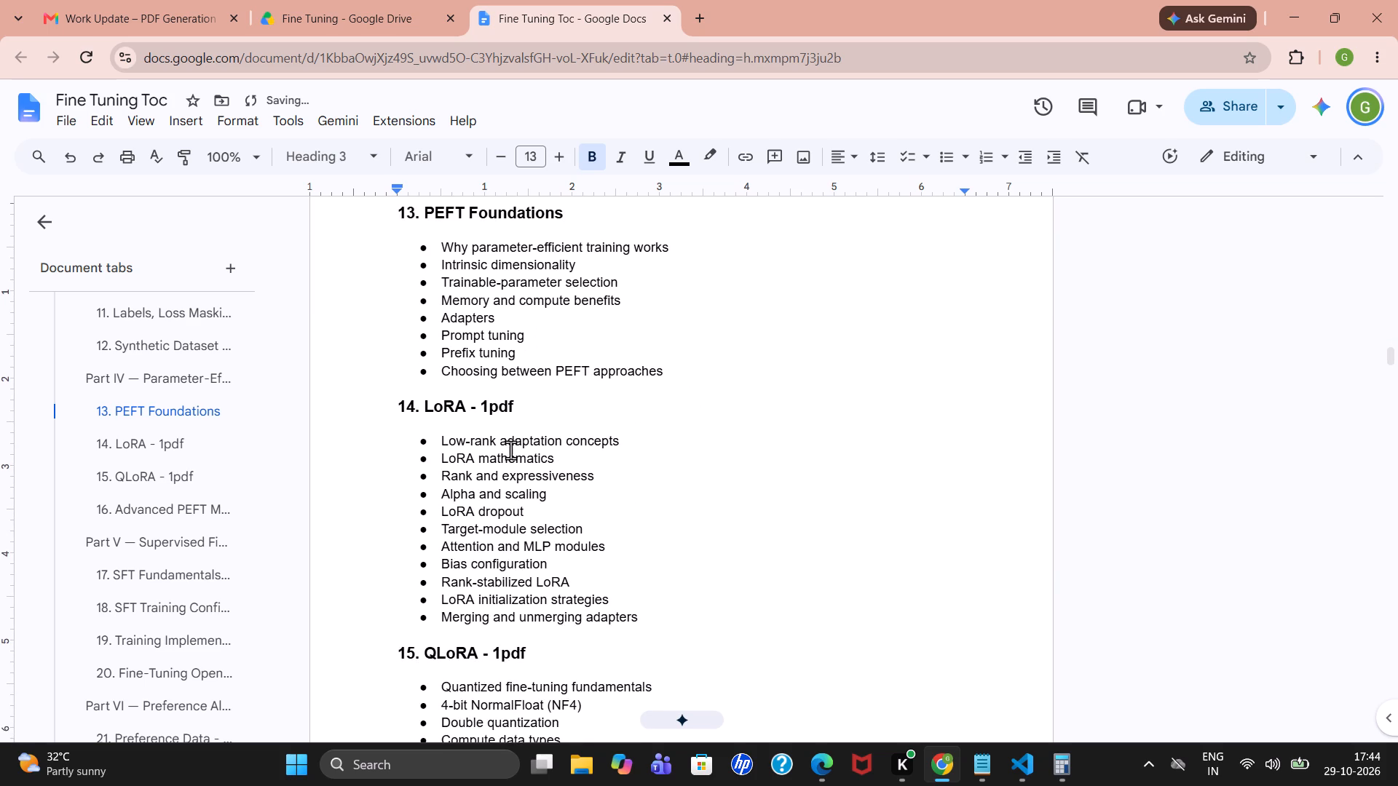
left_click_drag(521, 411, 473, 409)
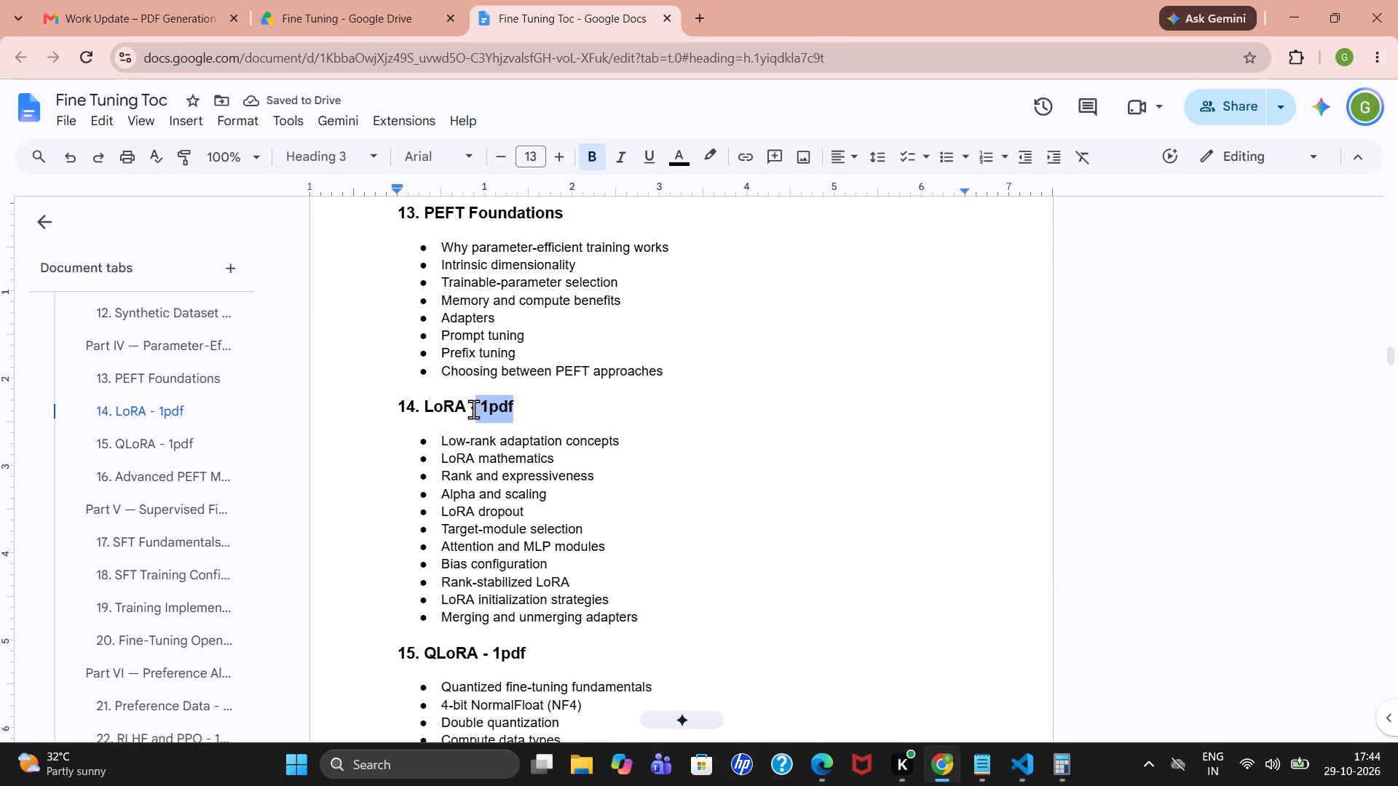
left_click_drag(473, 409, 470, 409)
key("BackSpace")
scroll(470, 409, "down", 2)
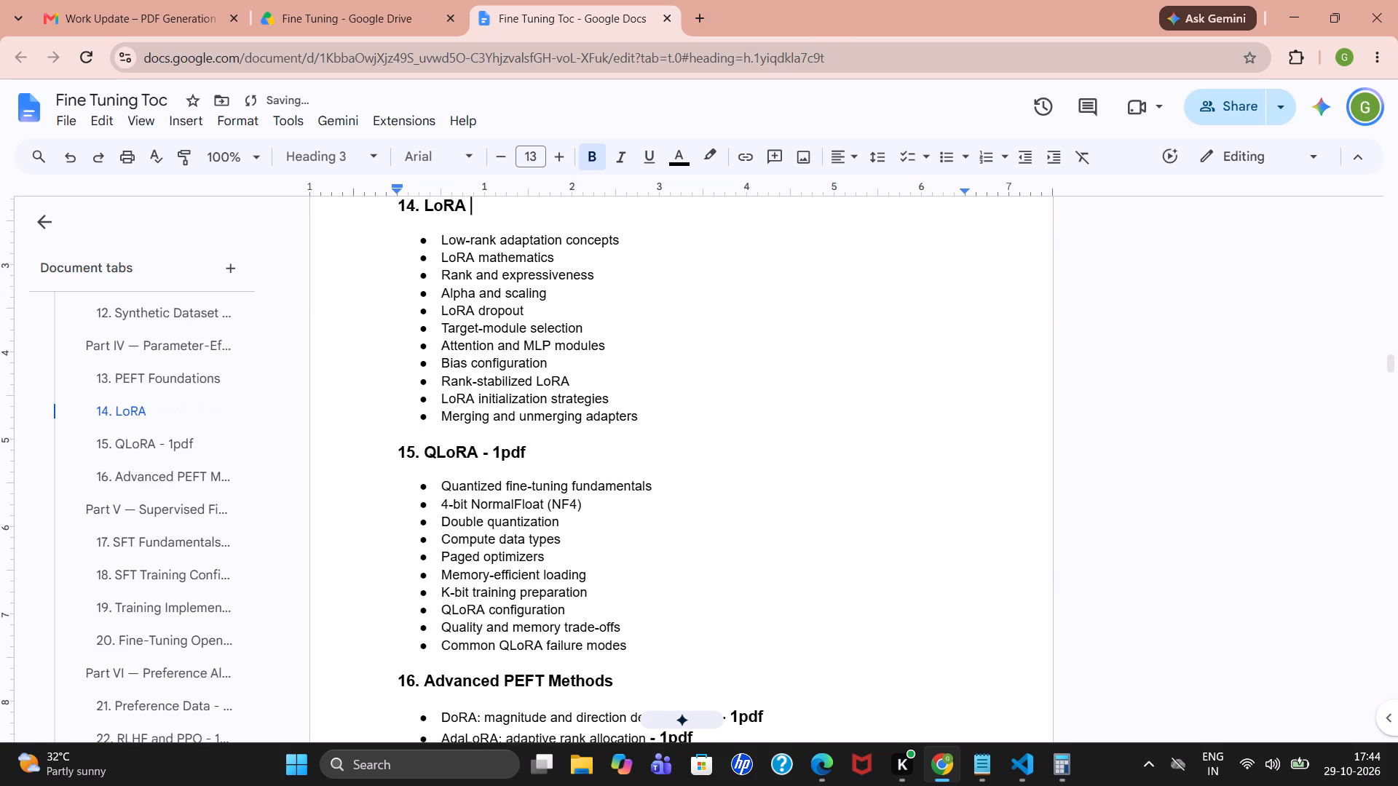
Delete the "- 1pdf" suffix from heading 15, QLoRA, under Part IV — Parameter-Efficient Fine-Tuning.
left_click_drag(526, 451, 480, 456)
key("BackSpace")
Delete the "- 1pdf" suffix from the DoRA, AdaLoRA, LoRA+ and IA³ bullets under heading 16, Advanced PEFT Methods.
scroll(480, 456, "down", 2)
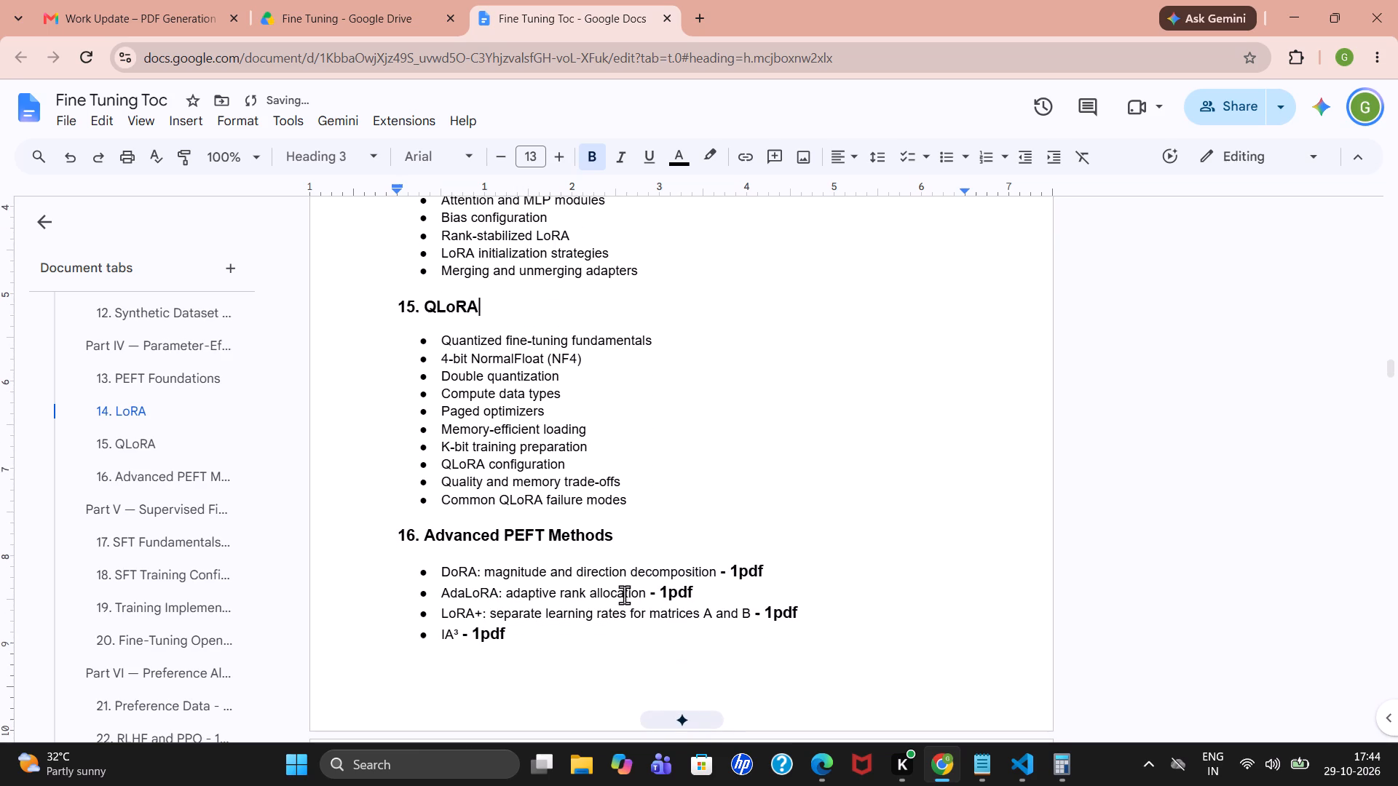
left_click_drag(767, 573, 716, 573)
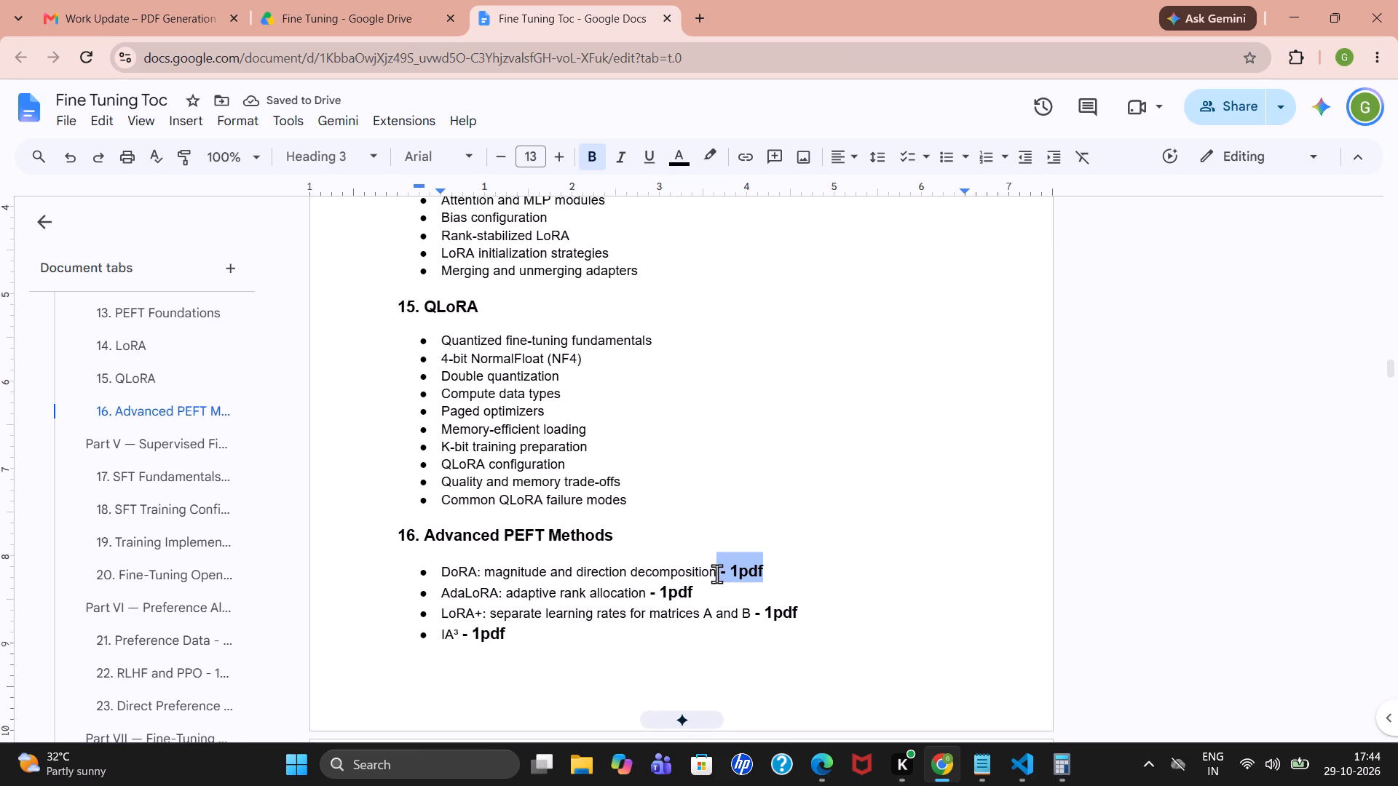
key("BackSpace")
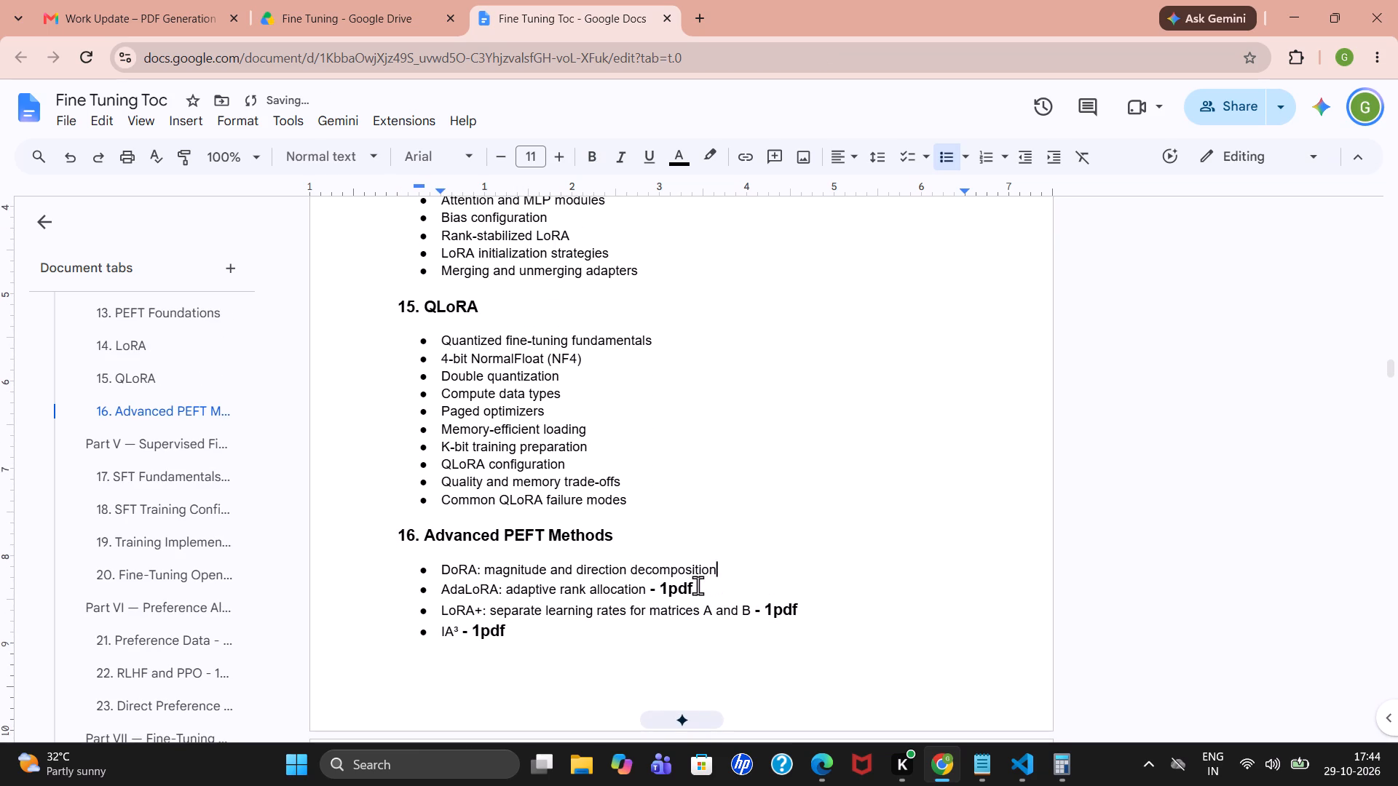
left_click_drag(698, 585, 647, 589)
key("BackSpace")
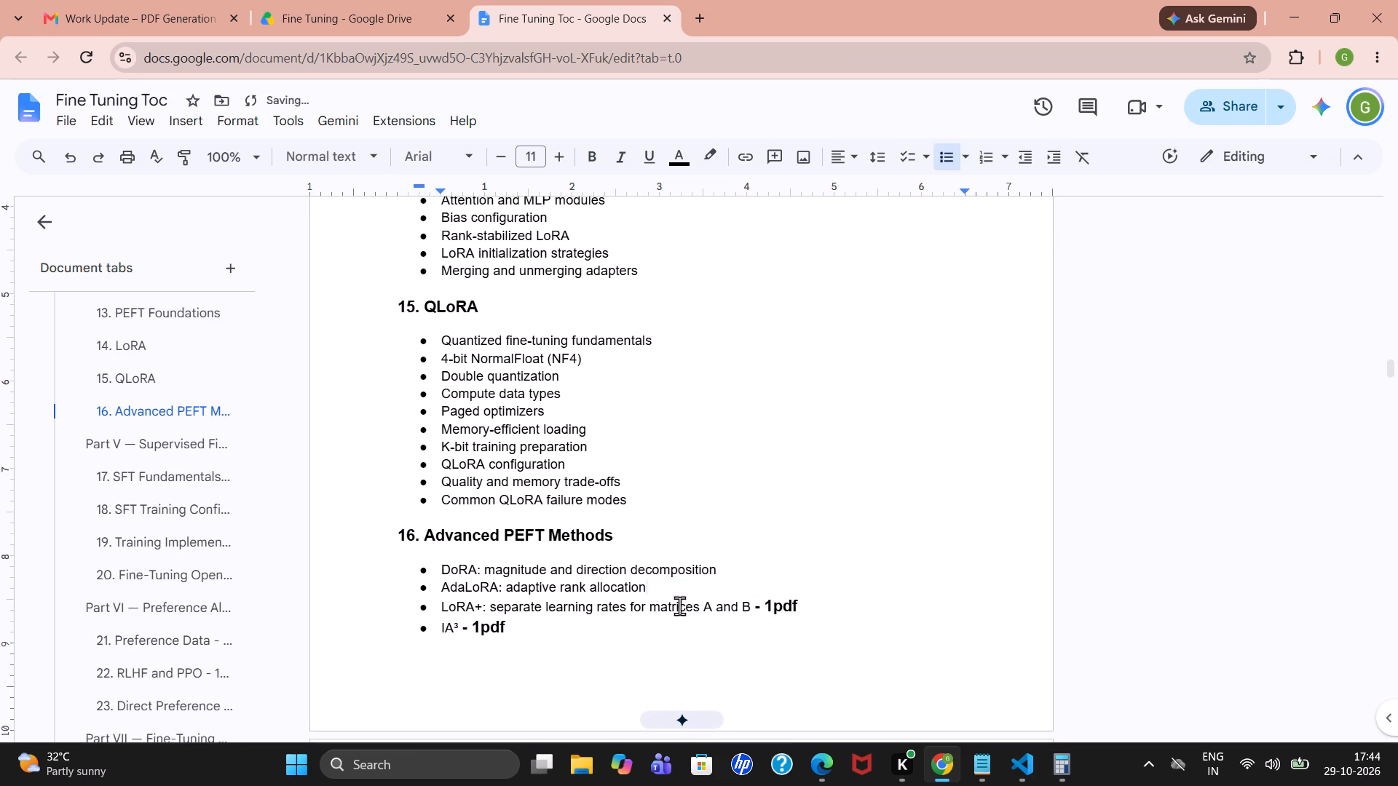
left_click_drag(801, 608, 749, 608)
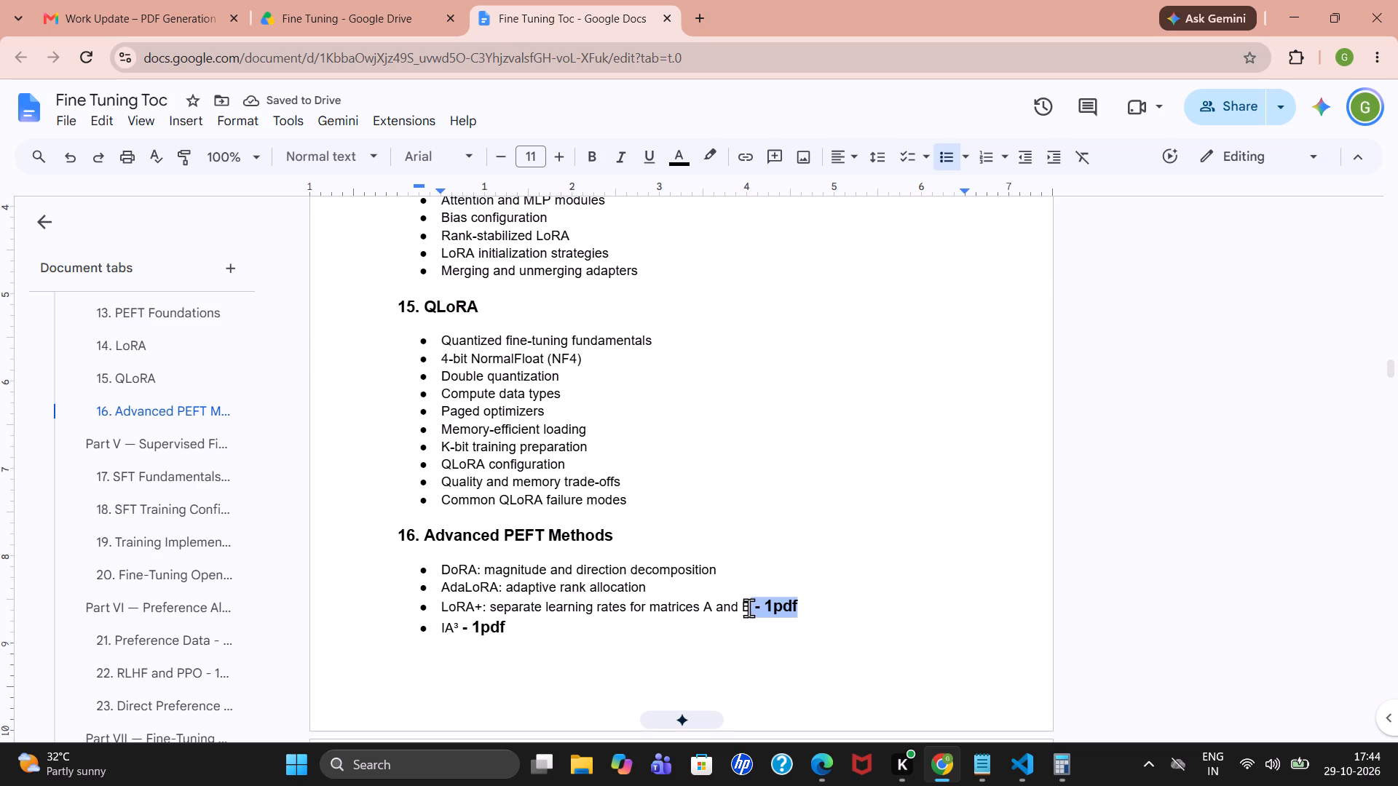
left_click_drag(749, 608, 756, 609)
key("BackSpace")
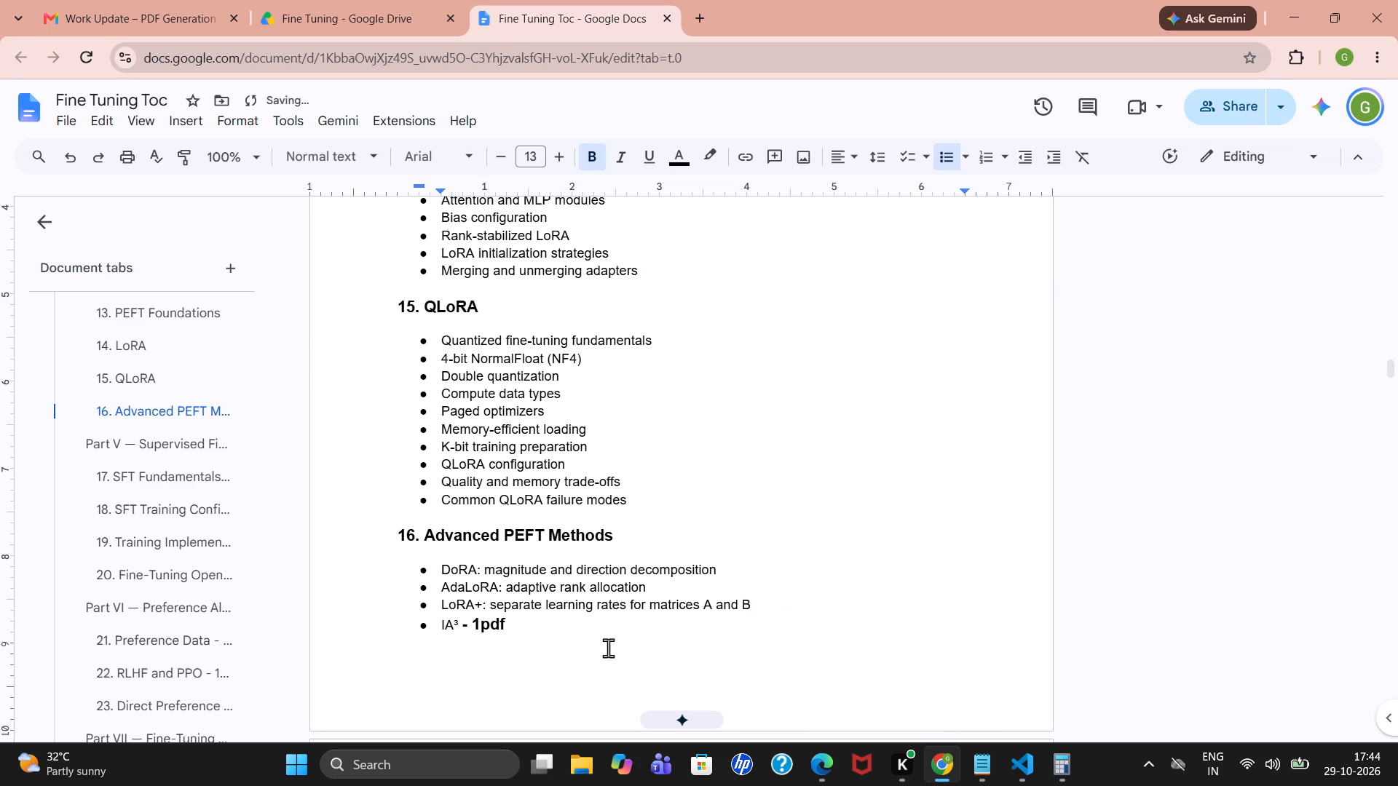
left_click_drag(507, 627, 464, 623)
left_click_drag(464, 623, 462, 623)
key("BackSpace")
Delete the "- 1pdf" suffix from the remaining five Advanced PEFT Methods bullets, from Multiple adapters on one base model to Selecting PEFT methods for production.
scroll(462, 623, "down", 5)
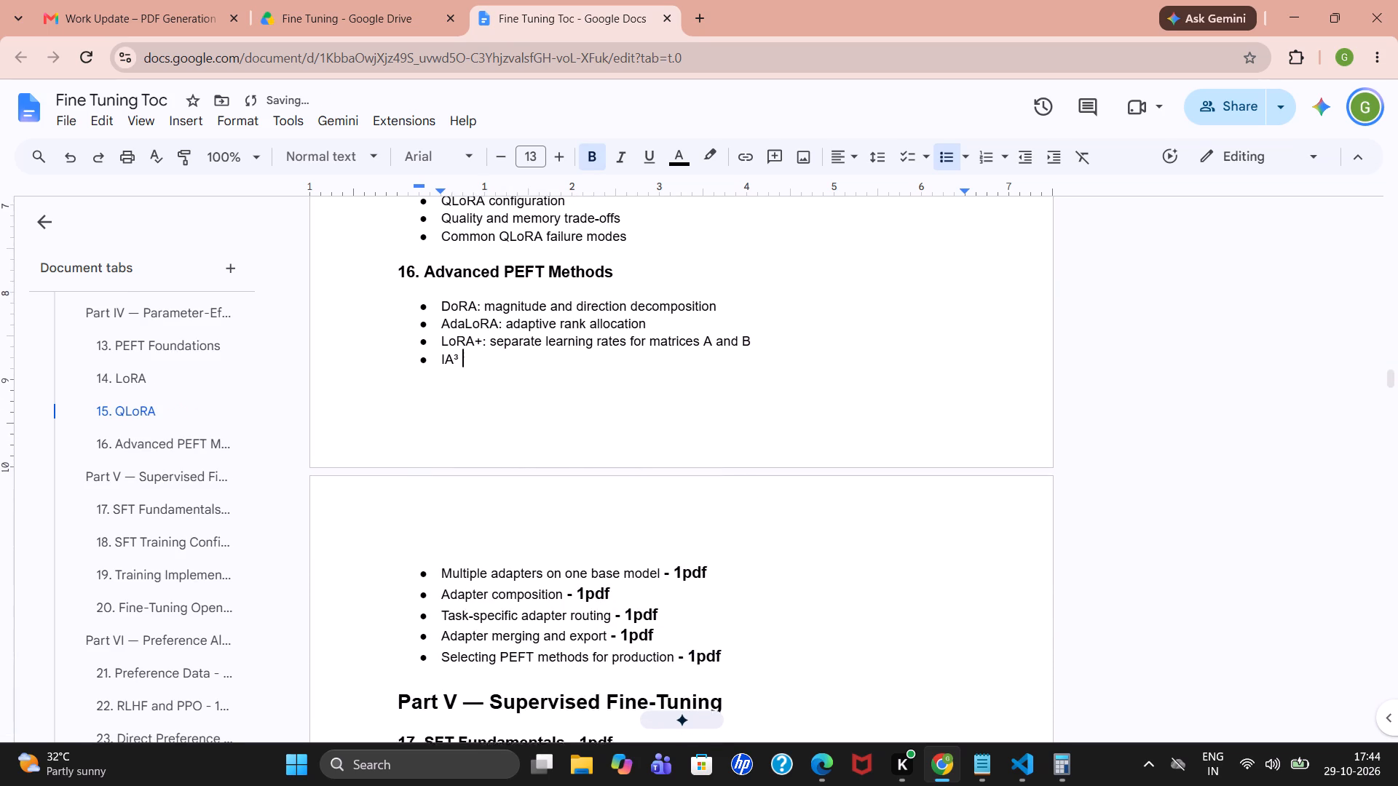
scroll(462, 623, "down", 1)
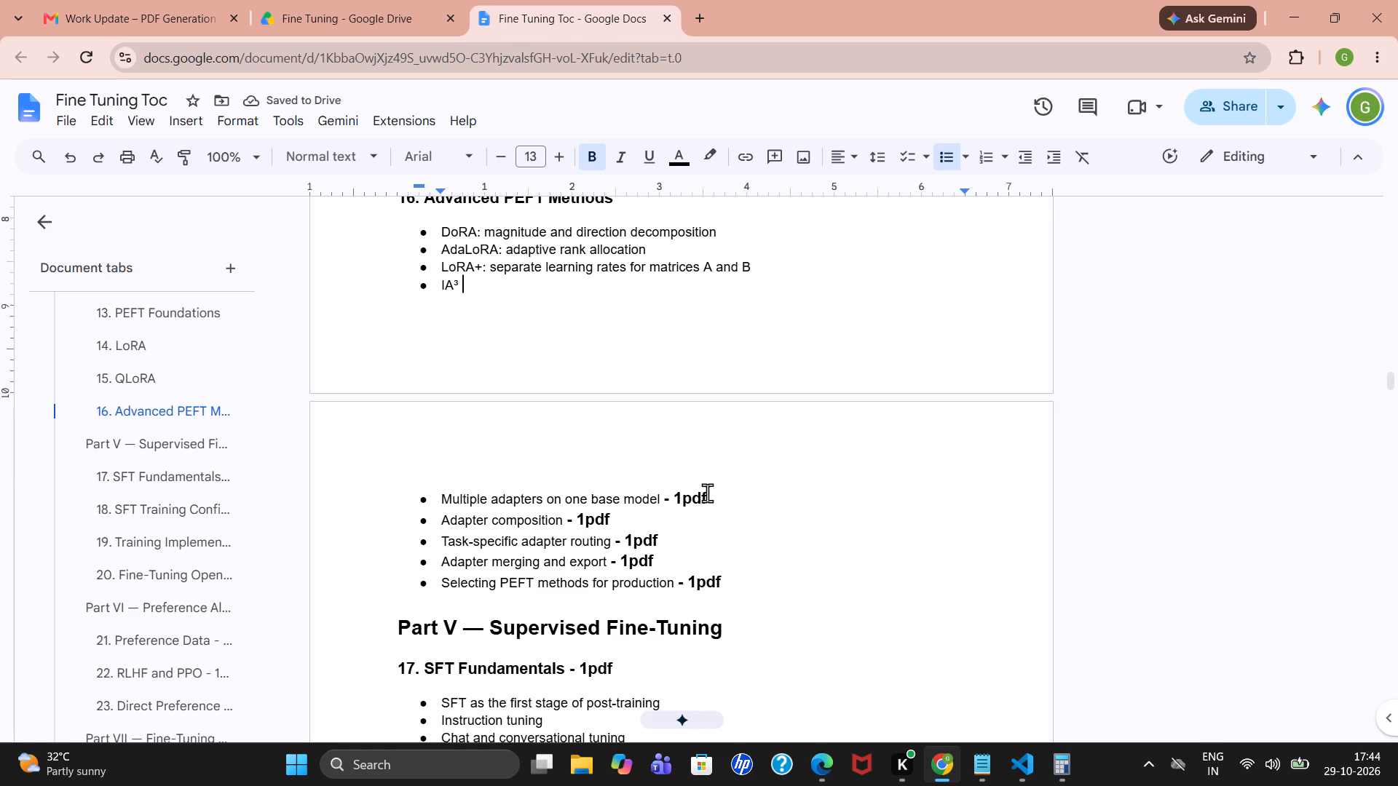
left_click_drag(707, 494, 661, 500)
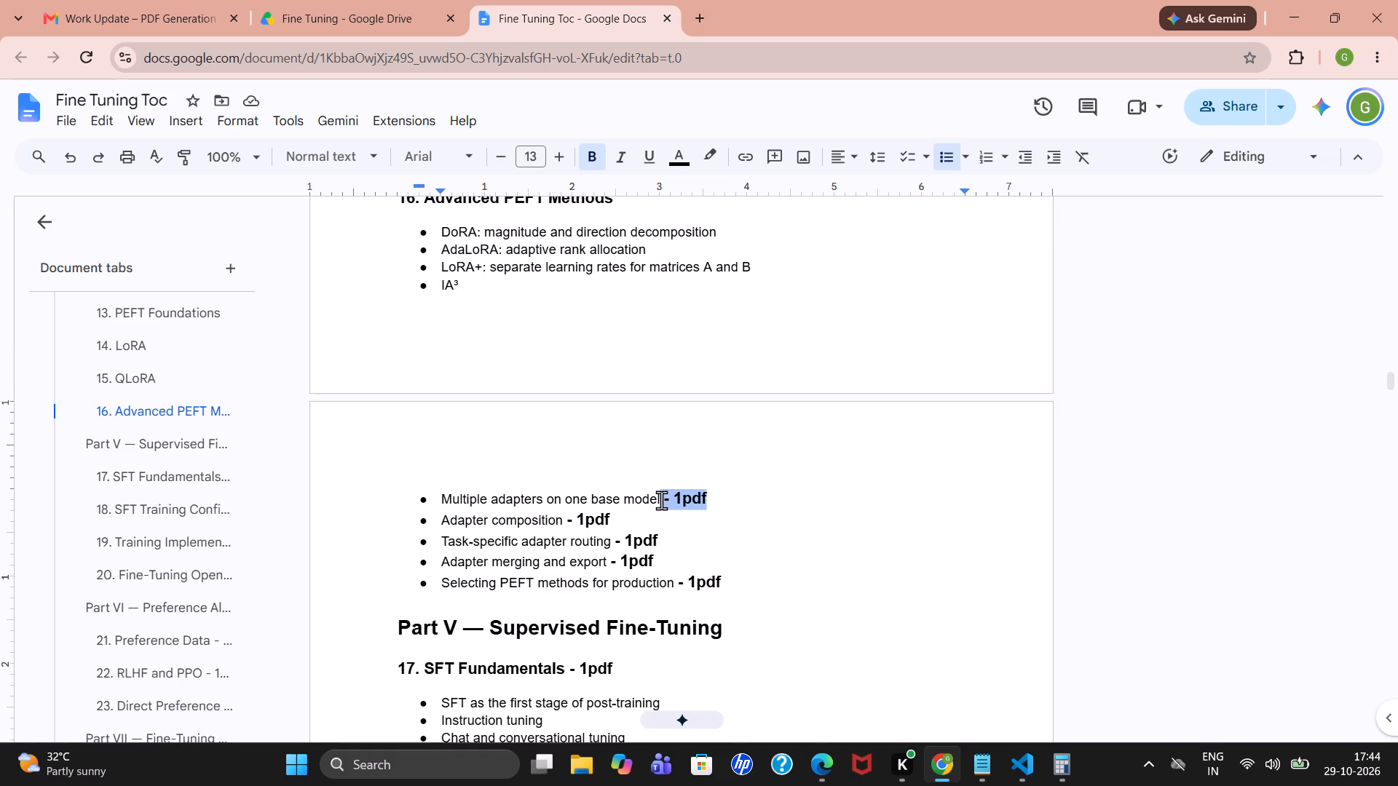
left_click_drag(661, 500, 663, 502)
key("BackSpace")
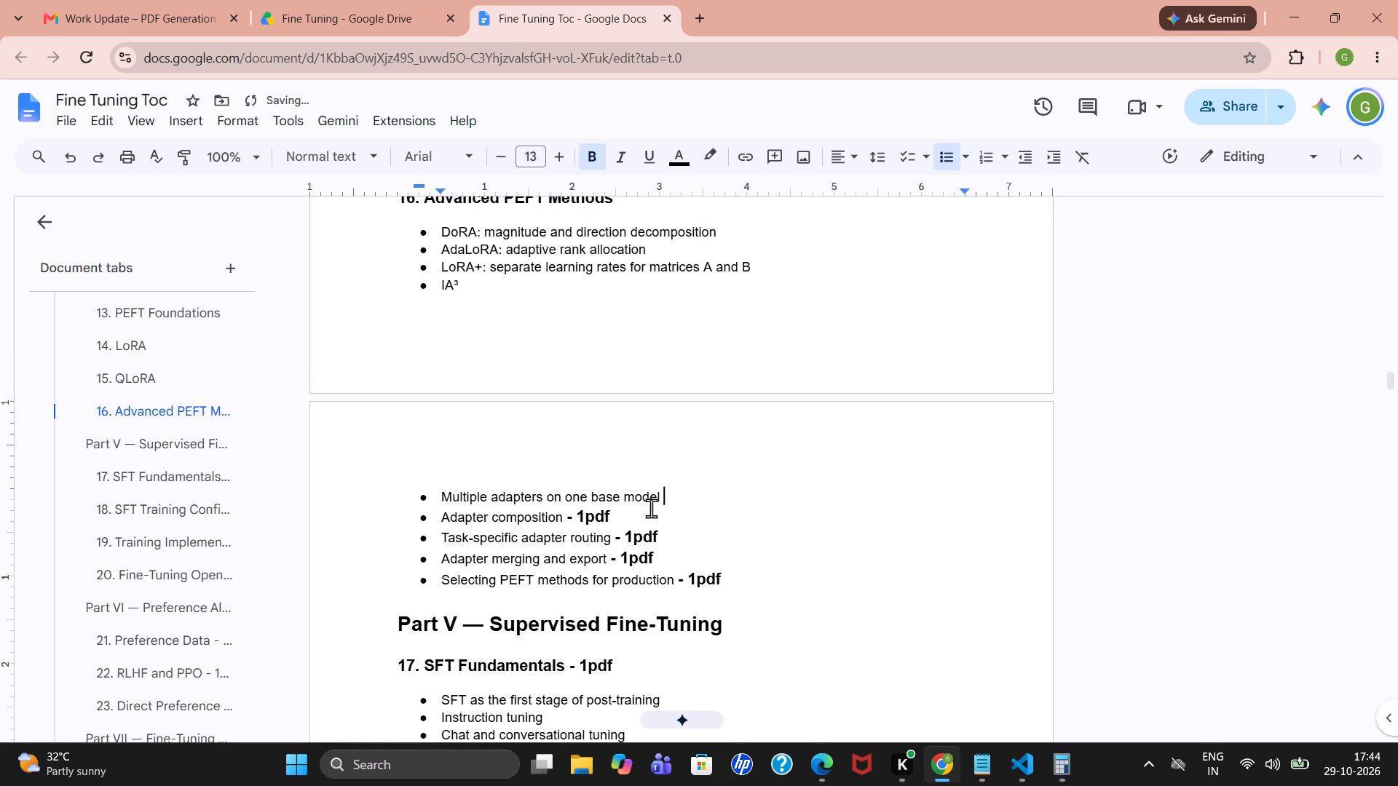
left_click_drag(613, 517, 585, 517)
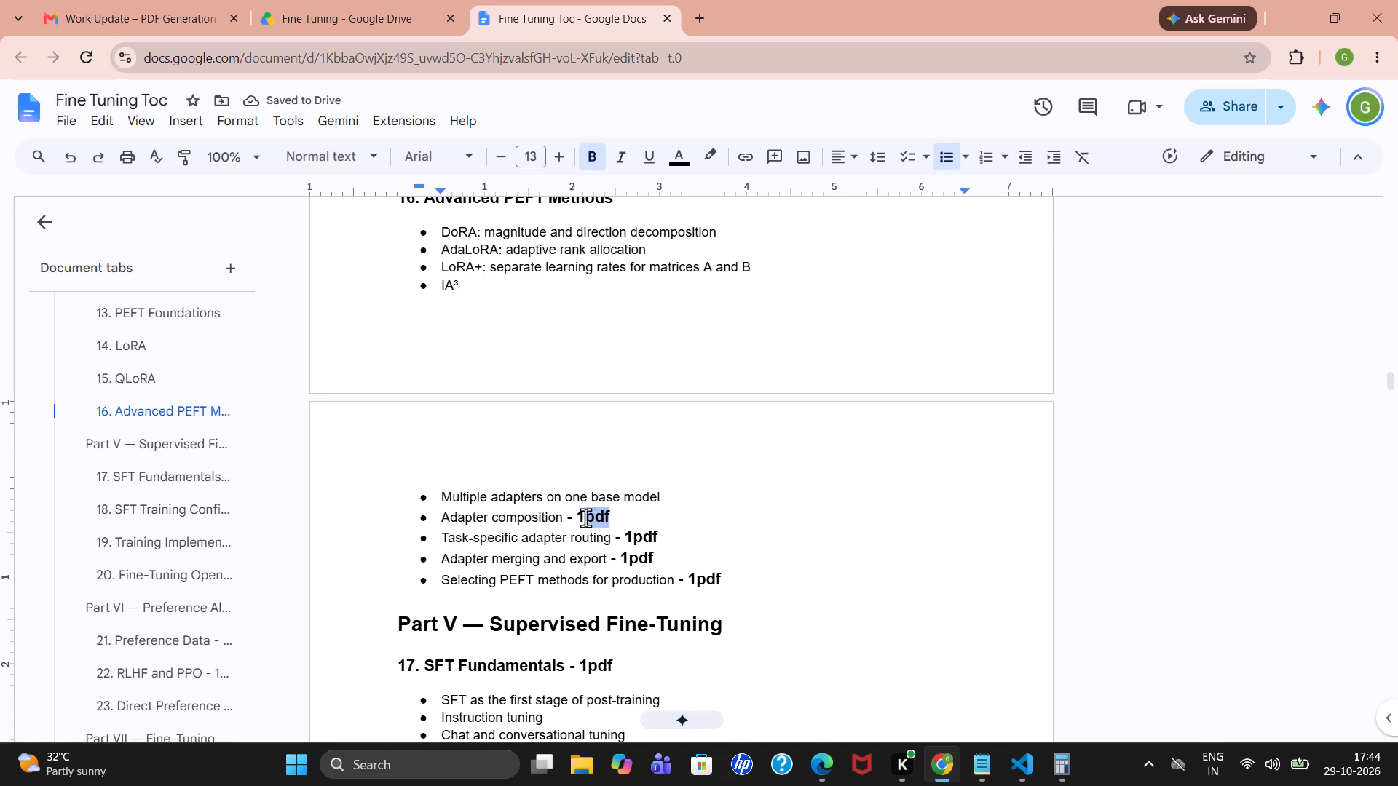
left_click_drag(585, 517, 566, 519)
key("BackSpace")
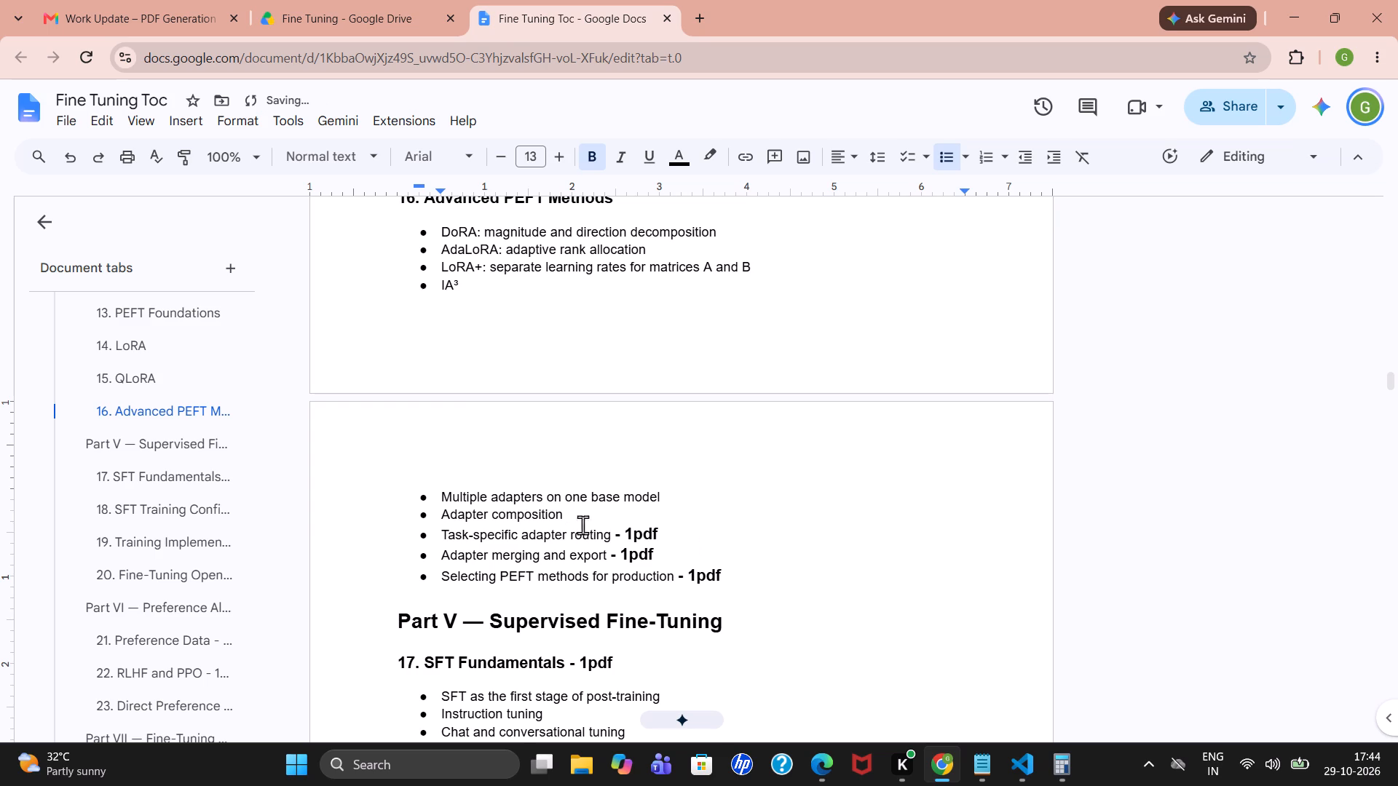
left_click_drag(667, 533, 614, 529)
key("BackSpace")
left_click_drag(661, 552, 638, 549)
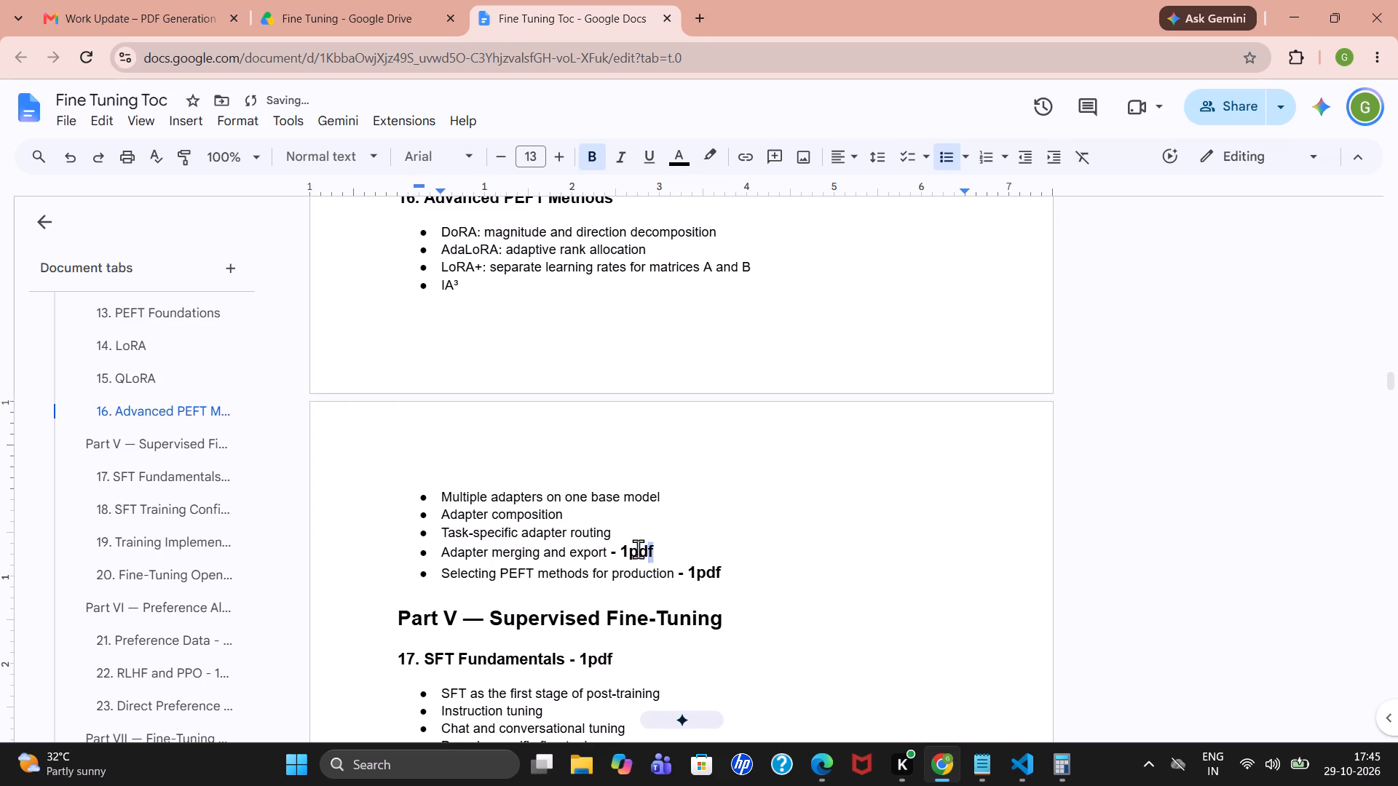
left_click_drag(638, 549, 608, 549)
key("BackSpace")
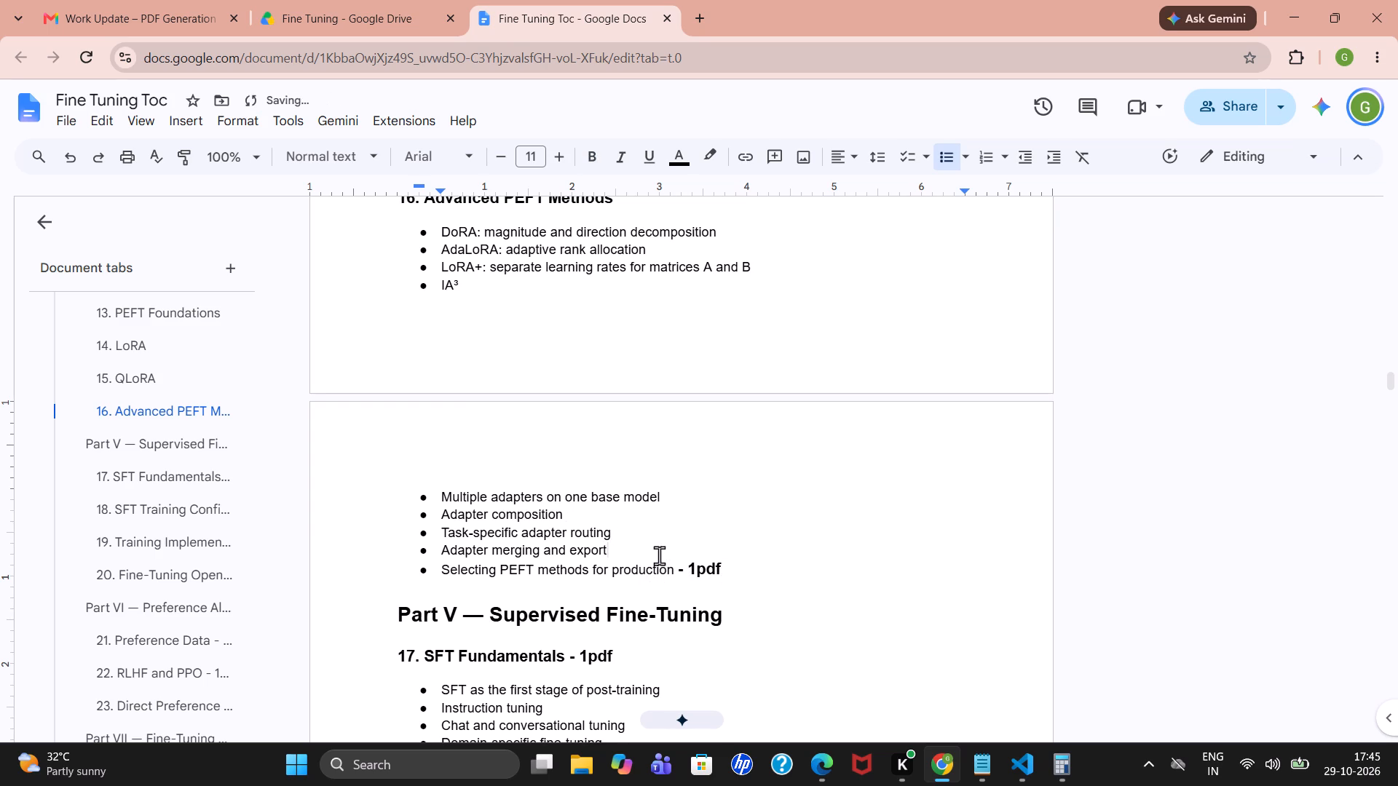
left_click_drag(720, 565, 676, 568)
key("BackSpace")
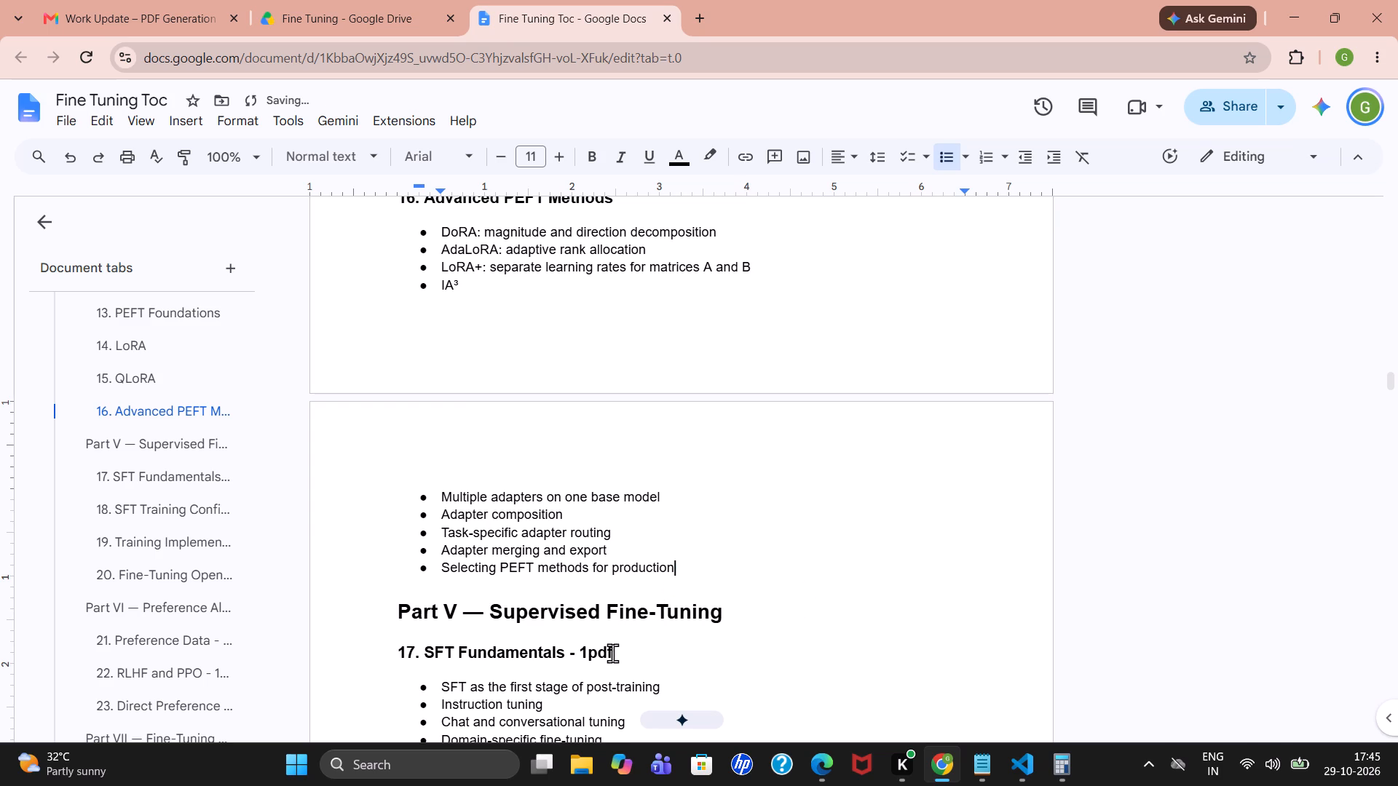
Delete the "- 1pdf" suffix from headings 17, 18, 19 and 20 under Part V — Supervised Fine-Tuning.
left_click_drag(612, 653, 568, 651)
key("BackSpace")
scroll(568, 651, "down", 4)
left_click_drag(685, 504, 631, 508)
key("BackSpace")
scroll(631, 508, "down", 2)
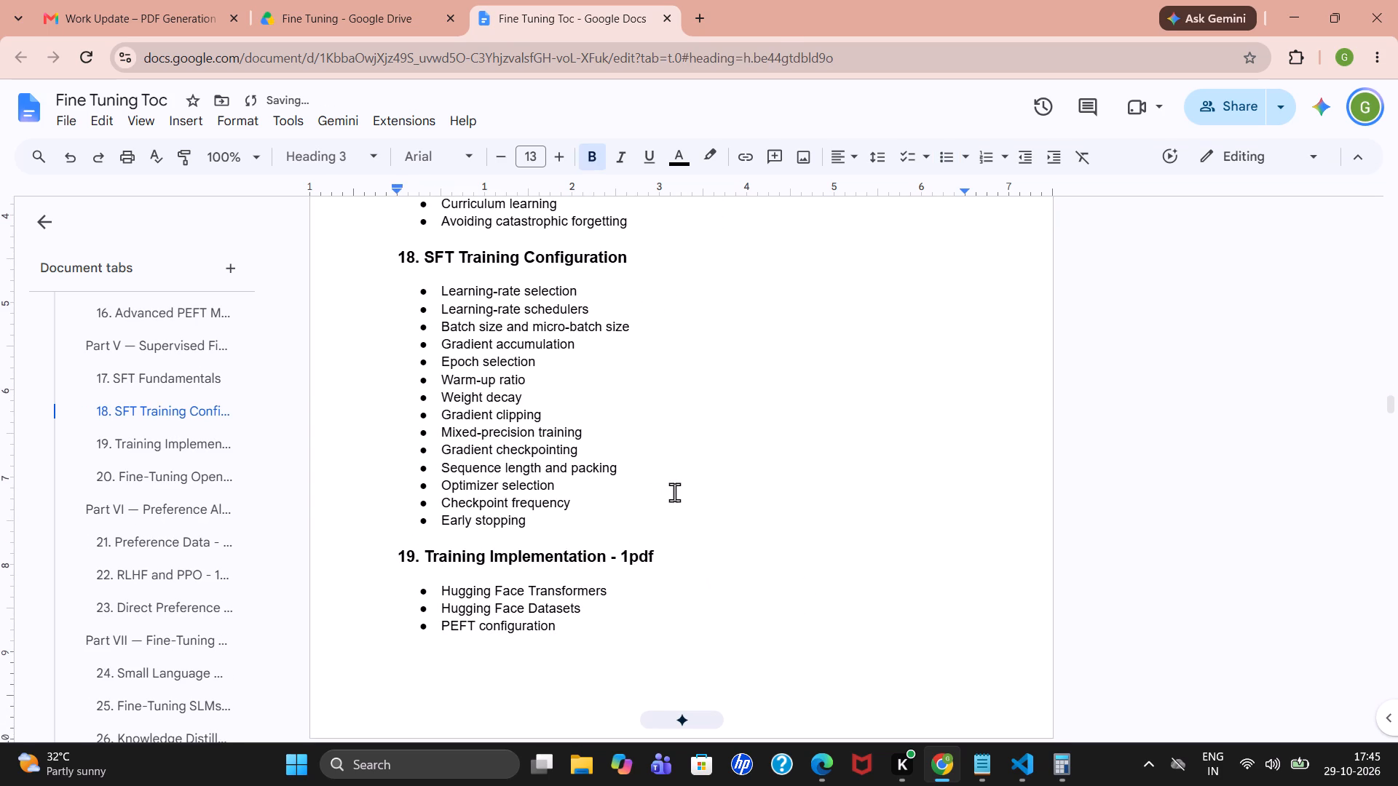
left_click_drag(655, 558, 630, 560)
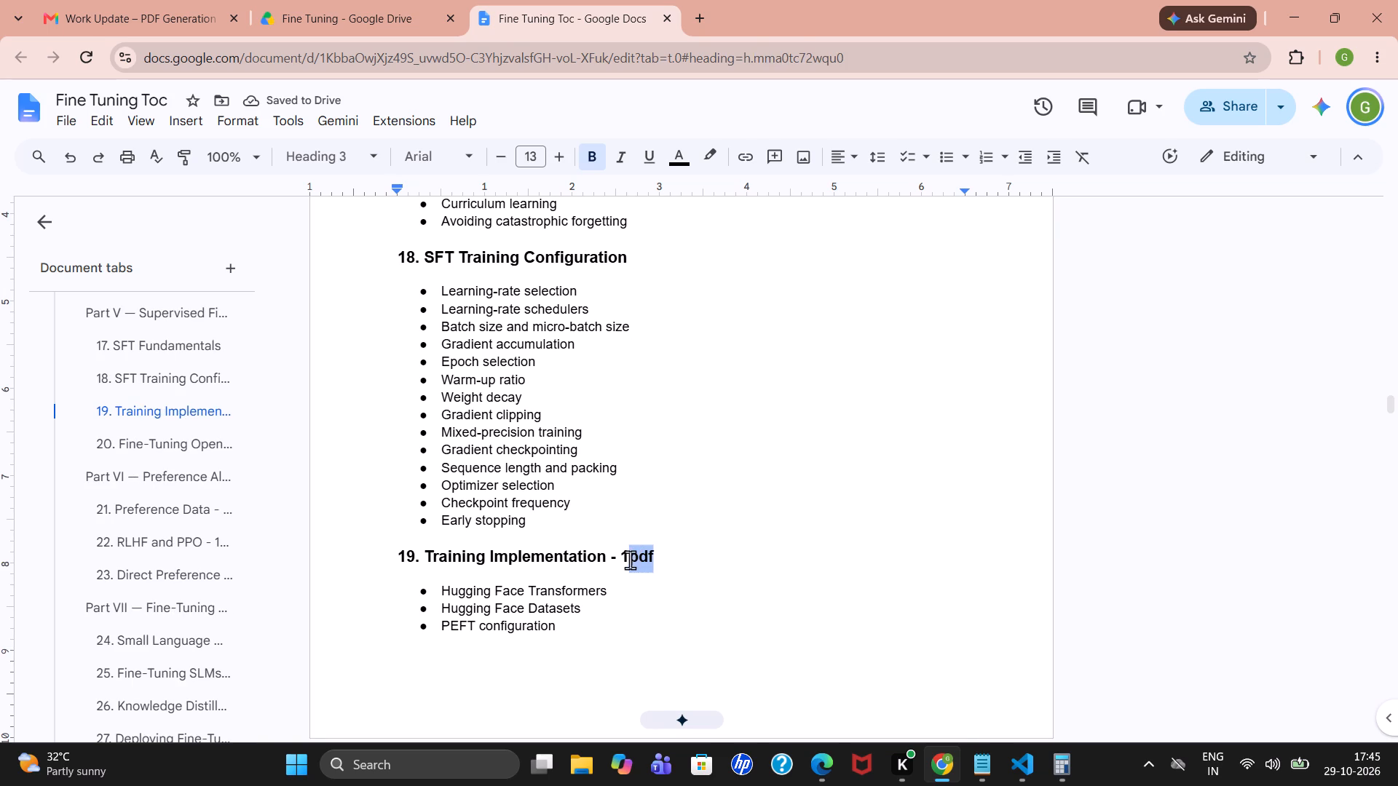
left_click_drag(630, 560, 610, 559)
key("BackSpace")
scroll(610, 559, "down", 2)
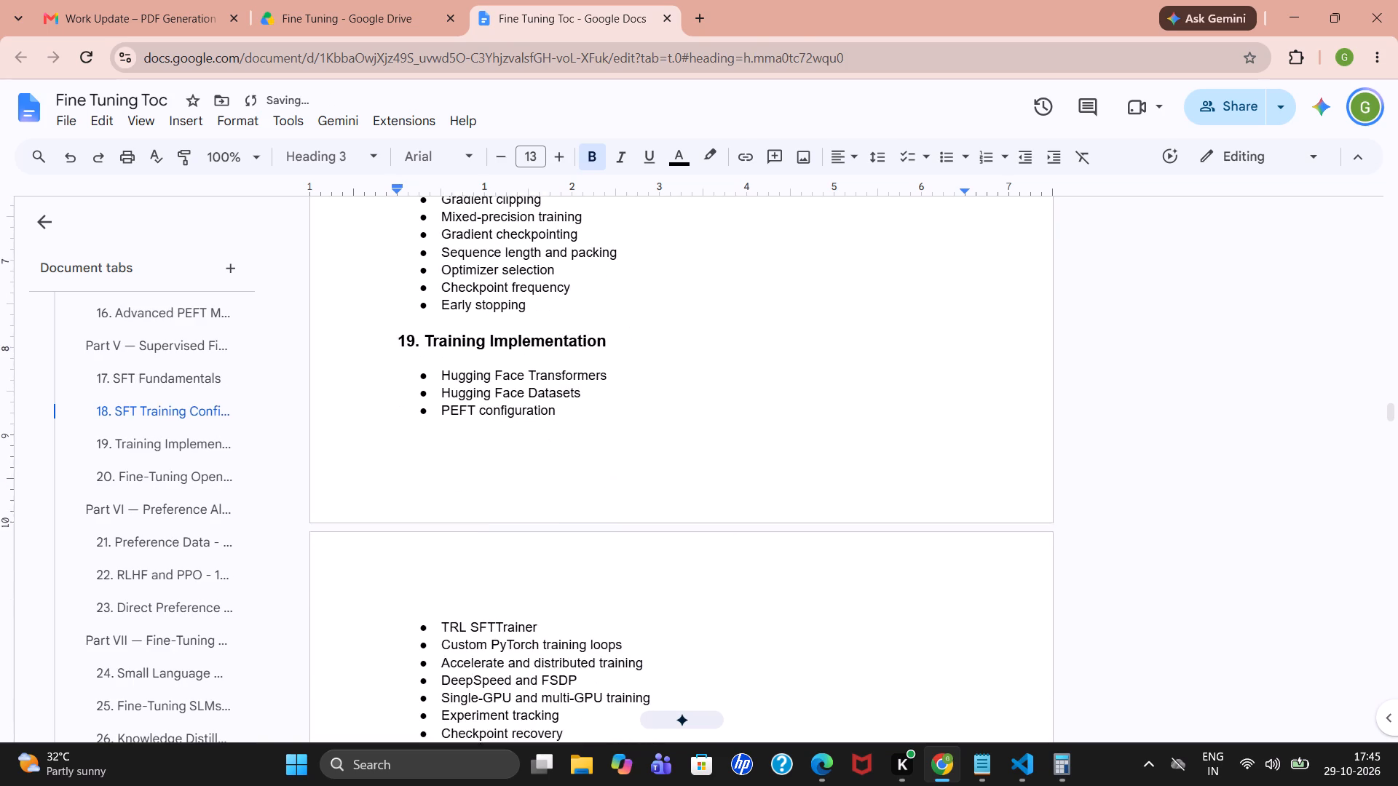
scroll(610, 559, "down", 4)
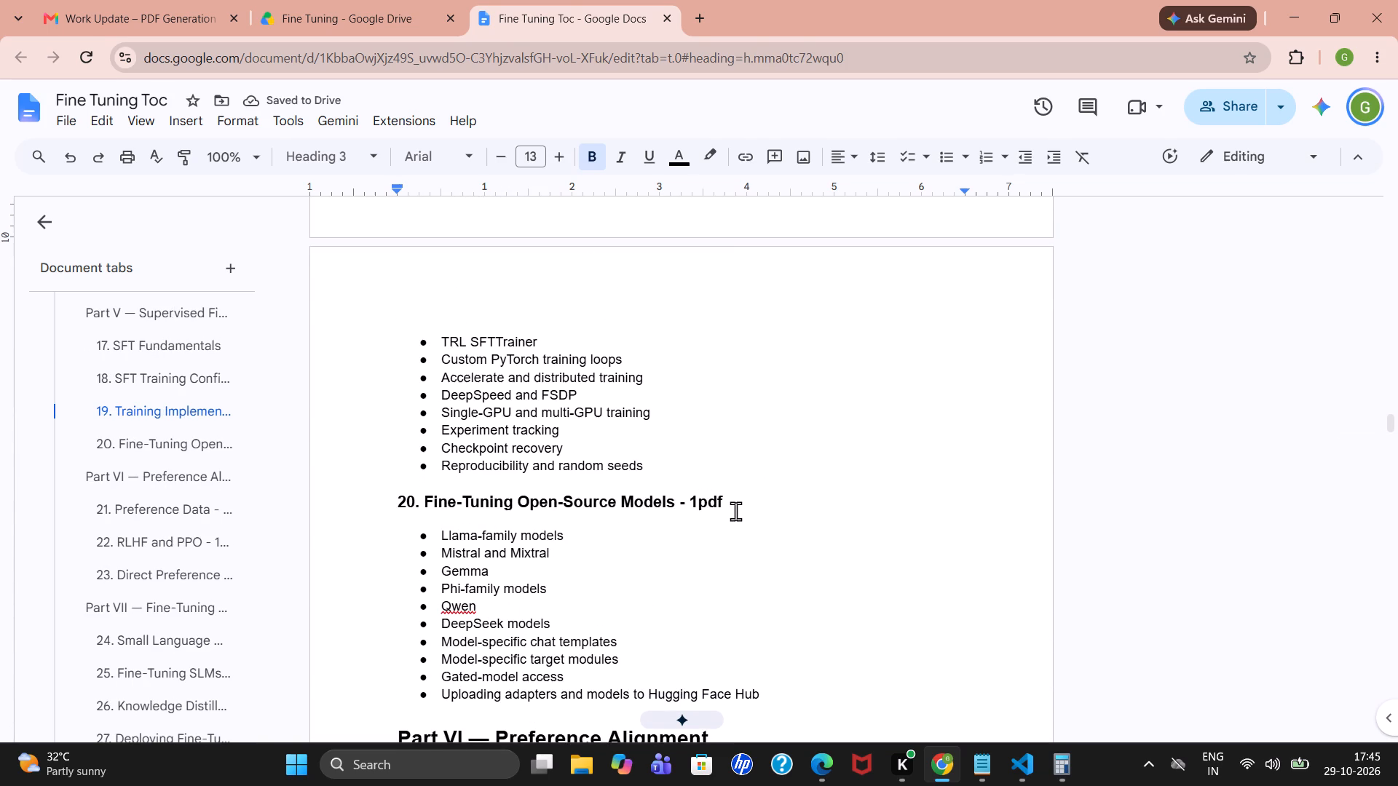
left_click_drag(730, 501, 682, 503)
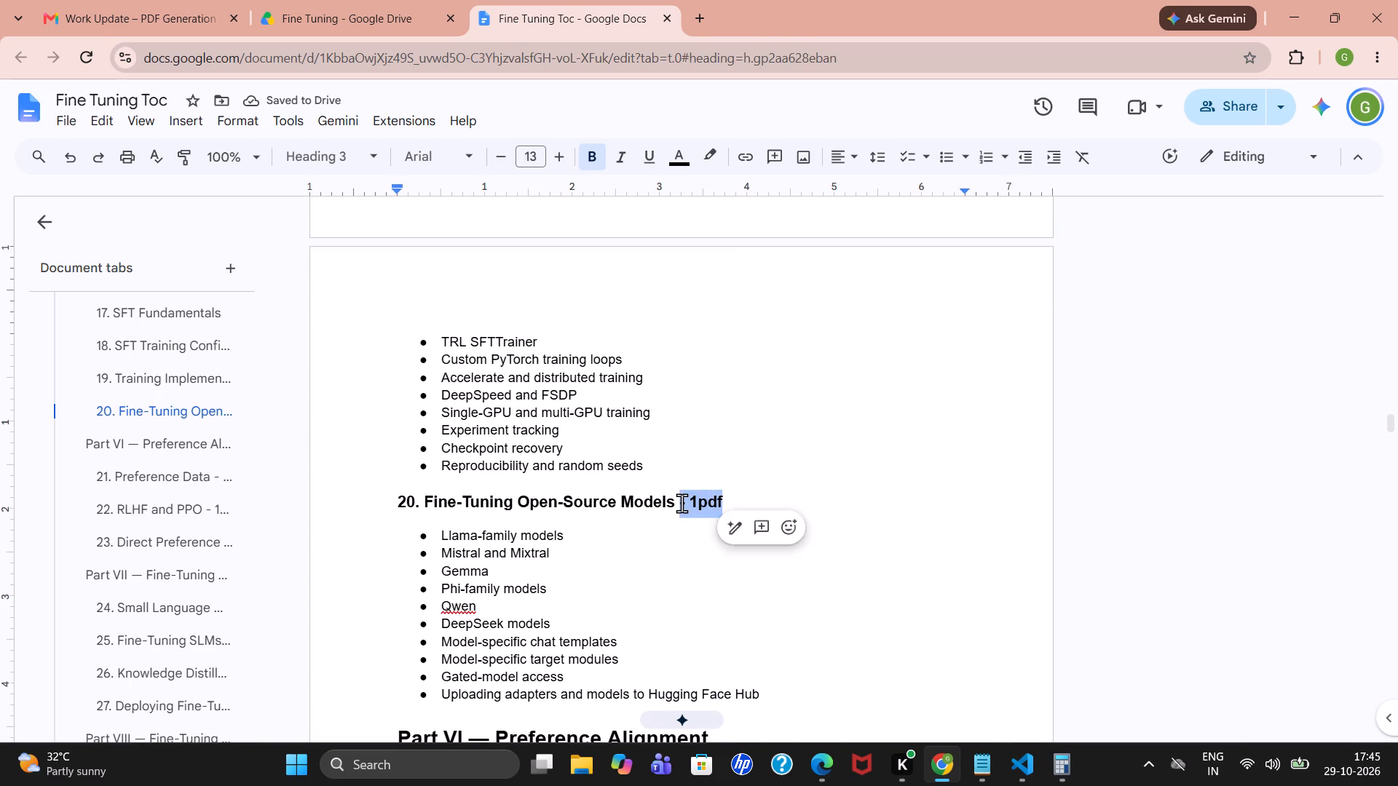
key("BackSpace")
Delete the "- 1pdf" suffix from headings 21, 22 and 23 under Part VI — Preference Alignment.
scroll(682, 503, "down", 2)
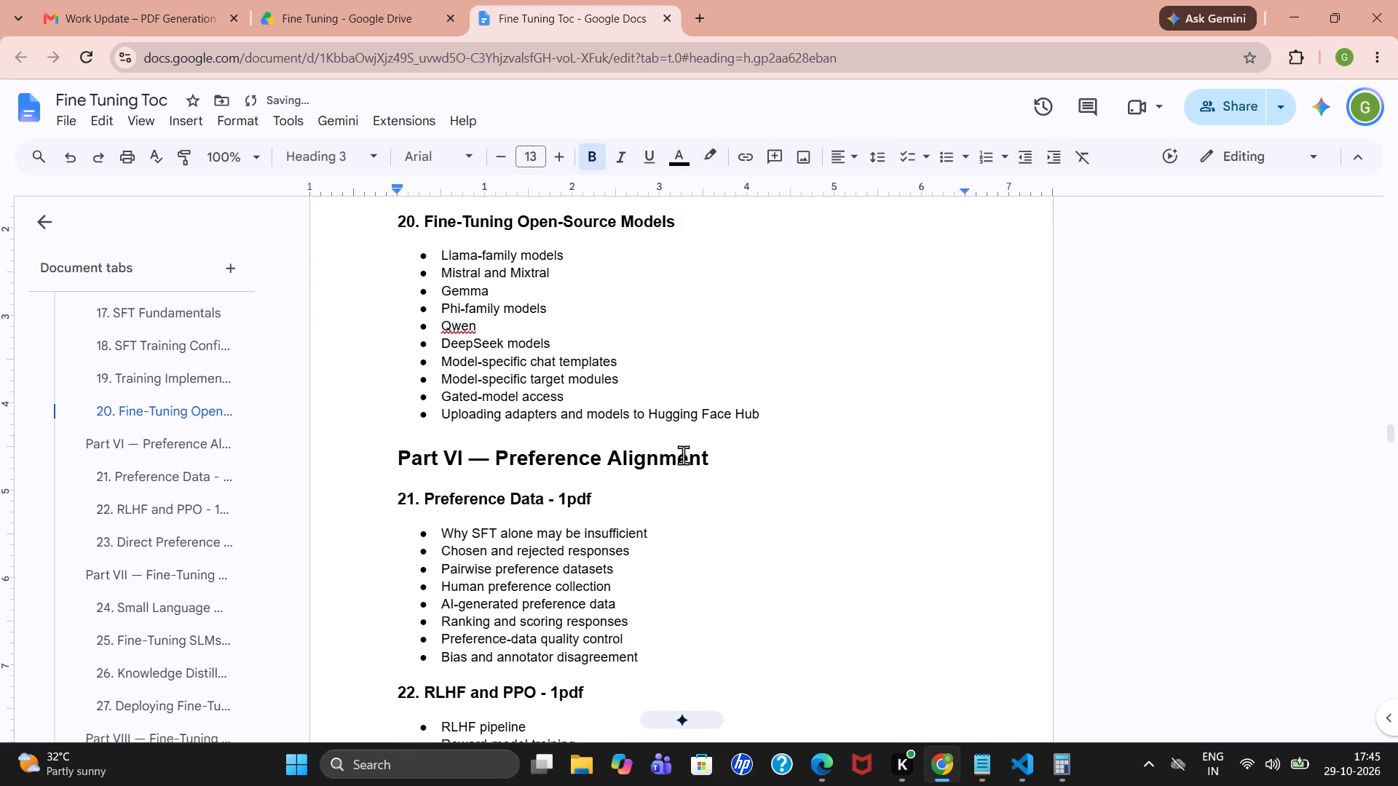
left_click_drag(594, 499, 548, 501)
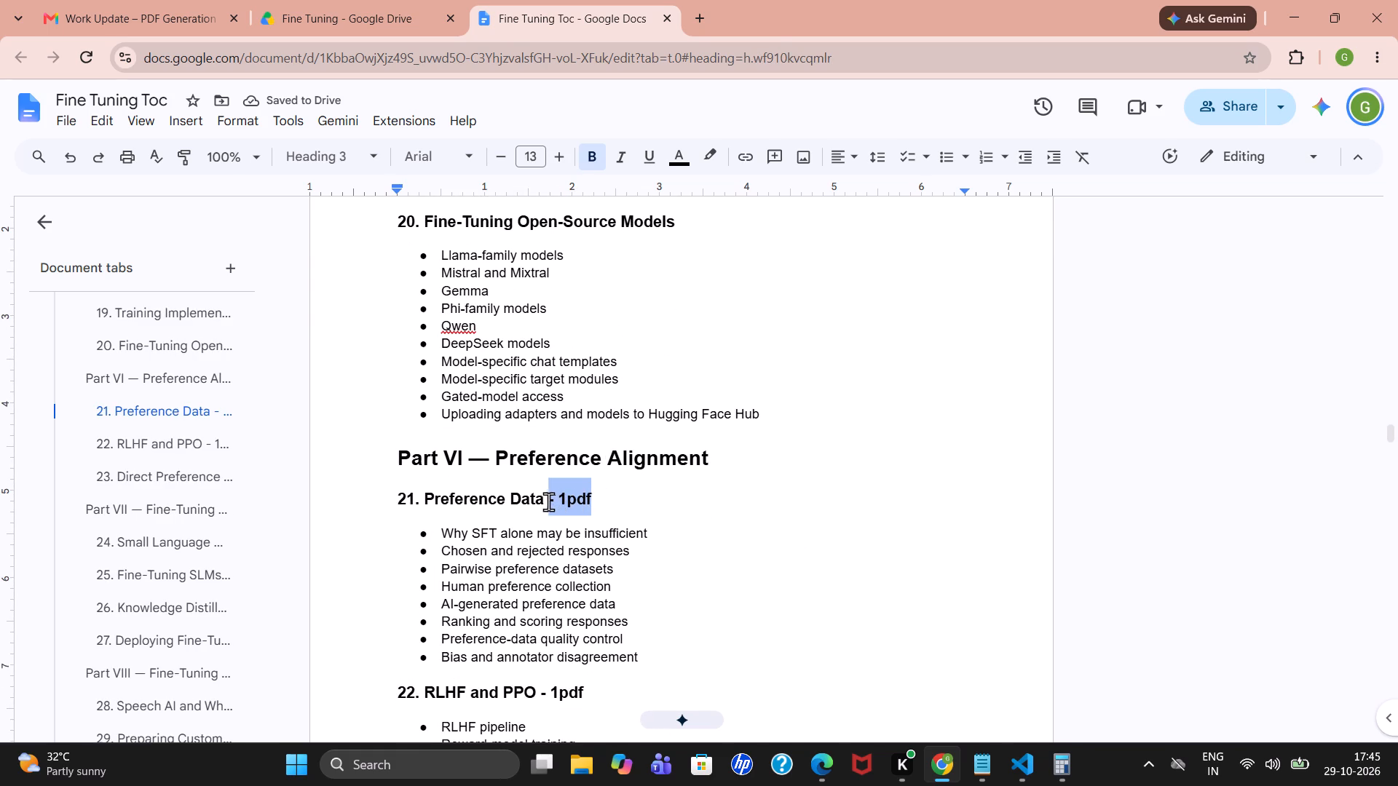
left_click_drag(548, 501, 547, 501)
key("BackSpace")
scroll(547, 501, "down", 1)
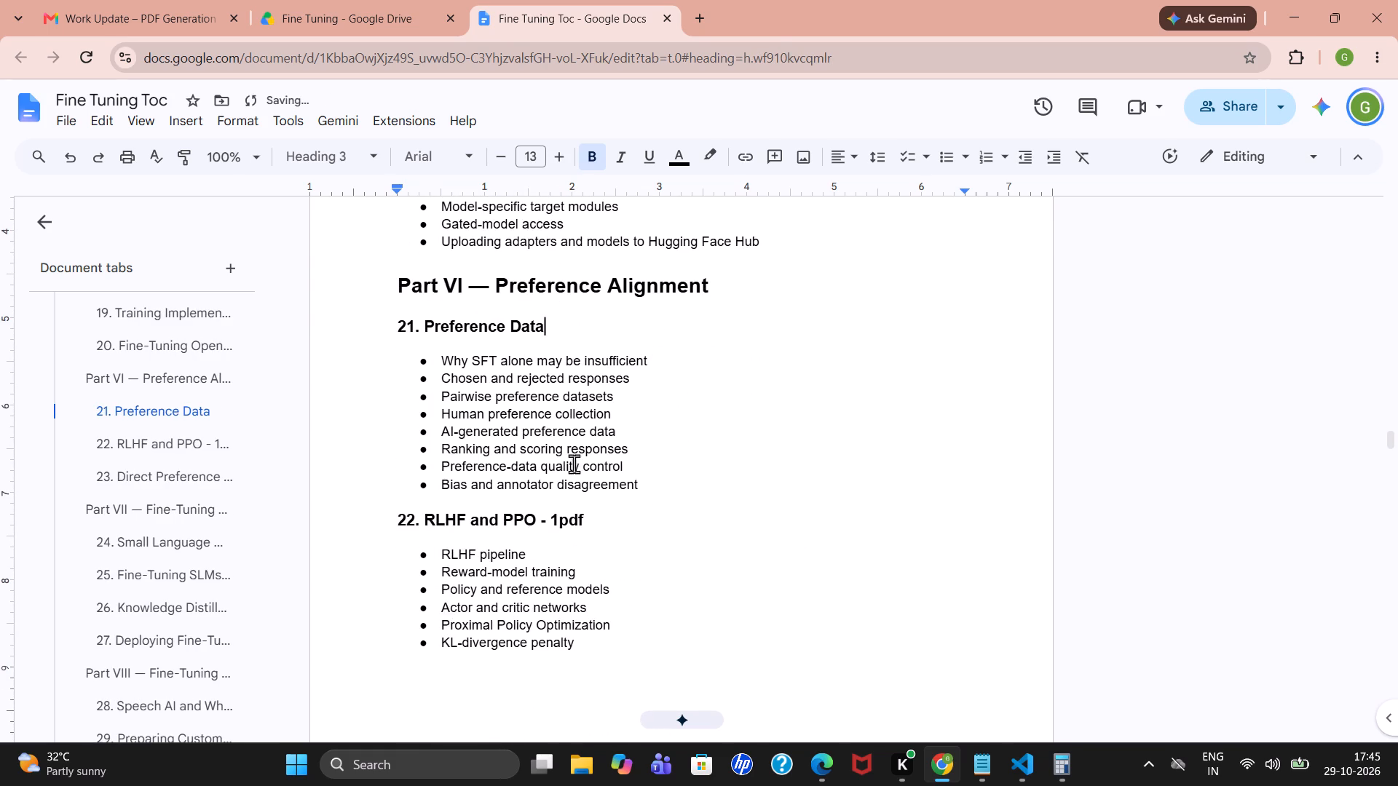
left_click_drag(589, 523, 542, 520)
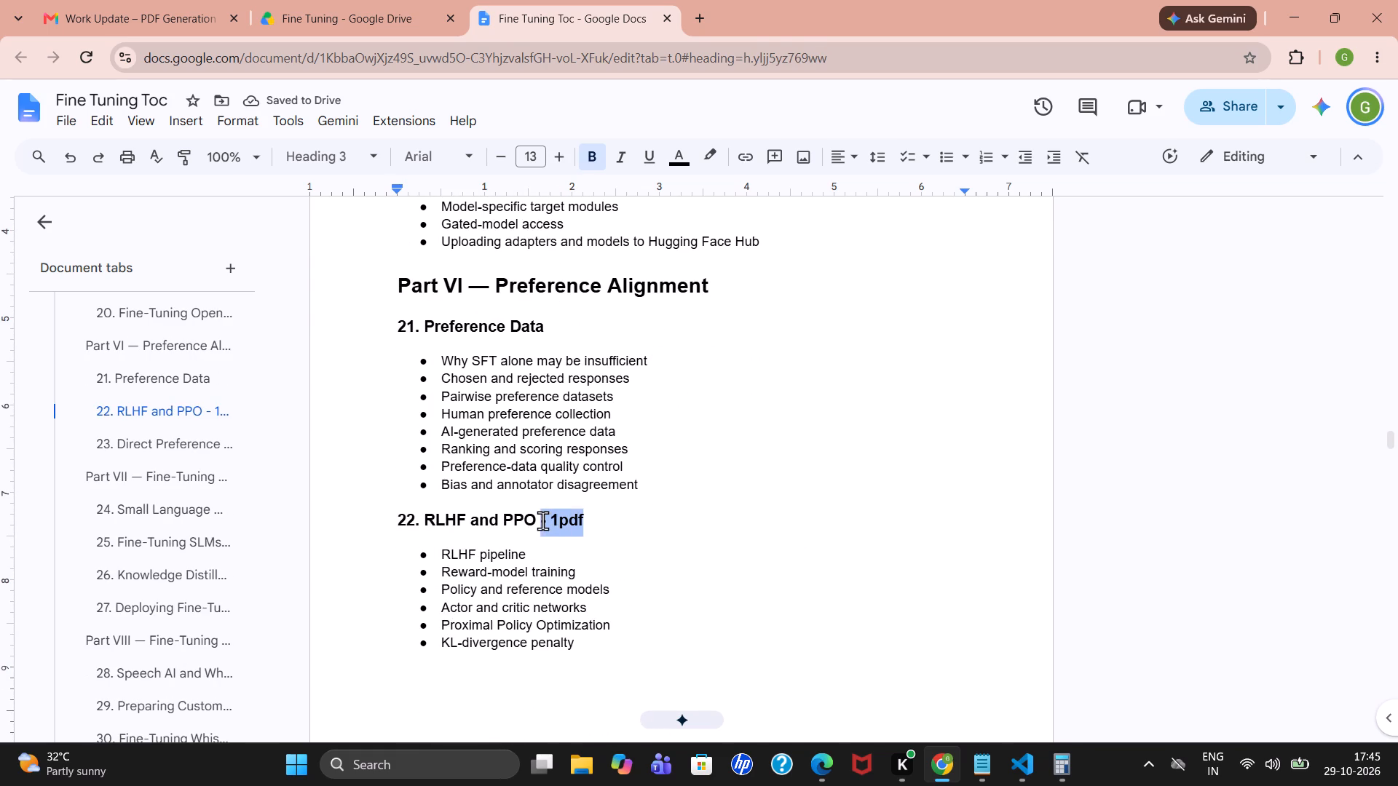
left_click_drag(542, 520, 541, 520)
key("BackSpace")
scroll(541, 520, "down", 2)
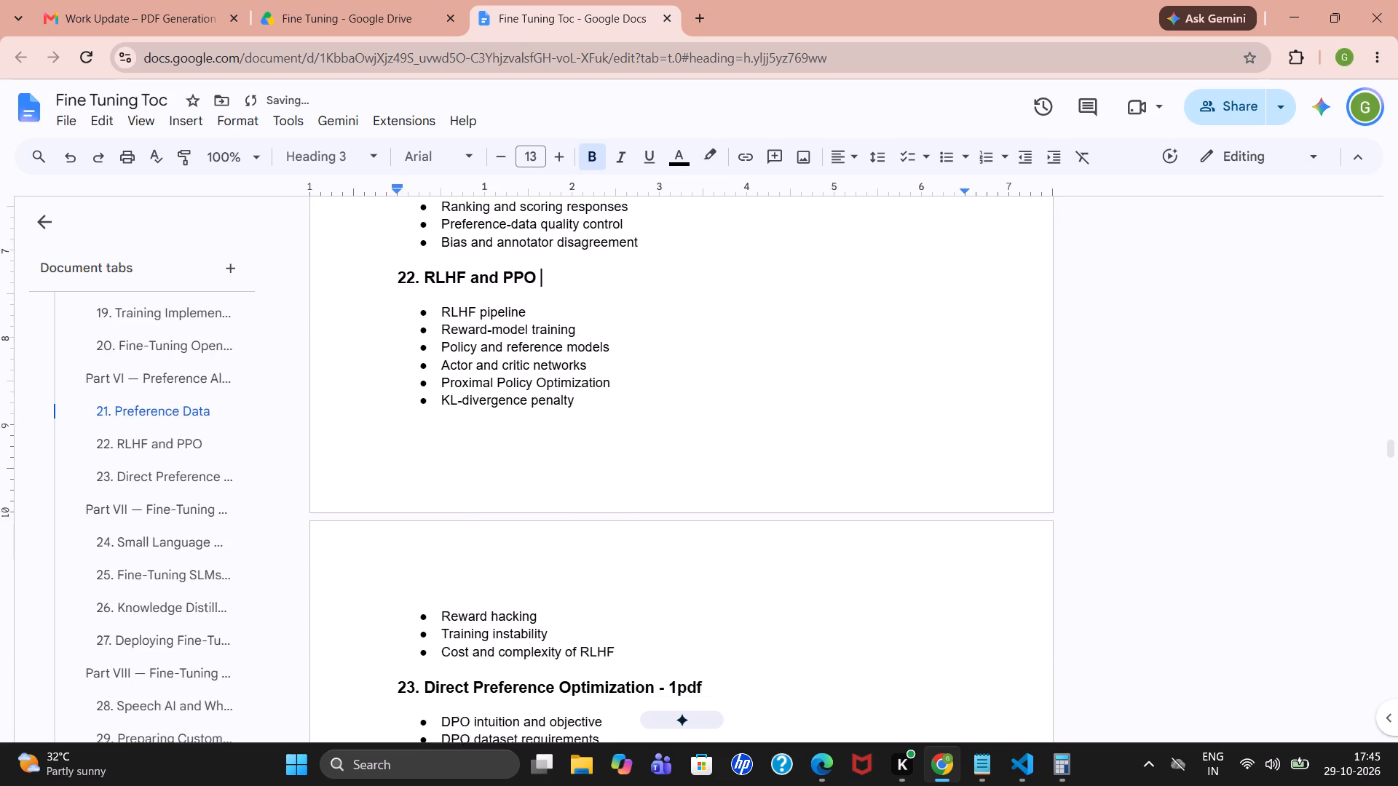
scroll(541, 520, "down", 2)
left_click_drag(706, 544, 674, 550)
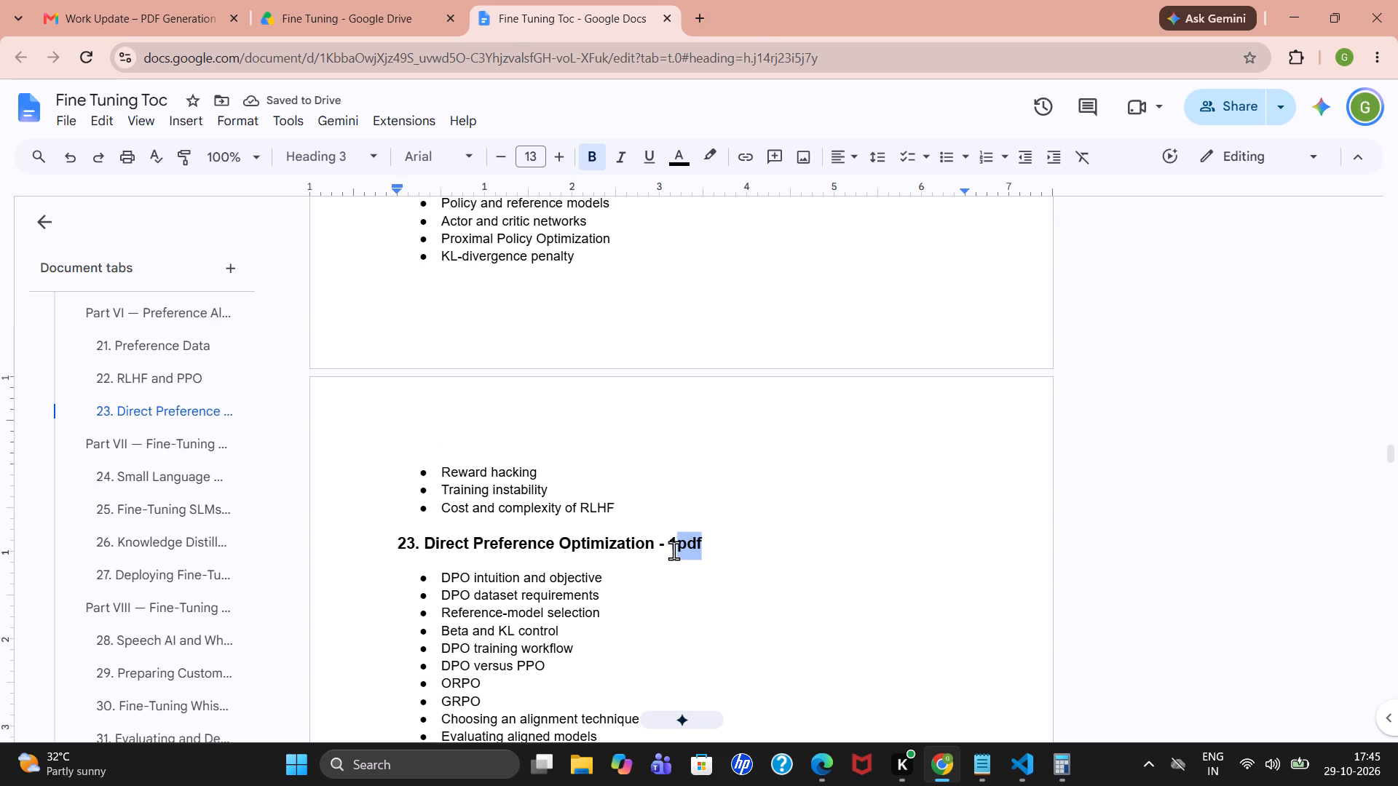
left_click_drag(674, 550, 661, 547)
key("BackSpace")
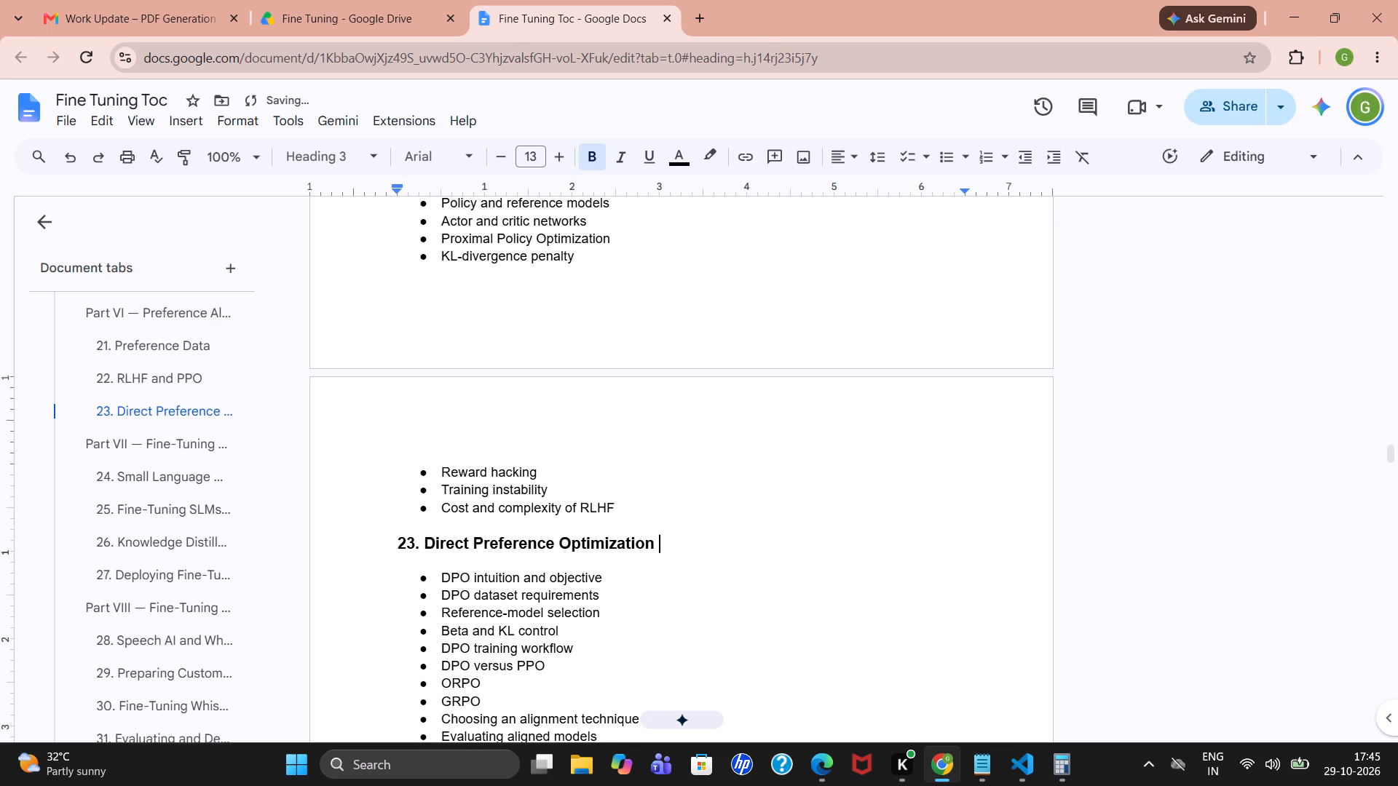
Delete the "- 1pdf" suffix from headings 24, 25 and 26 under Part VII — Fine-Tuning Small Language Models.
scroll(661, 547, "down", 4)
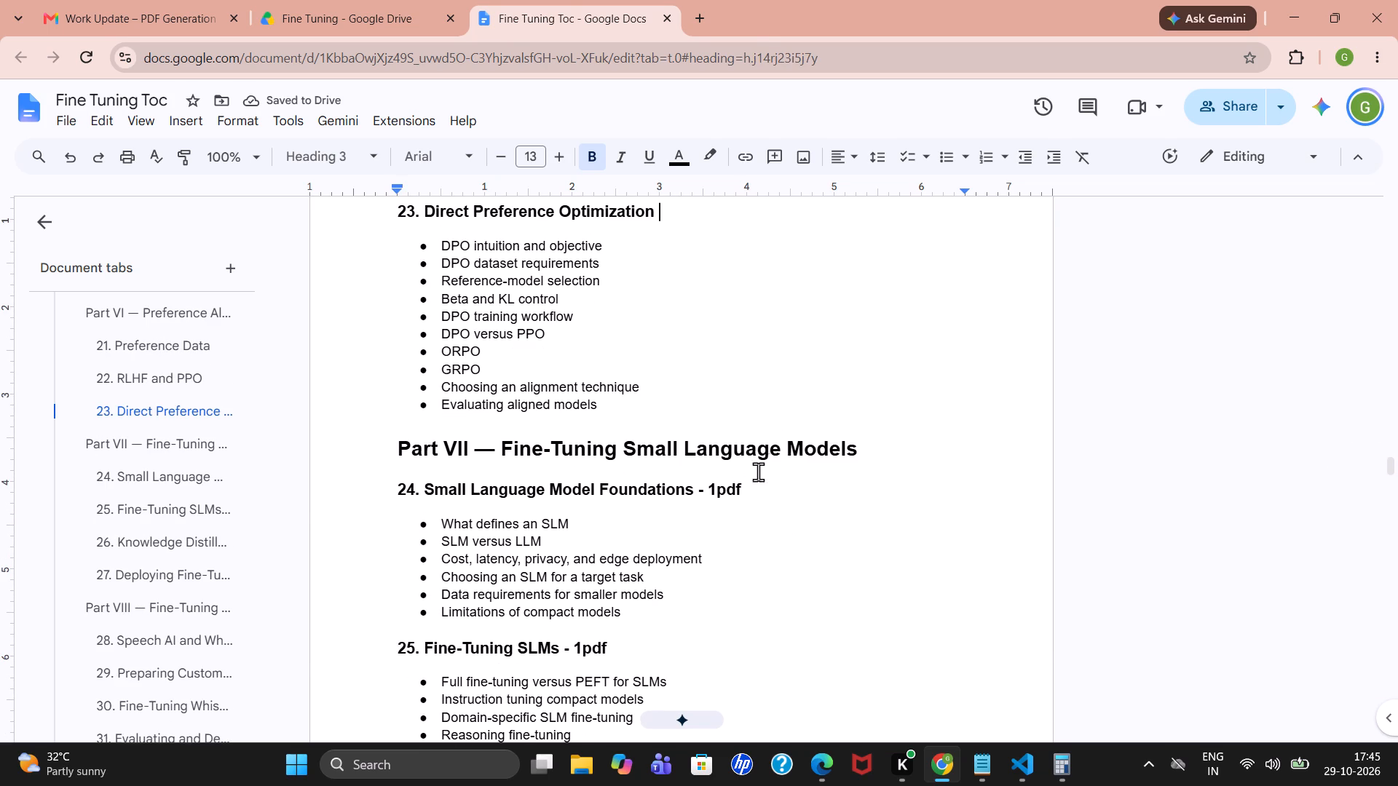
left_click_drag(742, 491, 700, 490)
key("BackSpace")
scroll(700, 490, "down", 2)
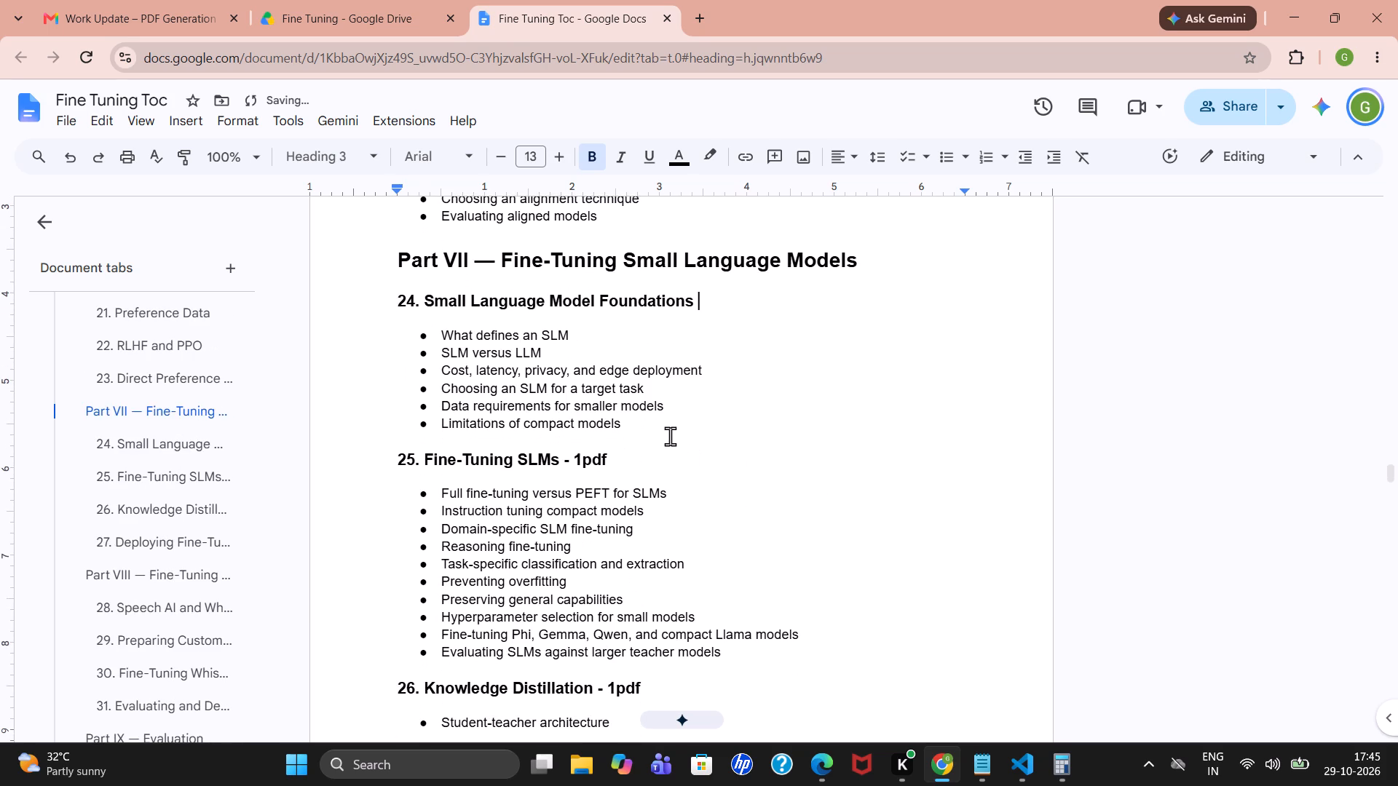
left_click_drag(609, 458, 567, 457)
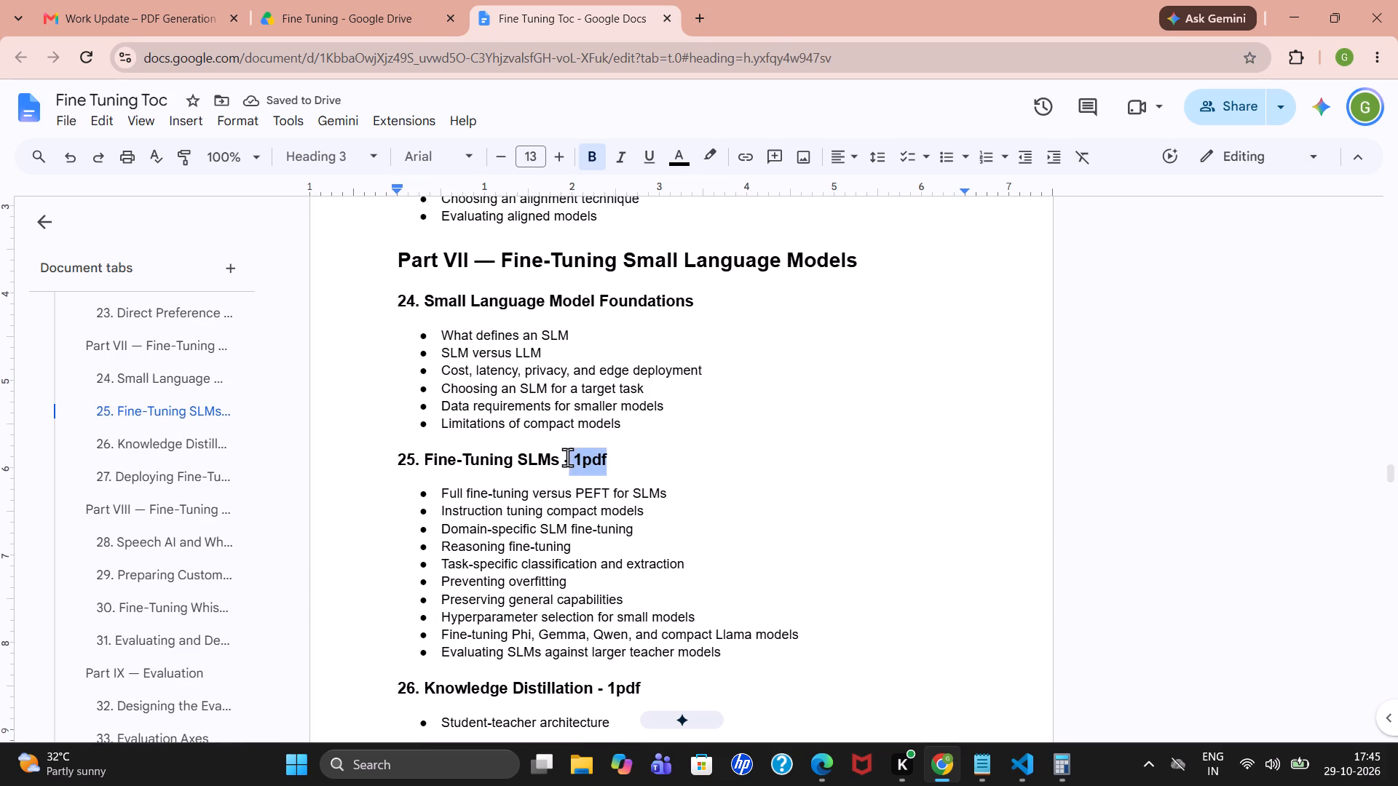
left_click_drag(567, 457, 564, 458)
key("BackSpace")
scroll(564, 458, "down", 2)
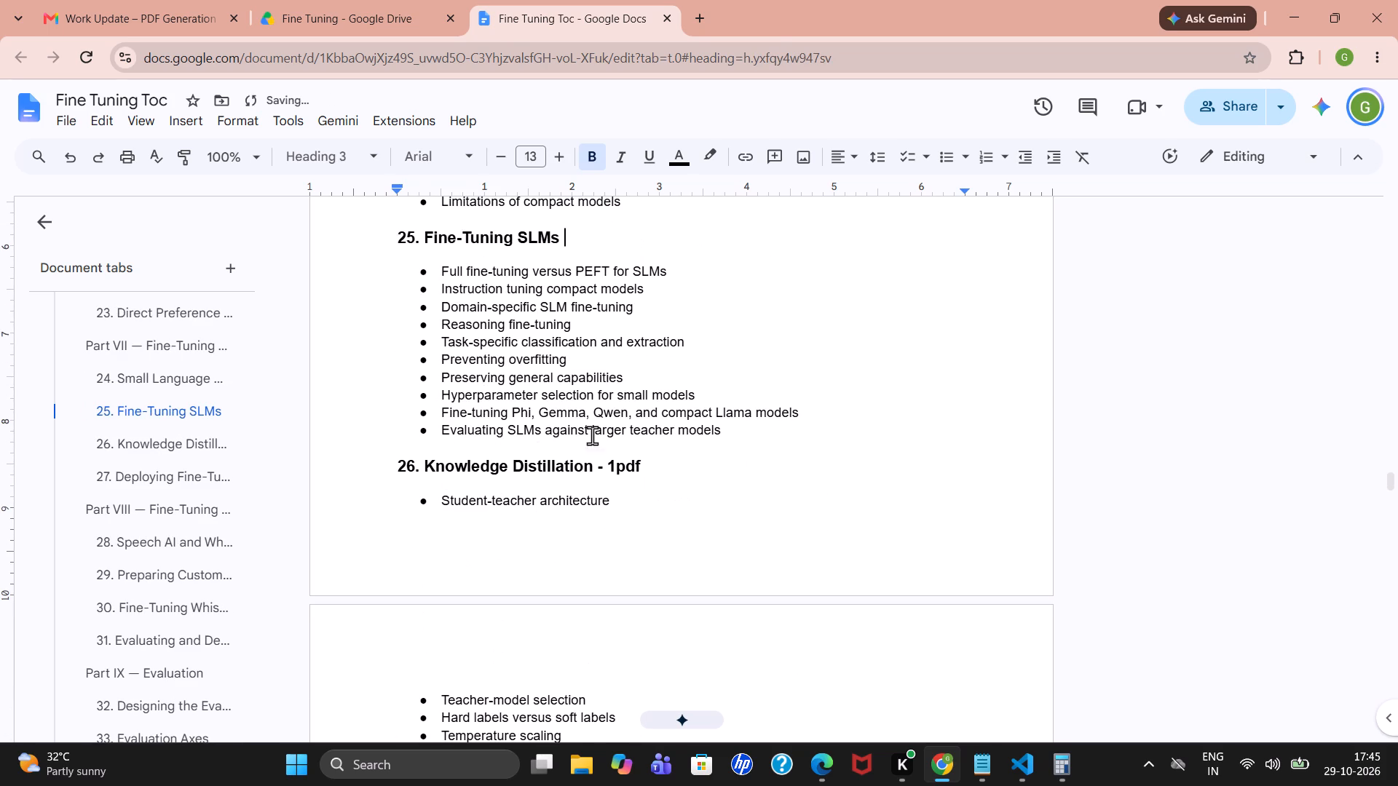
left_click_drag(647, 460, 597, 466)
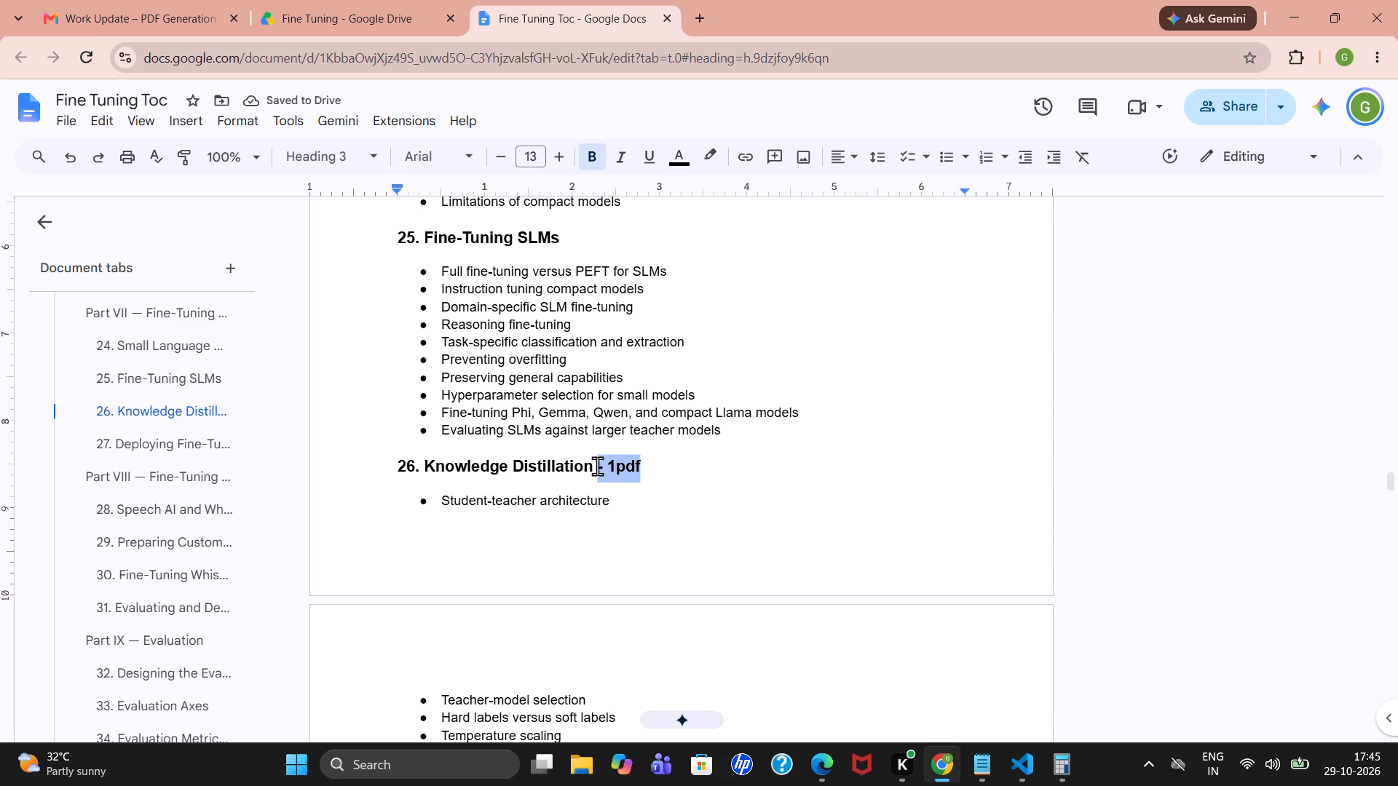
left_click_drag(597, 466, 596, 466)
key("BackSpace")
Delete the "- 1pdf" suffix from heading 27, Deploying Fine-Tuned SLMs.
scroll(596, 466, "down", 4)
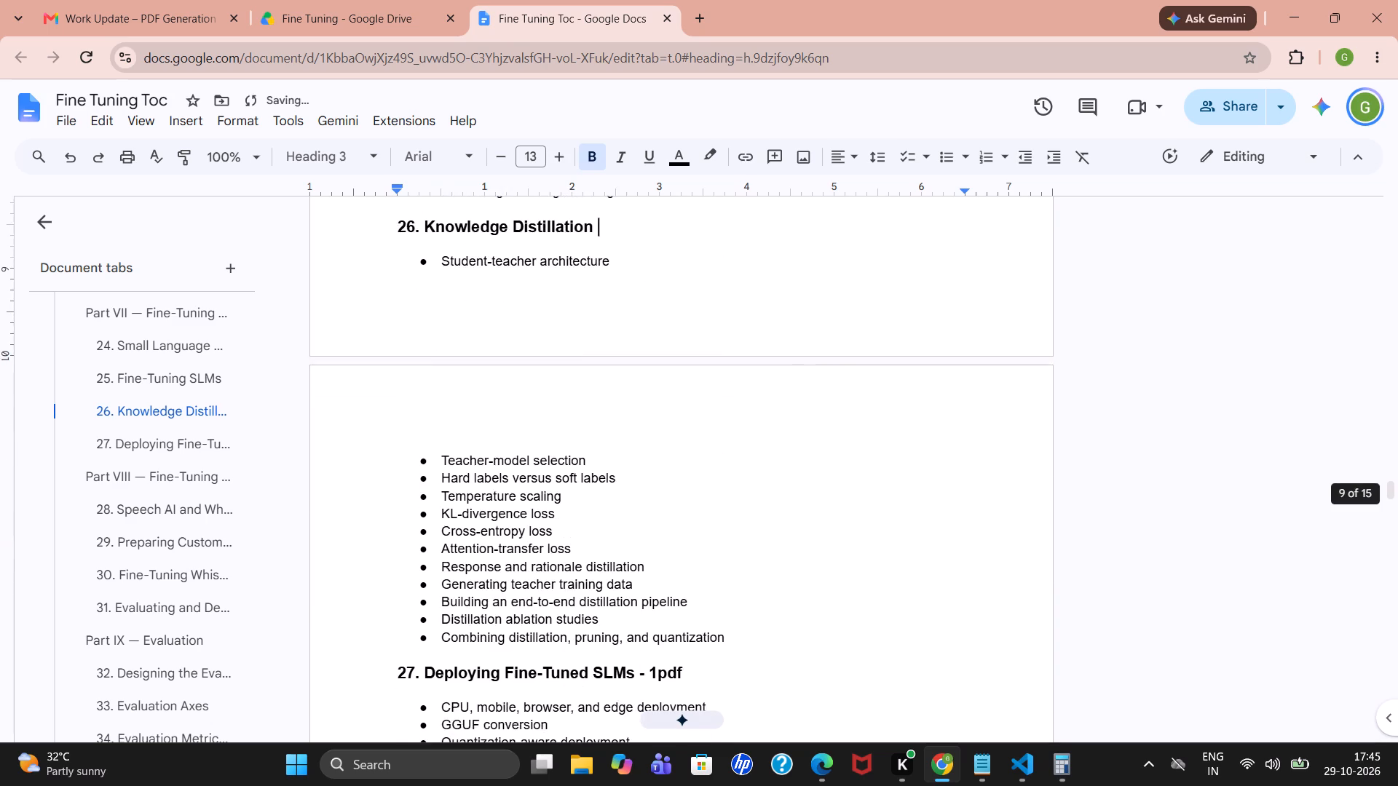
scroll(596, 466, "down", 2)
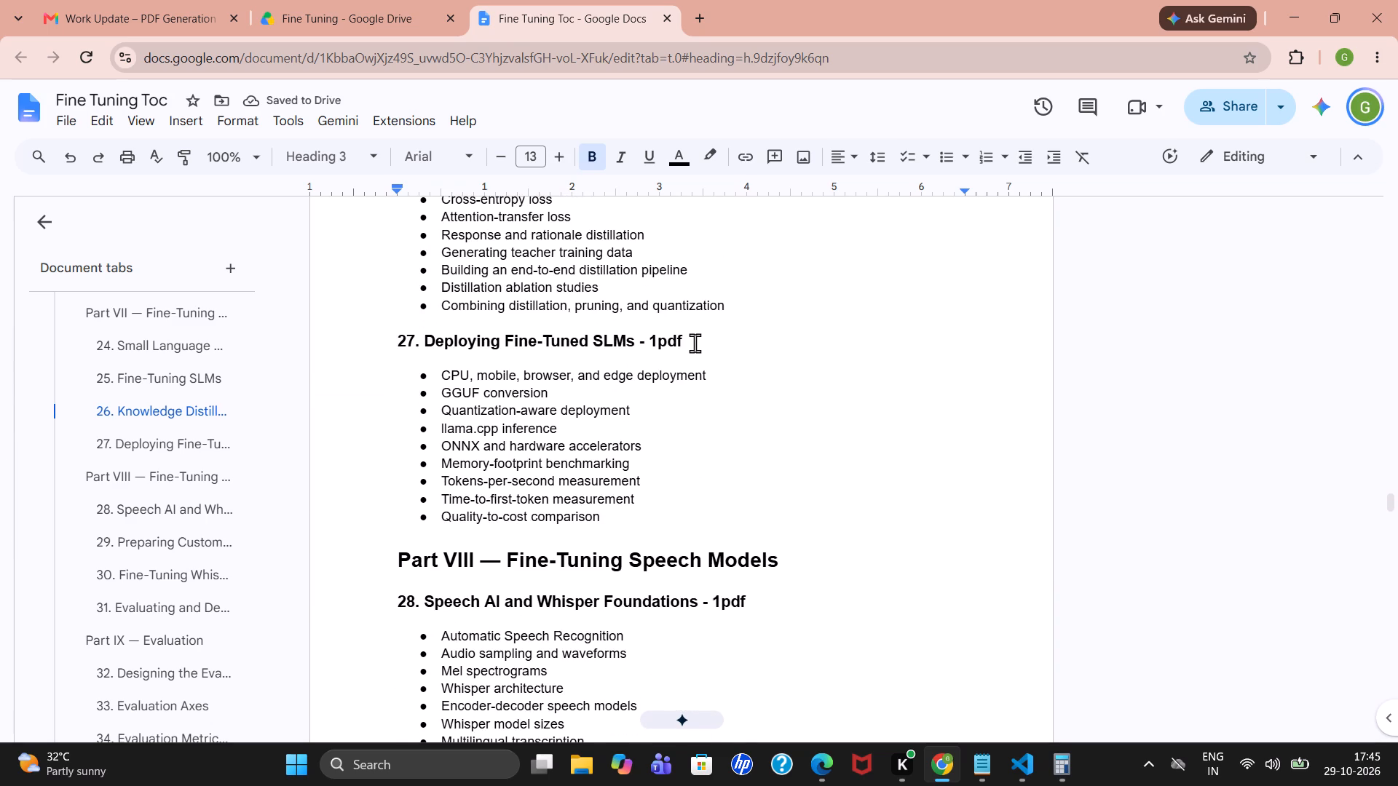
left_click_drag(691, 341, 635, 339)
key("BackSpace")
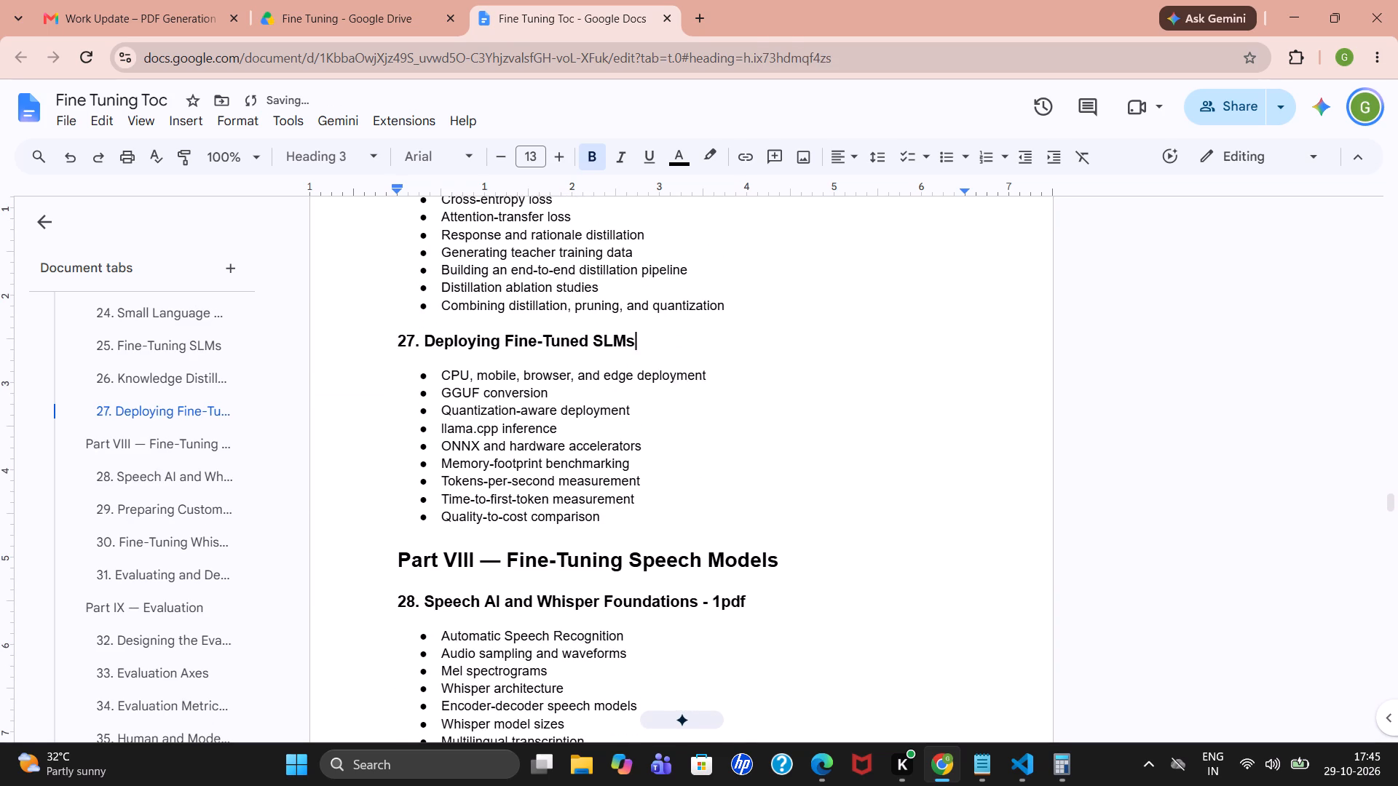
Delete the "- 1pdf" suffix from headings 28 and 29 under Part VIII — Fine-Tuning Speech Models.
scroll(635, 339, "down", 1)
left_click_drag(747, 436, 722, 434)
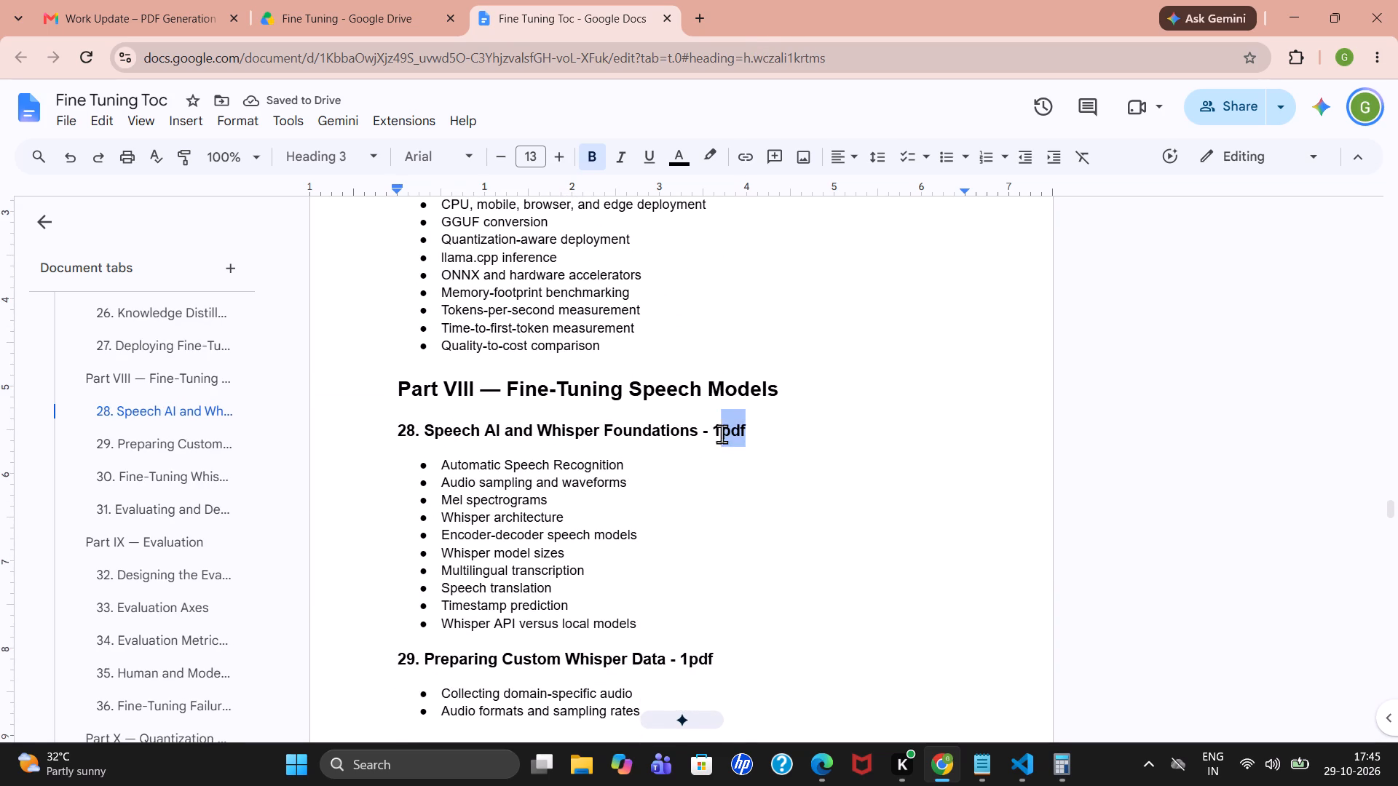
left_click_drag(722, 434, 703, 432)
key("BackSpace")
scroll(703, 432, "down", 2)
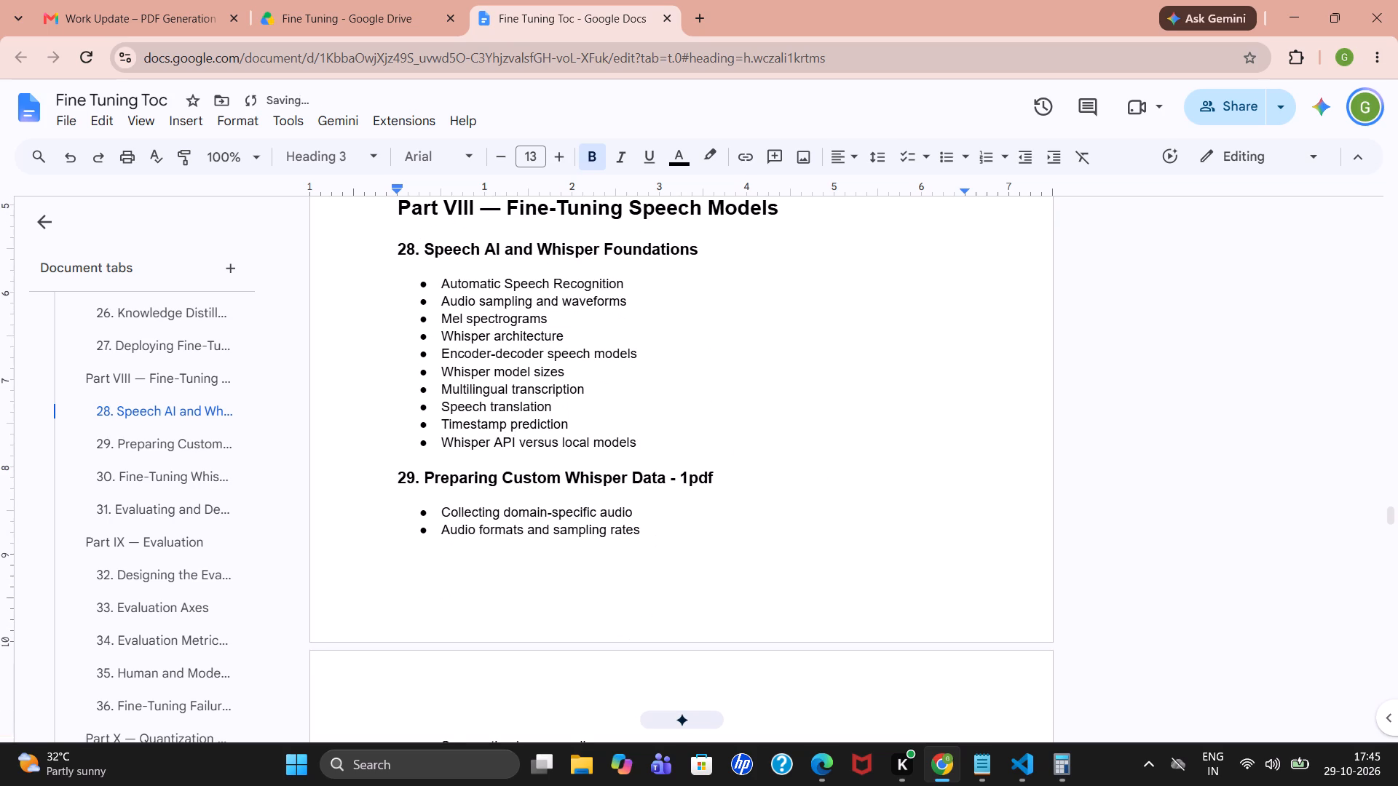
left_click_drag(720, 480, 674, 477)
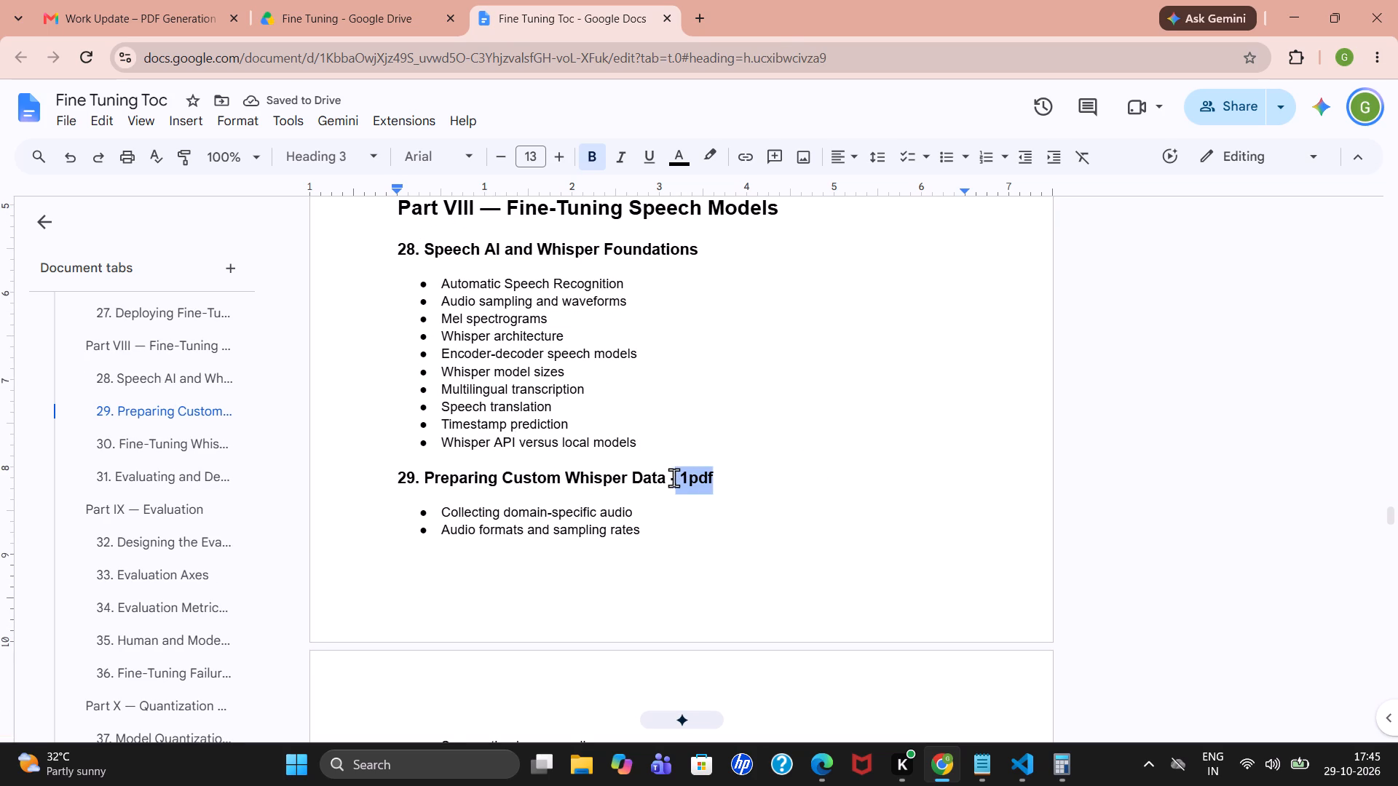
left_click_drag(674, 477, 668, 477)
key("BackSpace")
Delete the "- 1pdf" suffix from headings 30 and 31, the two Whisper headings closing Part VIII.
scroll(668, 477, "down", 4)
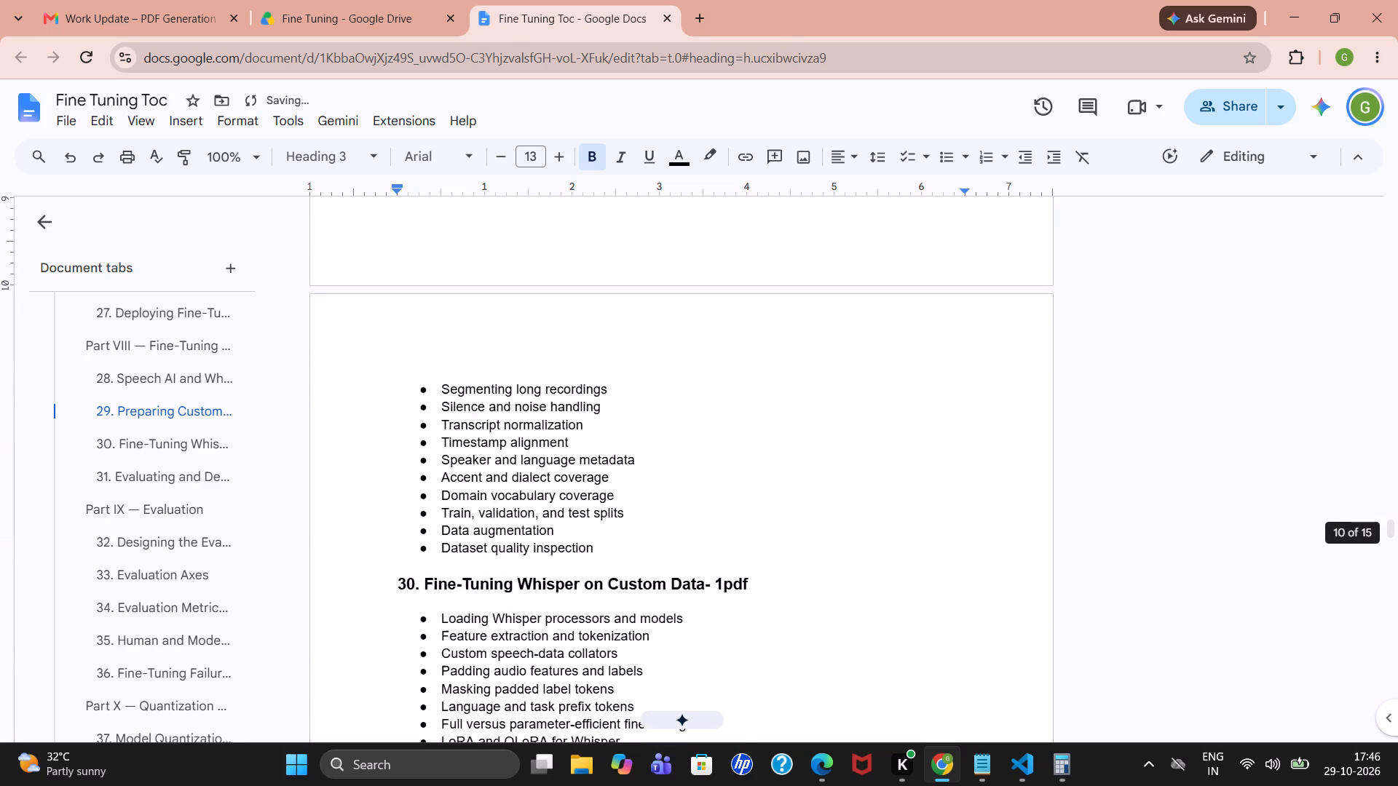
scroll(668, 477, "down", 1)
left_click_drag(749, 556, 711, 555)
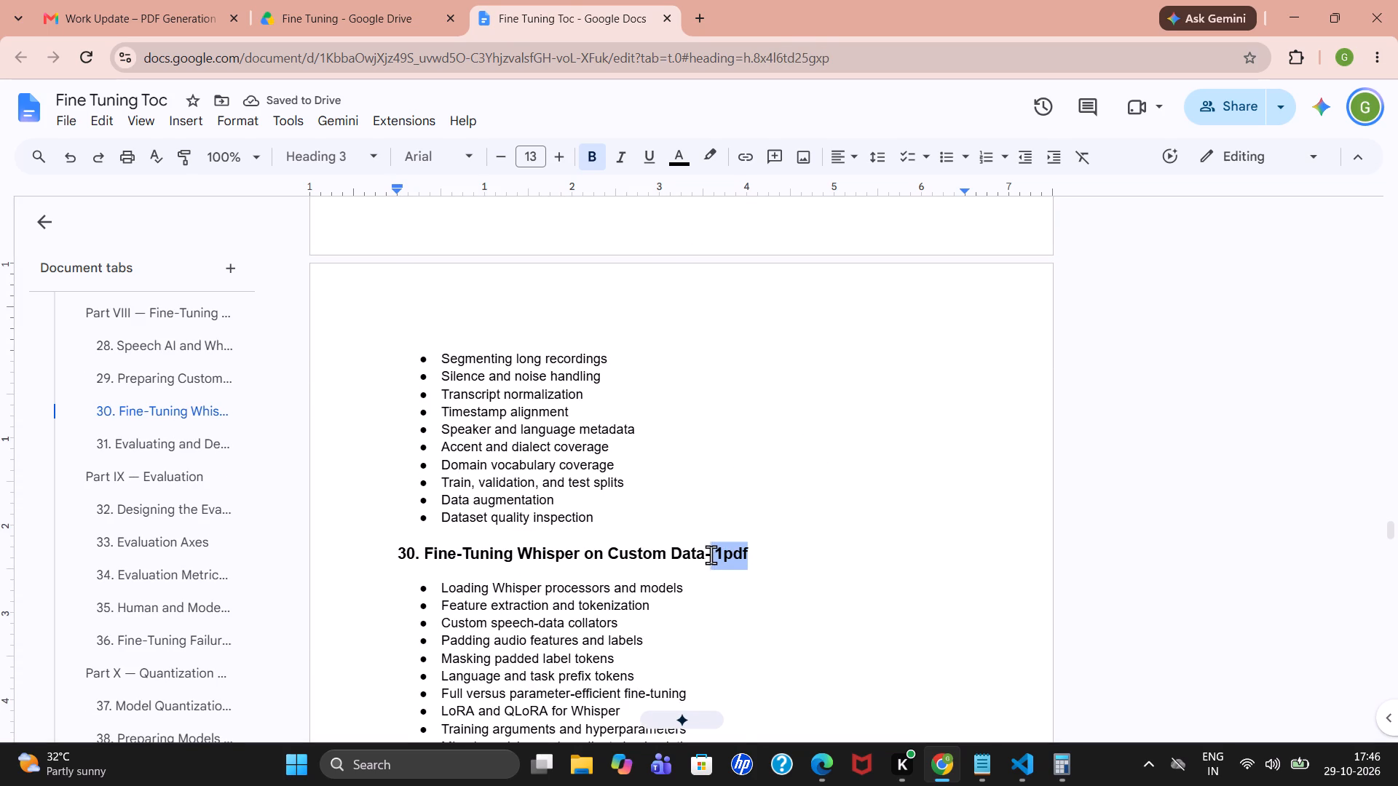
left_click_drag(711, 555, 705, 554)
key("BackSpace")
scroll(705, 554, "down", 4)
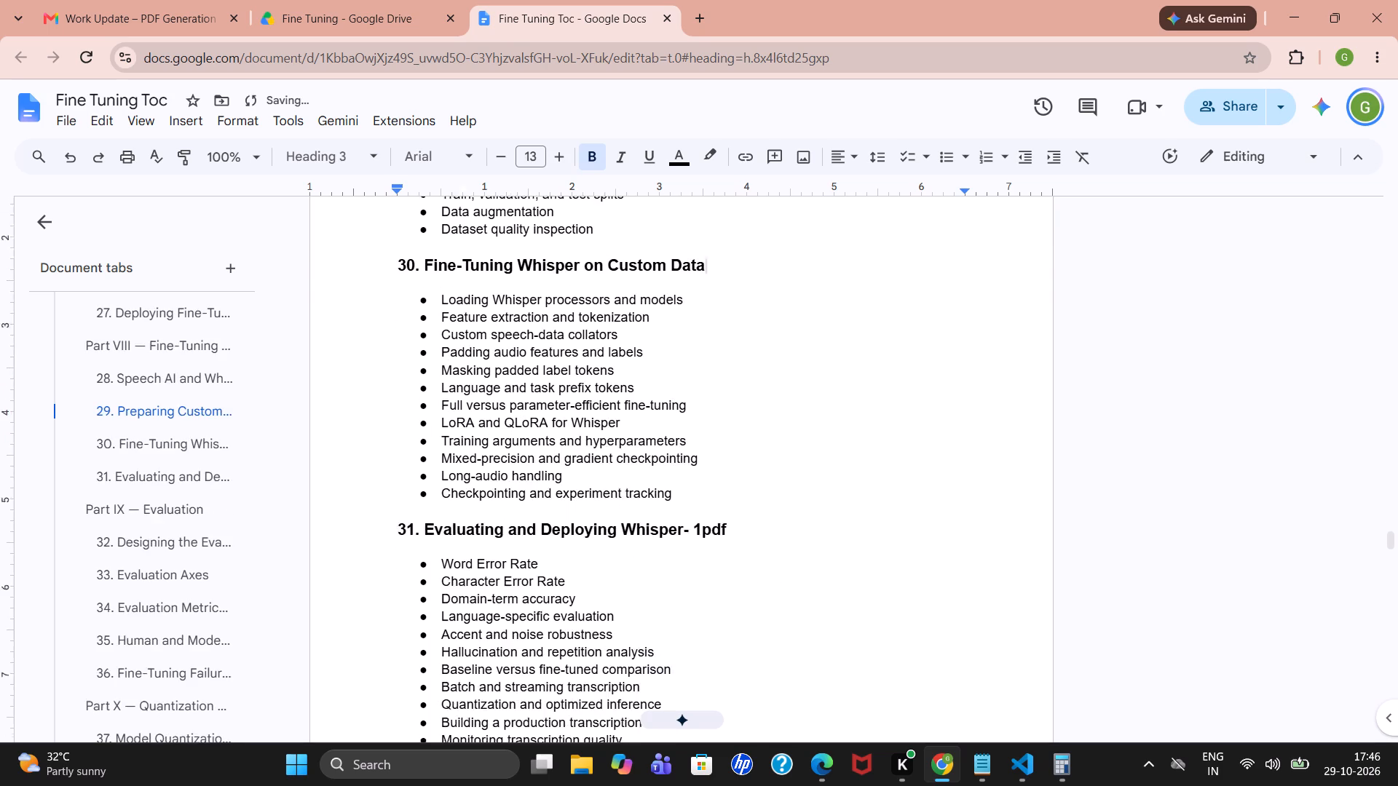
scroll(705, 554, "down", 1)
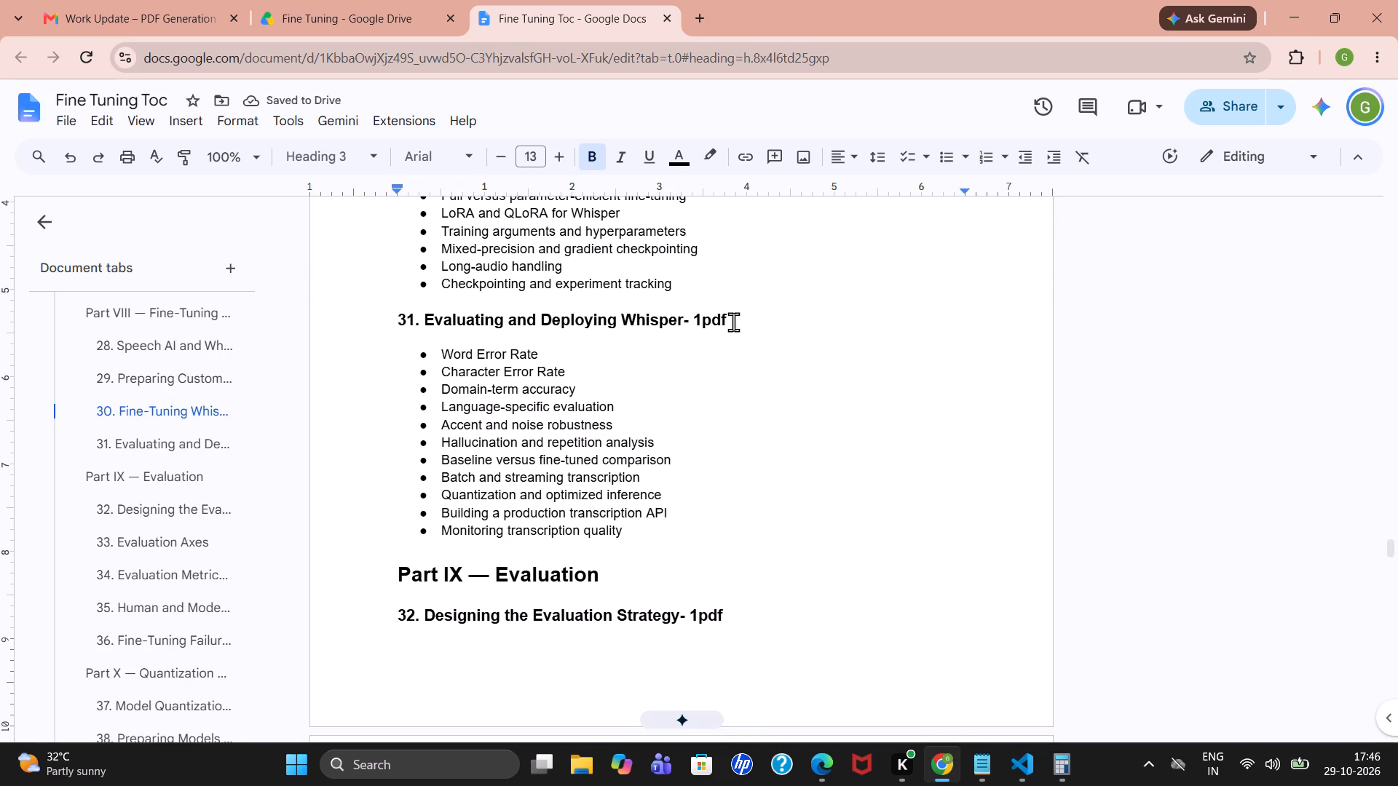
left_click_drag(730, 319, 685, 318)
key("BackSpace")
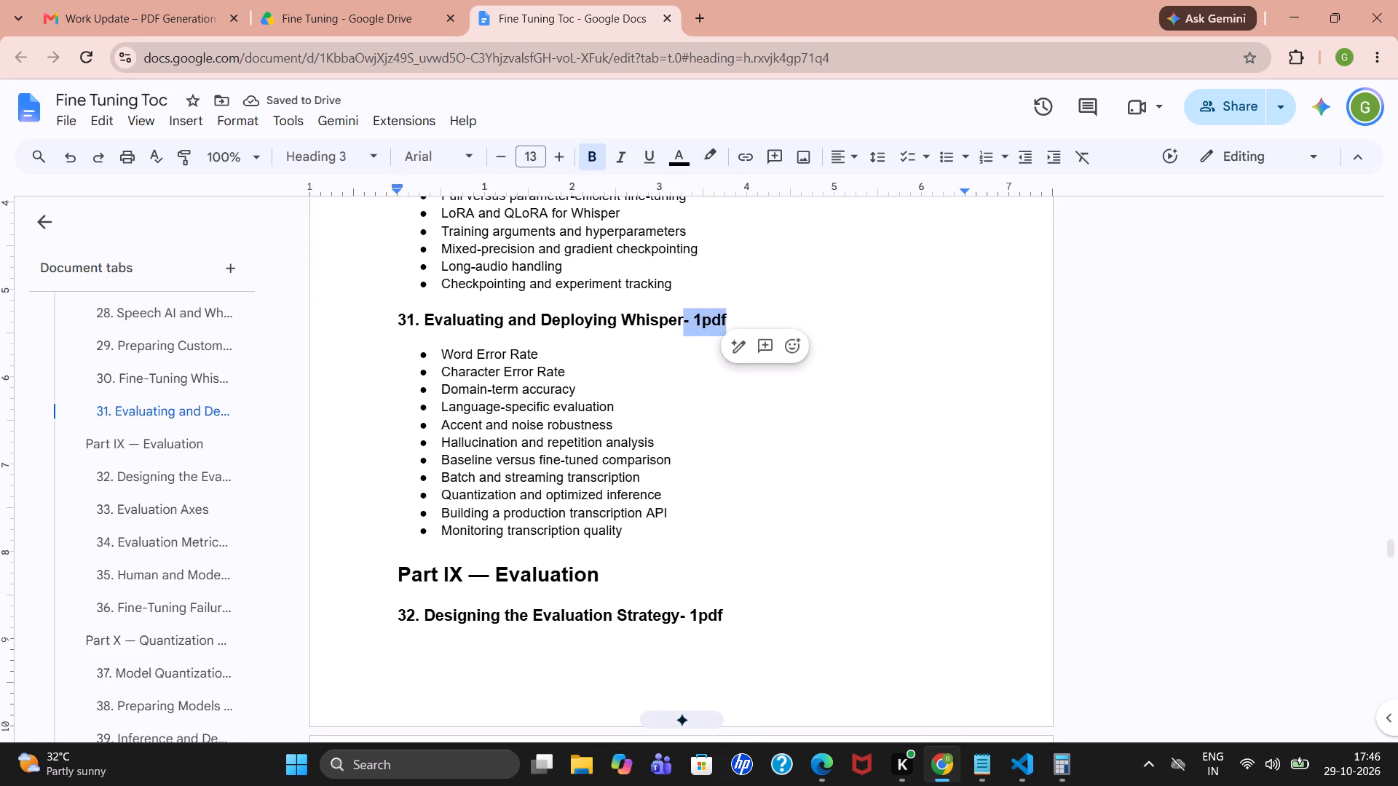
Delete the "- 1pdf" suffix from heading 32, Designing the Evaluation Strategy, under Part IX — Evaluation.
left_click_drag(724, 618, 688, 619)
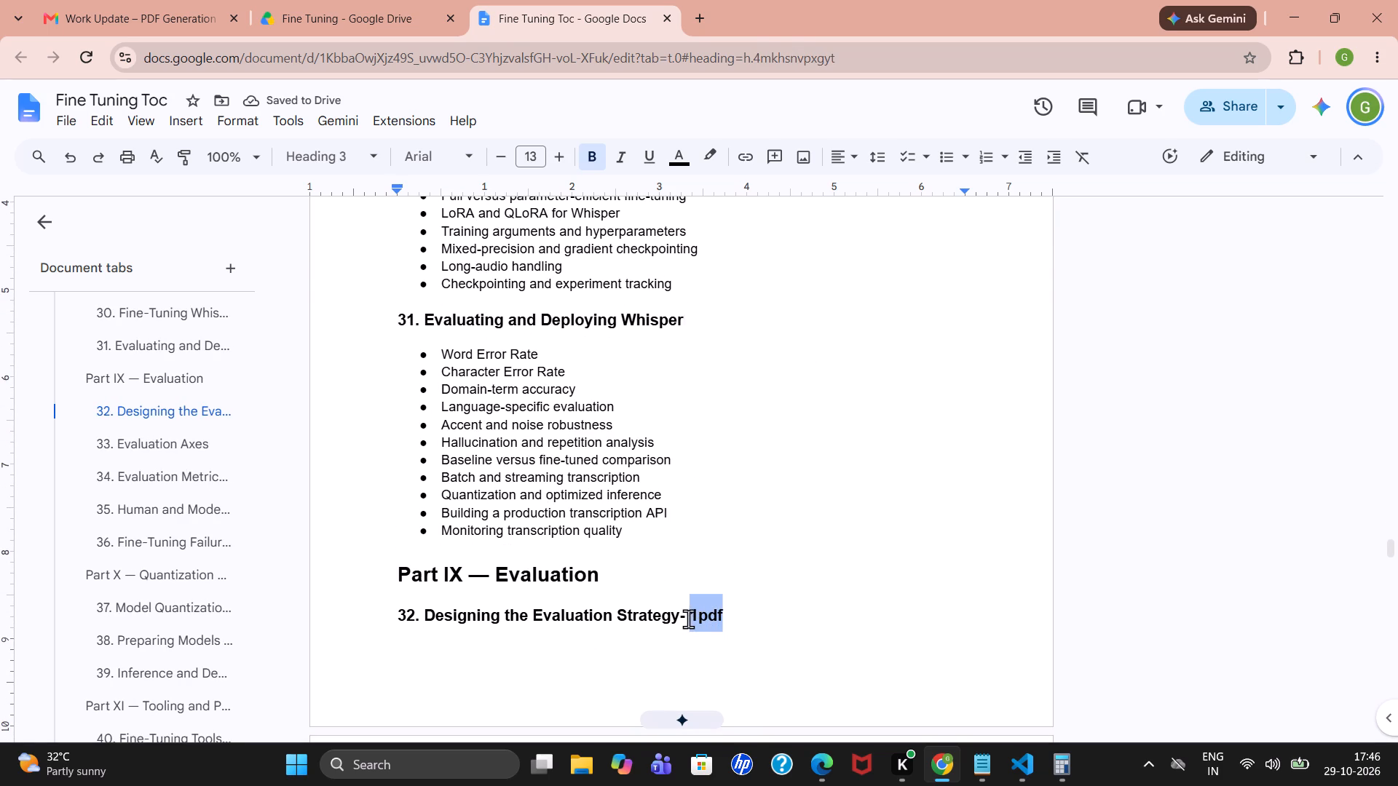
left_click_drag(688, 619, 679, 619)
key("BackSpace")
Delete the "- 1pdf" suffix from the Quality and accuracy, Robustness and Calibration bullets under 33. Evaluation Axes.
scroll(679, 619, "down", 6)
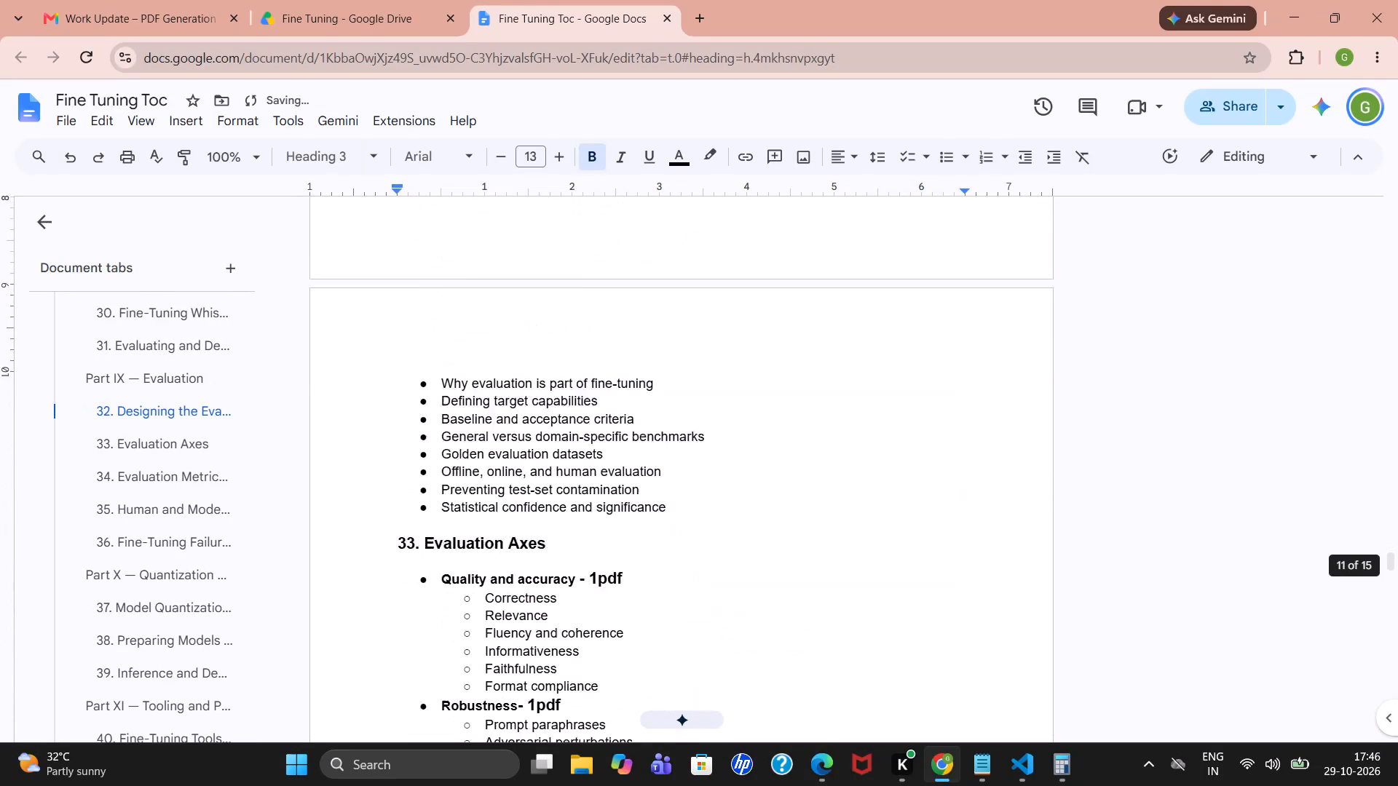
scroll(679, 619, "down", 1)
left_click_drag(633, 386, 585, 381)
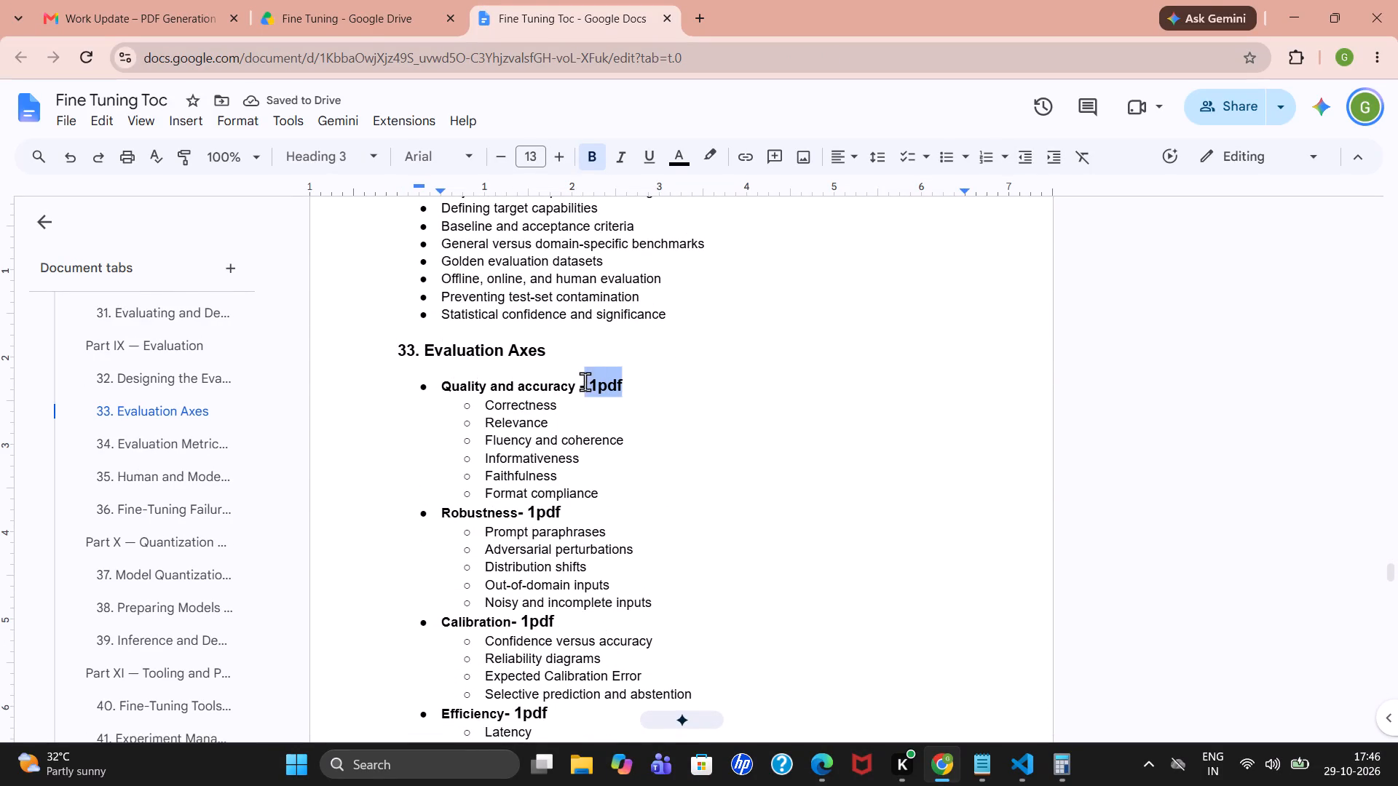
left_click_drag(585, 381, 577, 384)
key("BackSpace")
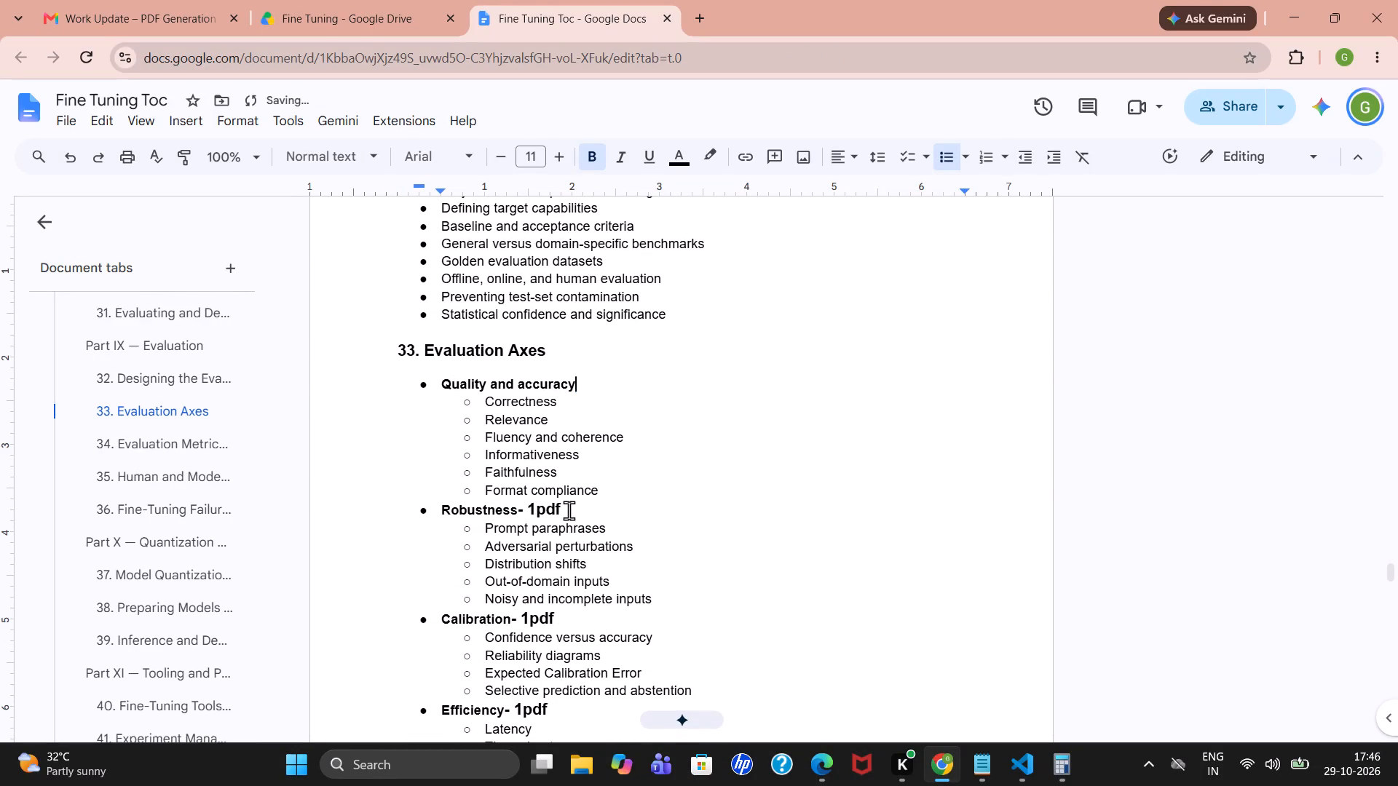
left_click_drag(569, 510, 519, 509)
key("BackSpace")
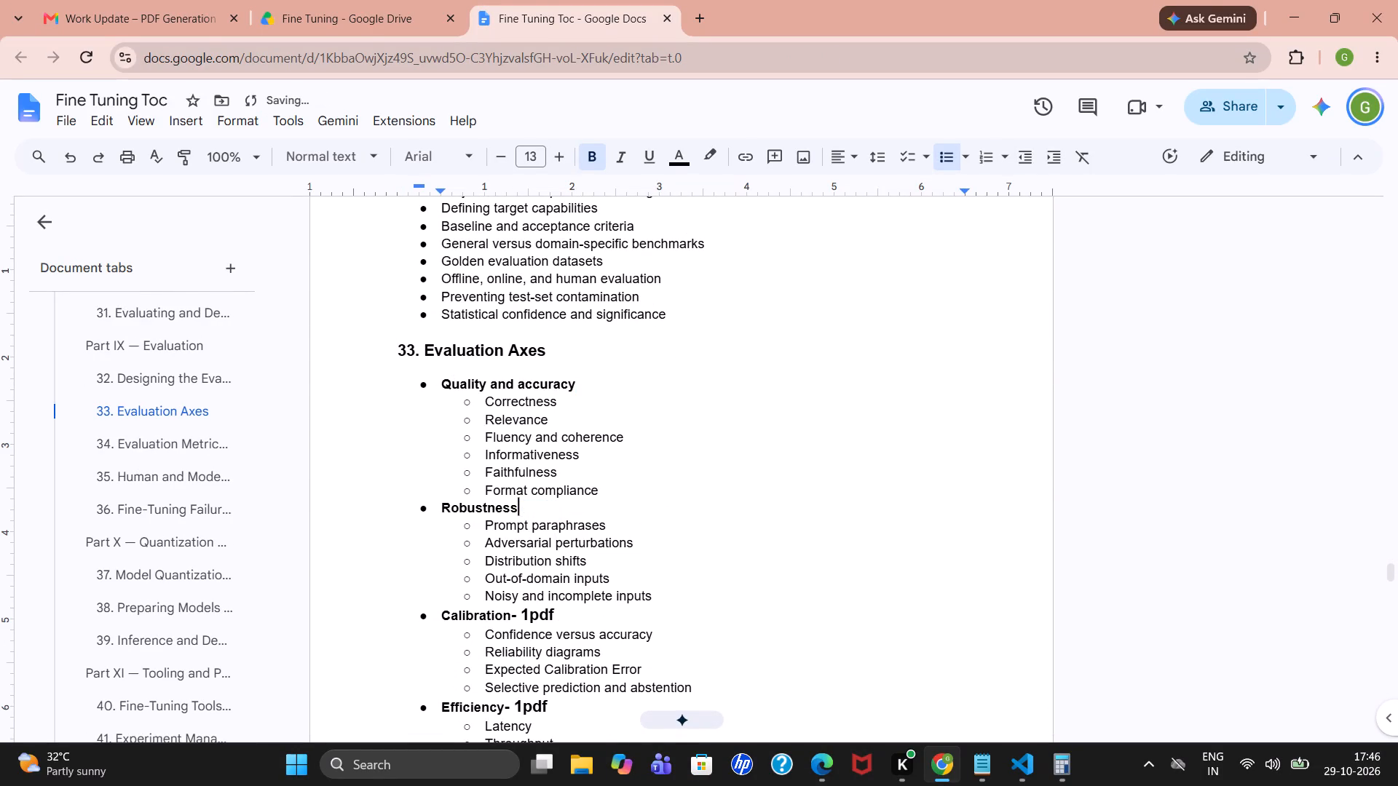
left_click_drag(561, 606, 540, 614)
left_click(540, 614)
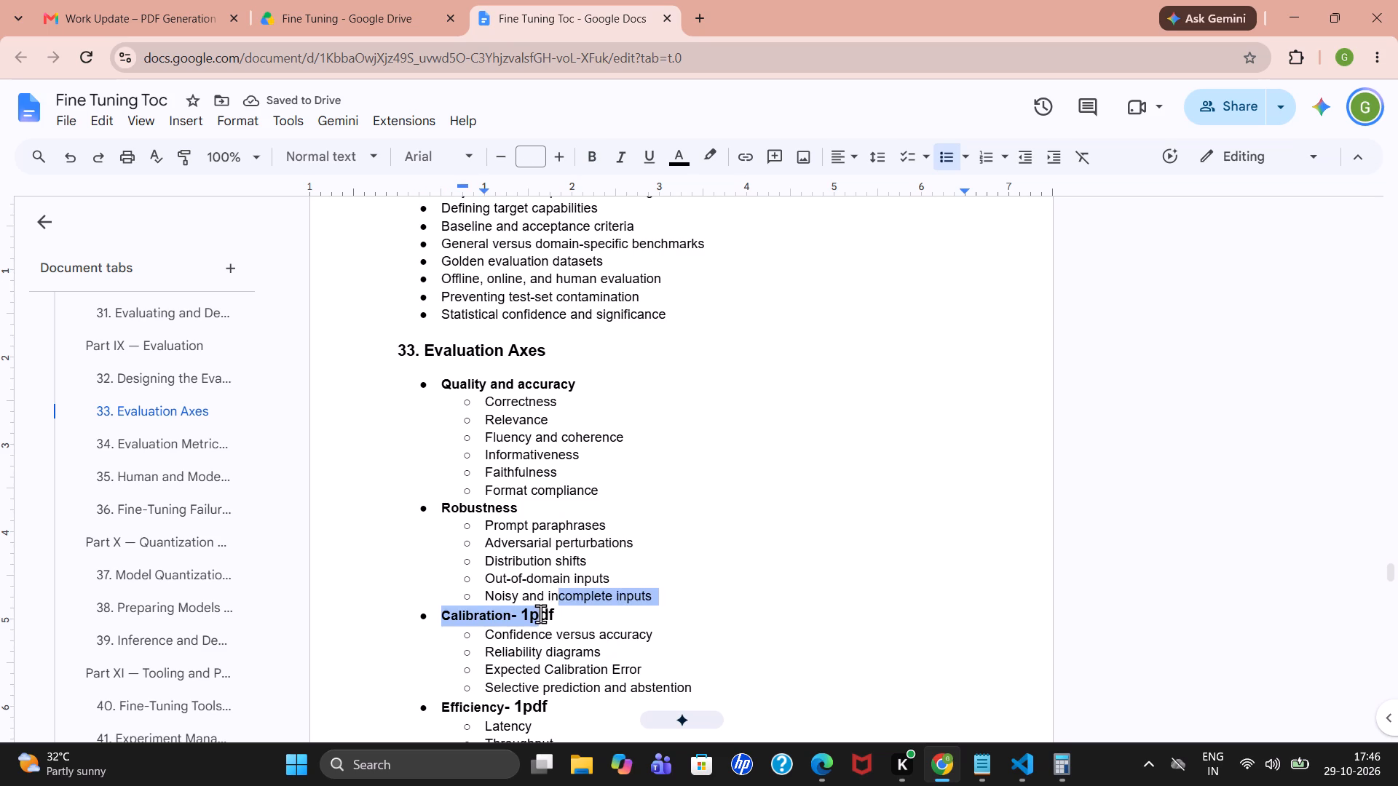
left_click_drag(559, 619, 513, 618)
key("BackSpace")
scroll(513, 618, "down", 2)
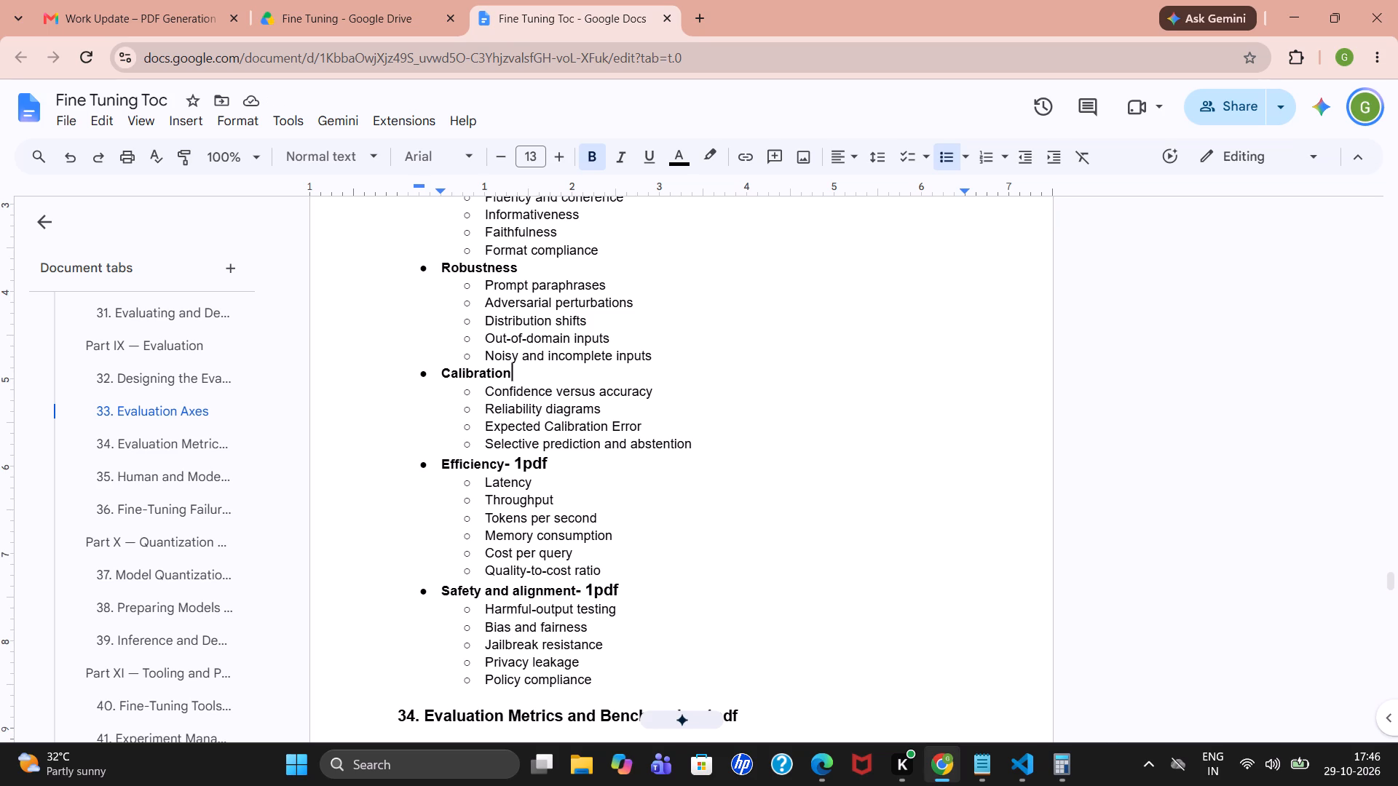
Close the Visual Studio Code and Calculator windows and return to the Fine Tuning Toc document.
left_click(1020, 769)
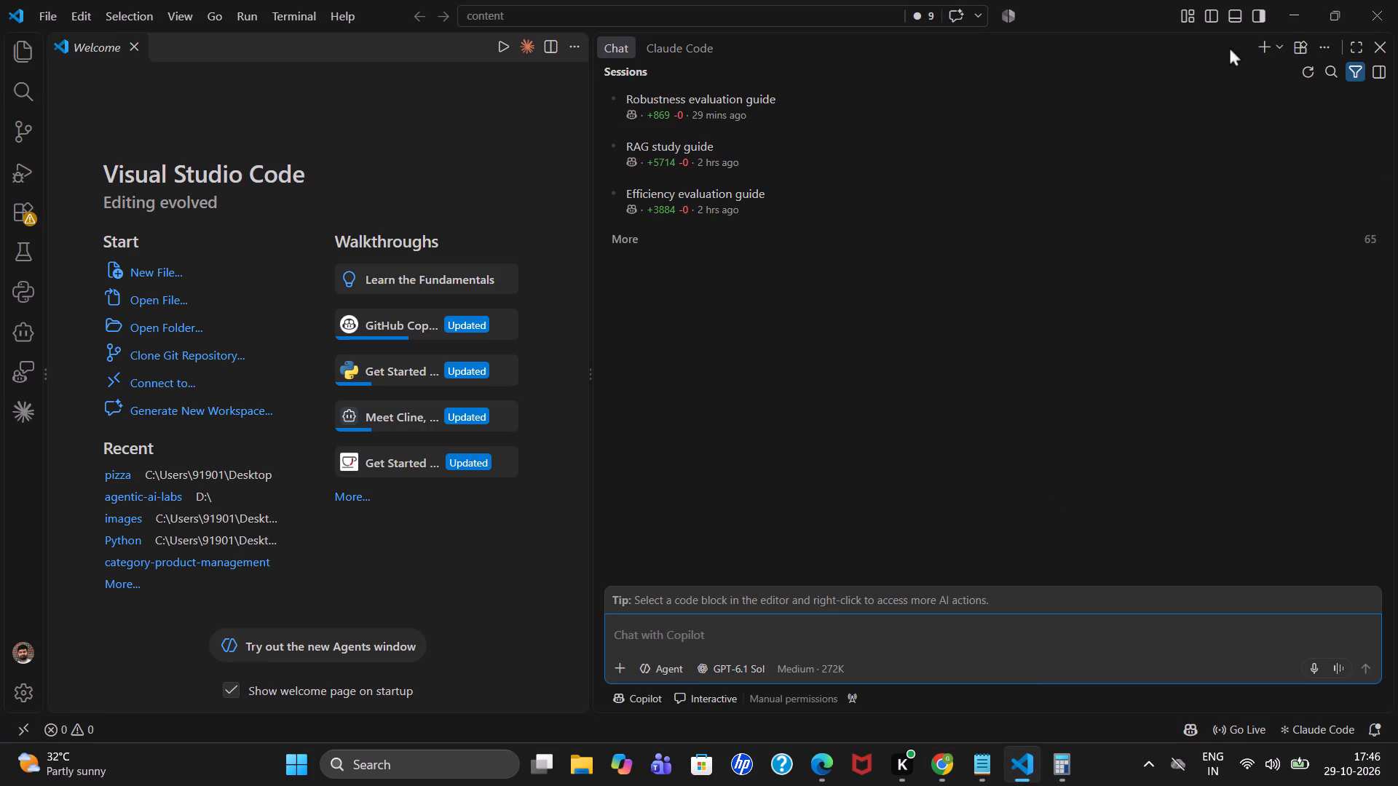
left_click(1364, 7)
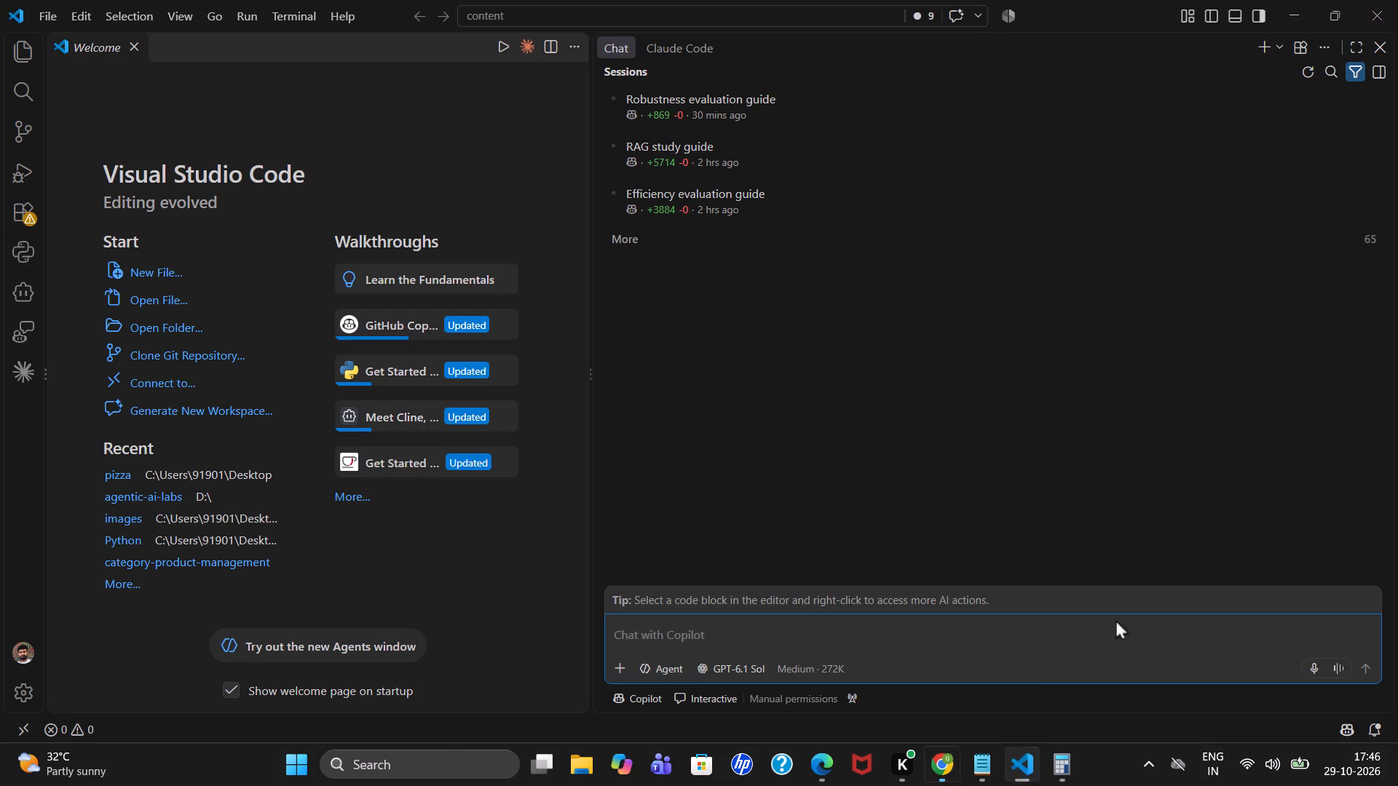
left_click(1069, 769)
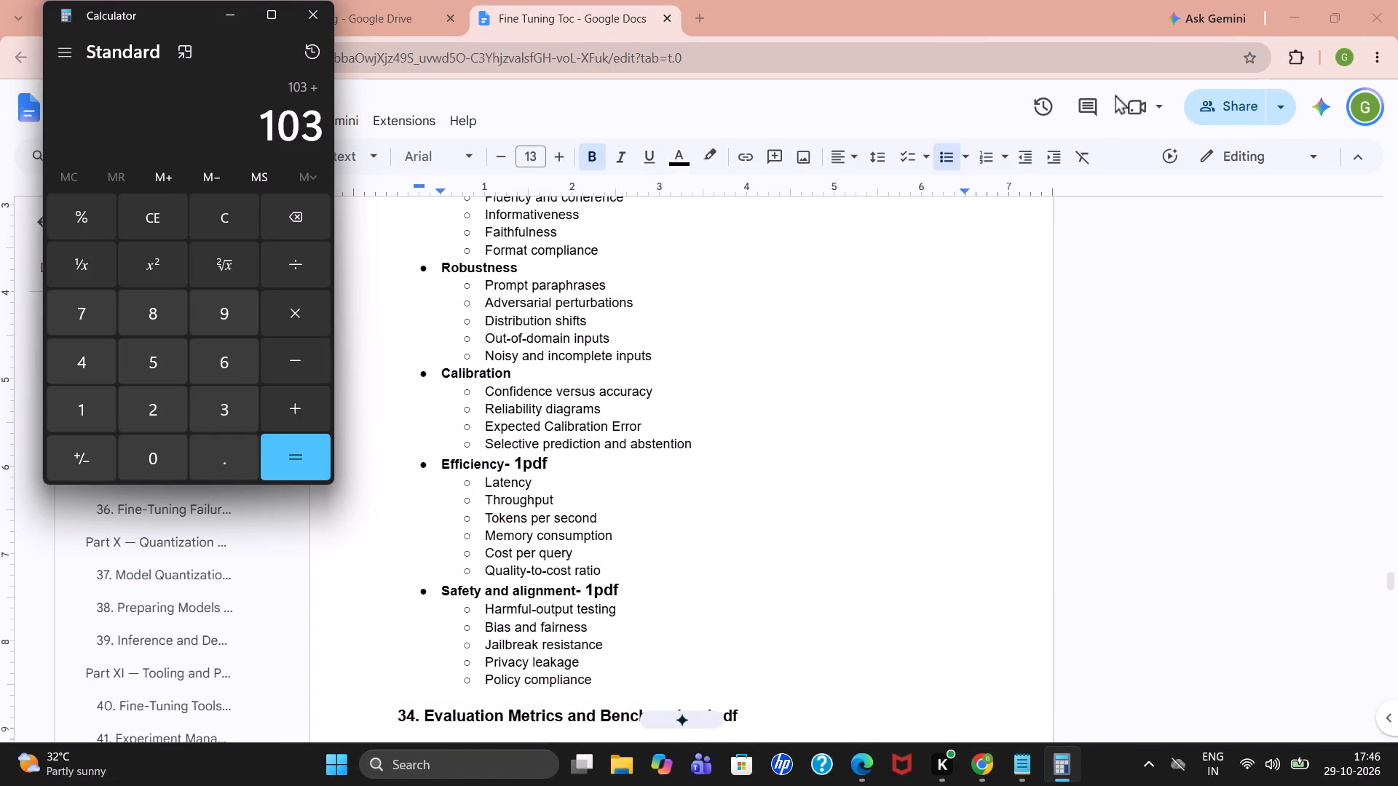
left_click(318, 1)
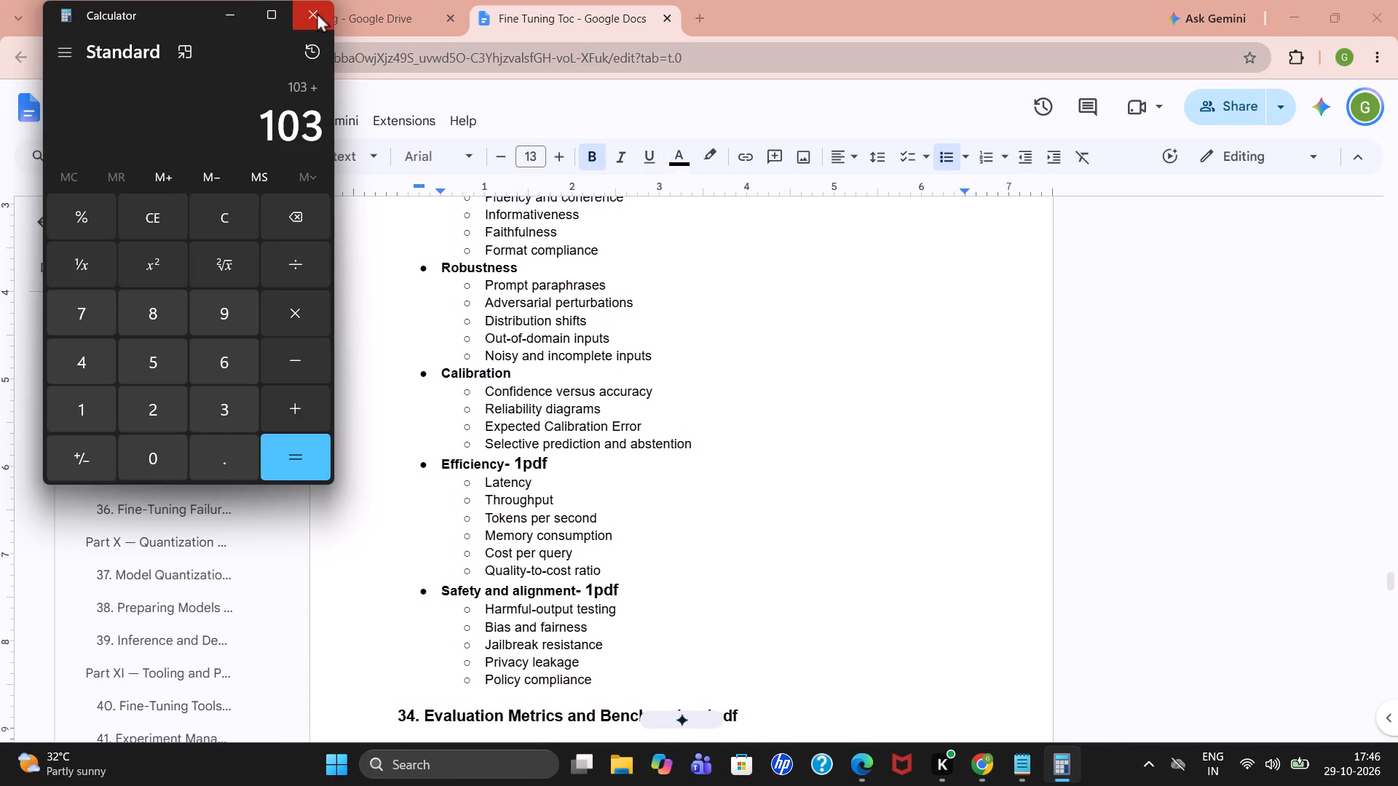
left_click(317, 12)
Delete the "- 1pdf" suffix from the Efficiency and Safety and alignment bullets under 33. Evaluation Axes.
left_click_drag(556, 461, 544, 463)
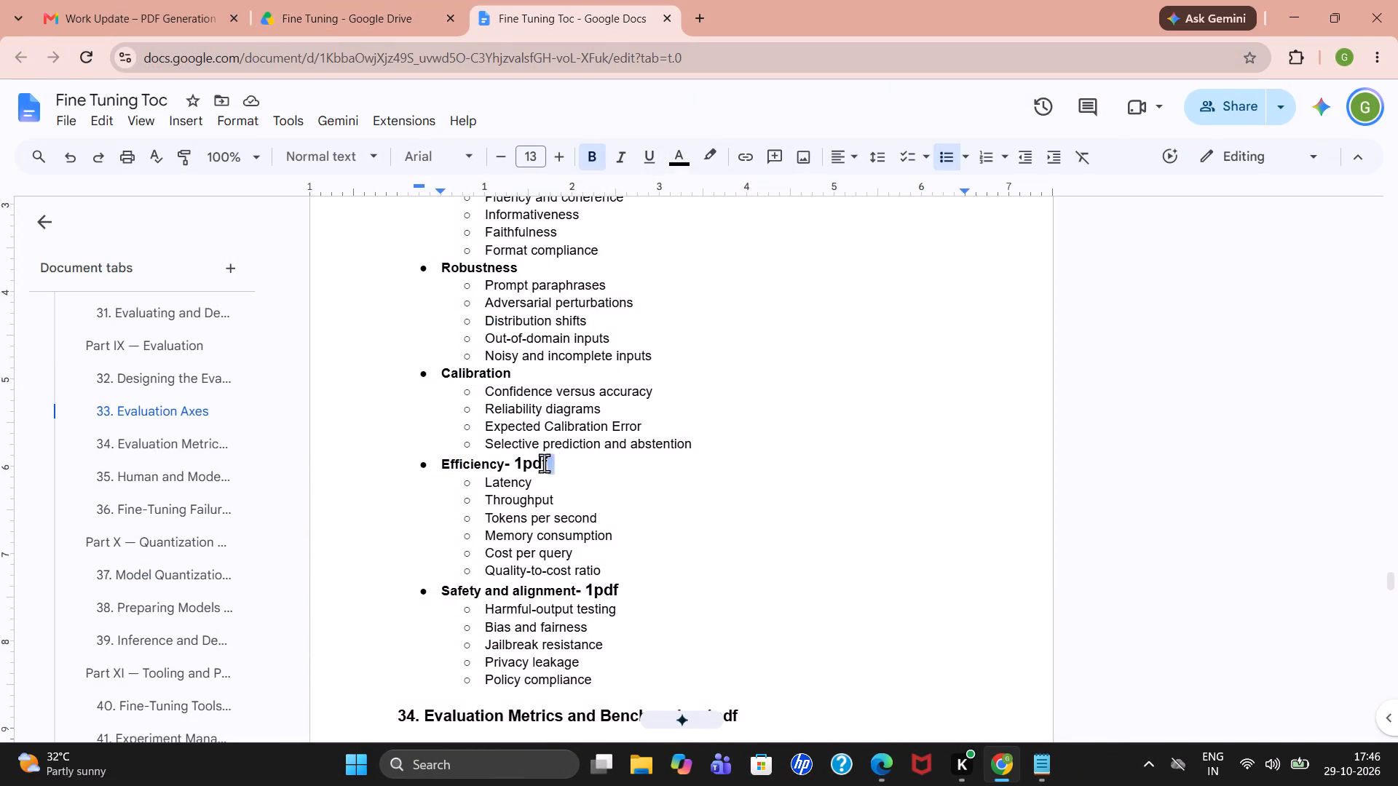
left_click_drag(544, 463, 507, 466)
key("BackSpace")
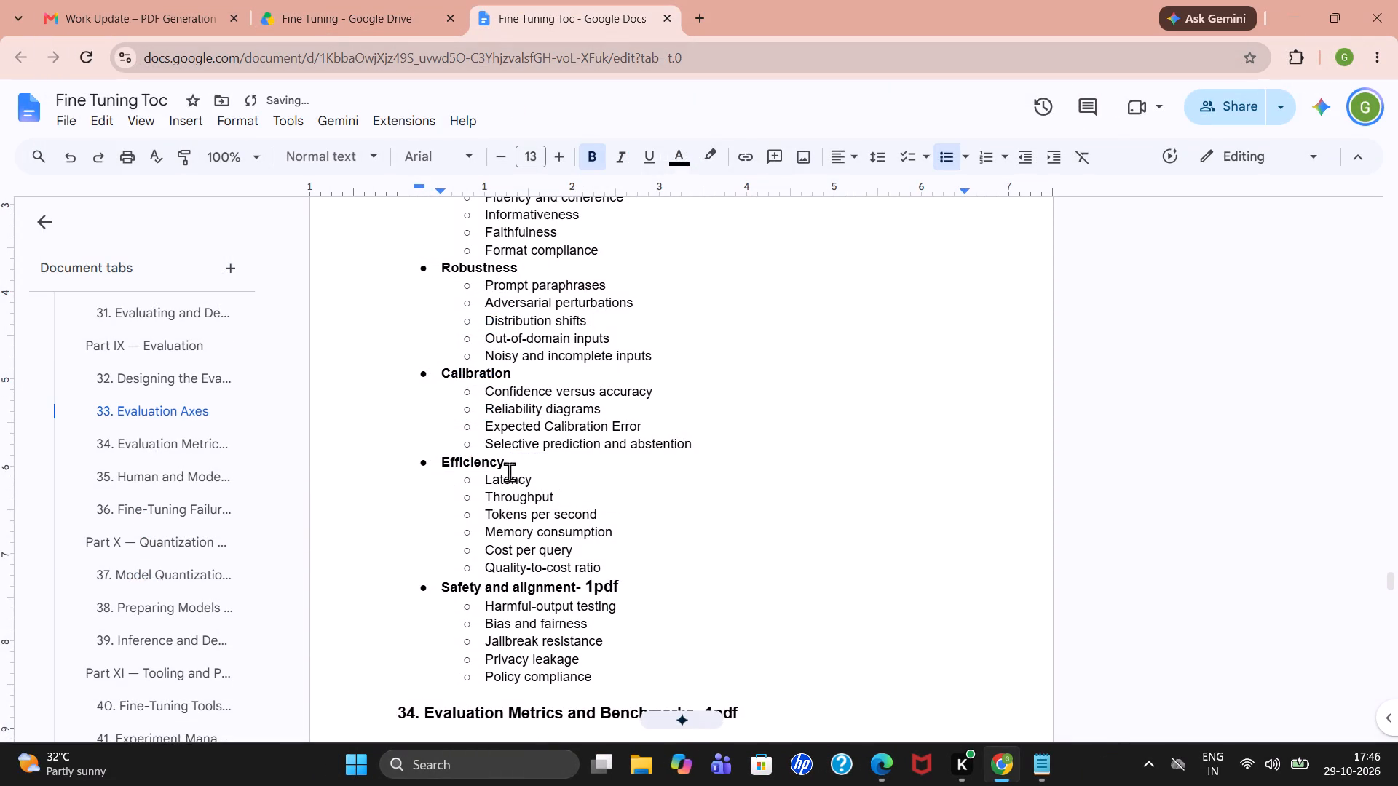
left_click_drag(631, 589, 577, 589)
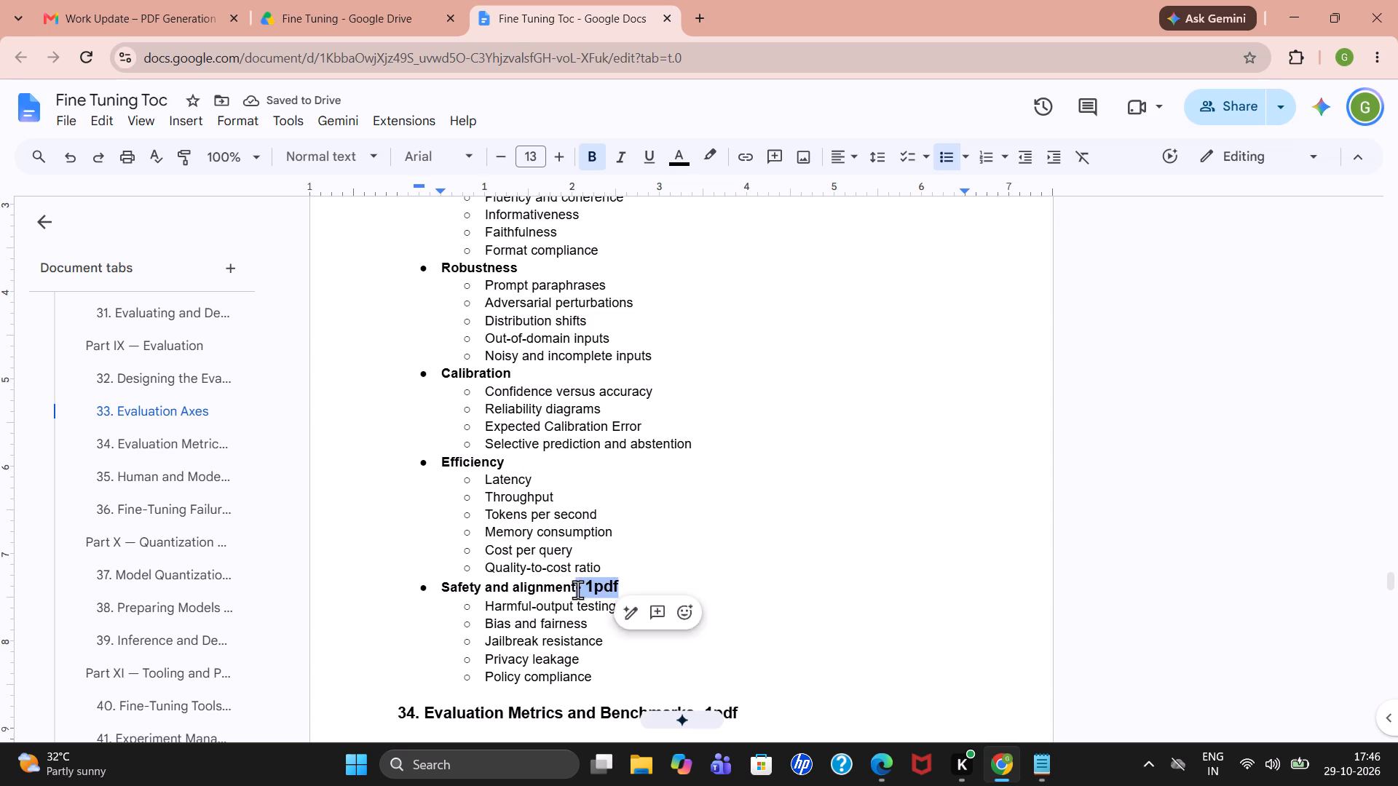
key("BackSpace")
Delete the "- 1pdf" suffix from headings 34, 35 and 36 under Part IX — Evaluation.
scroll(577, 589, "down", 5)
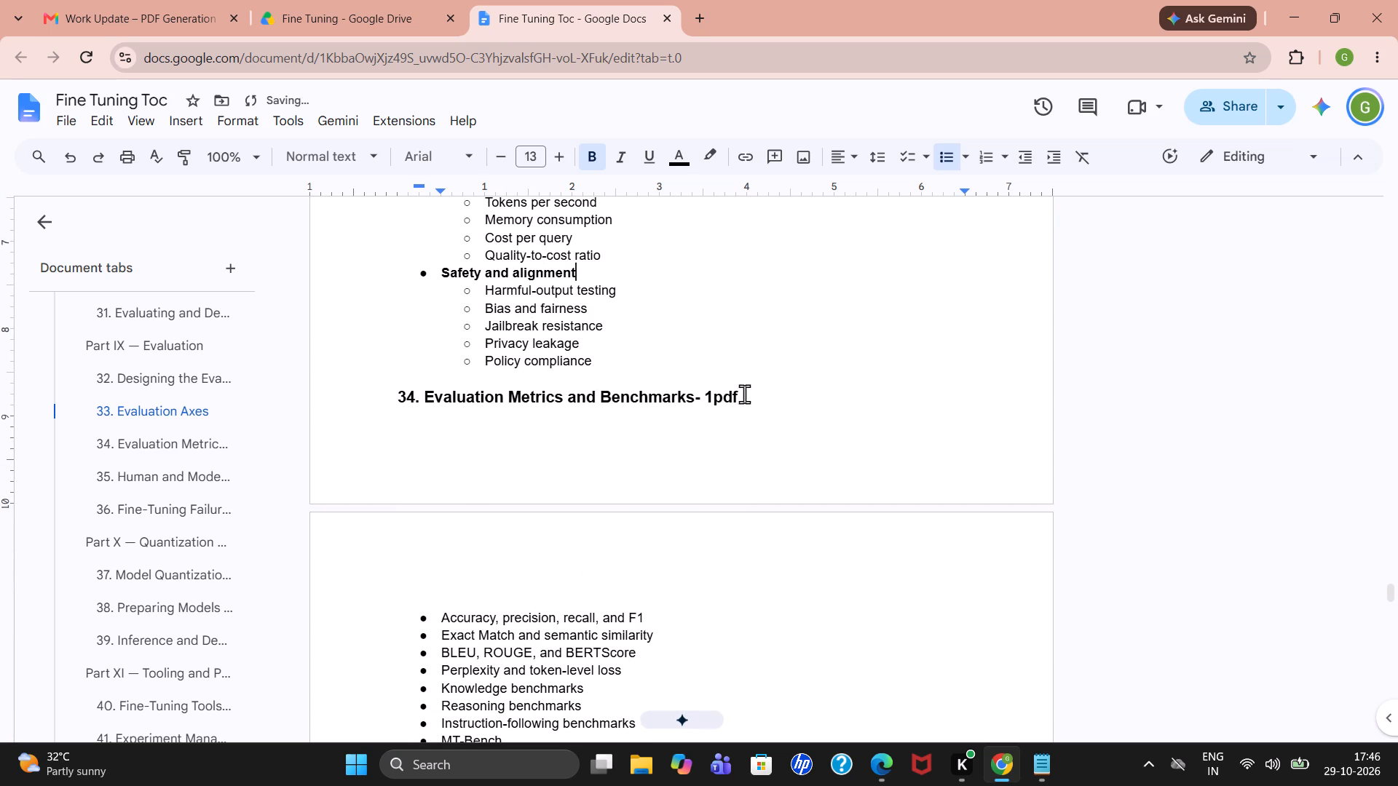
left_click_drag(738, 402, 696, 395)
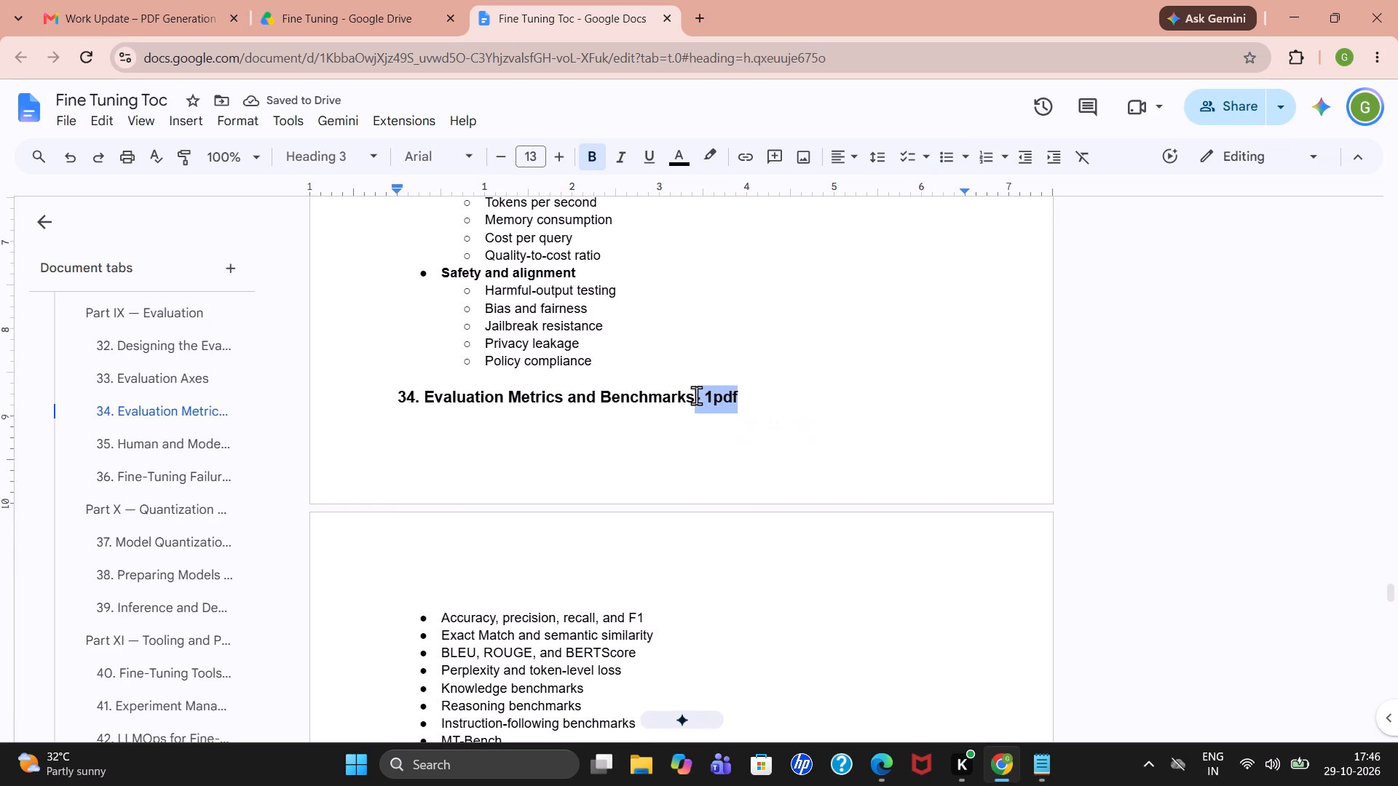
key("BackSpace")
scroll(696, 395, "down", 3)
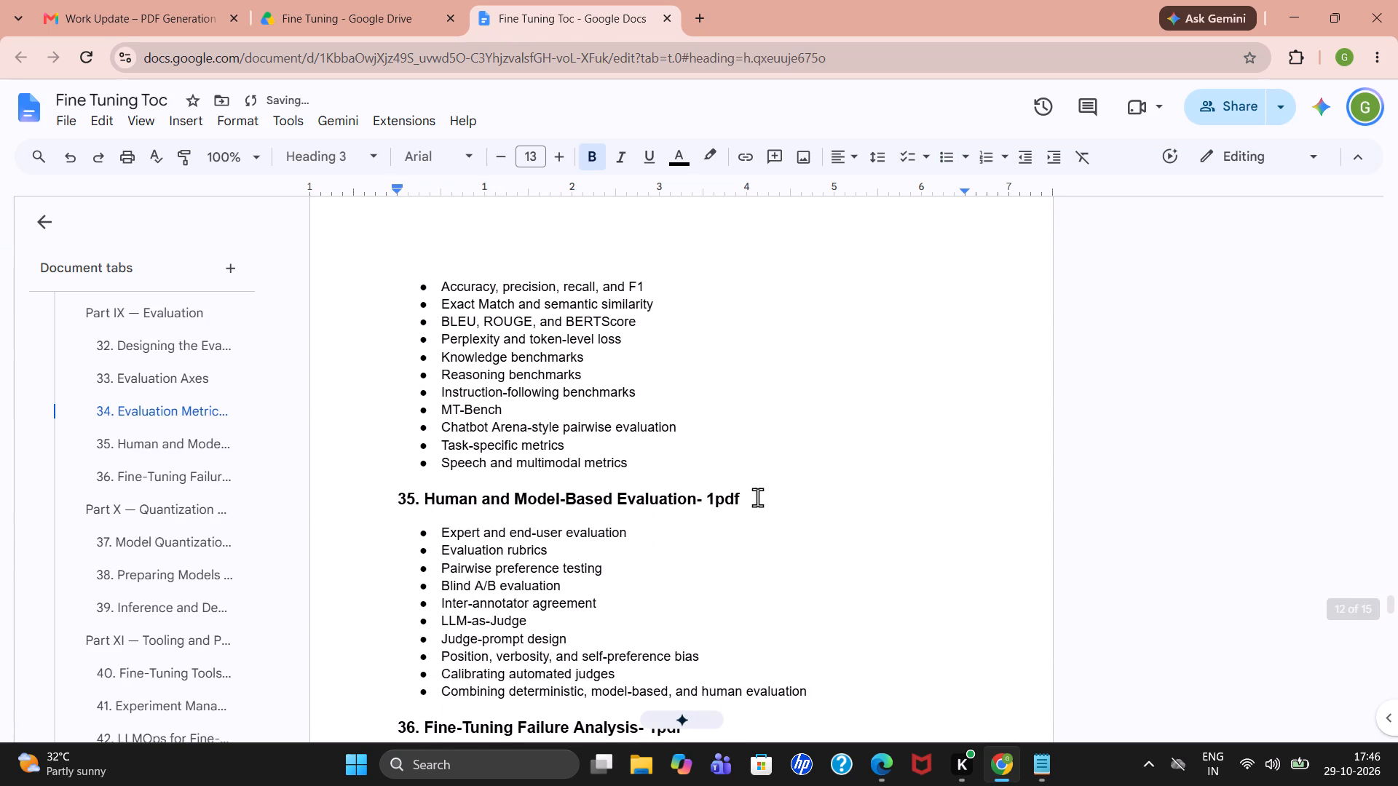
left_click_drag(741, 499, 695, 500)
key("BackSpace")
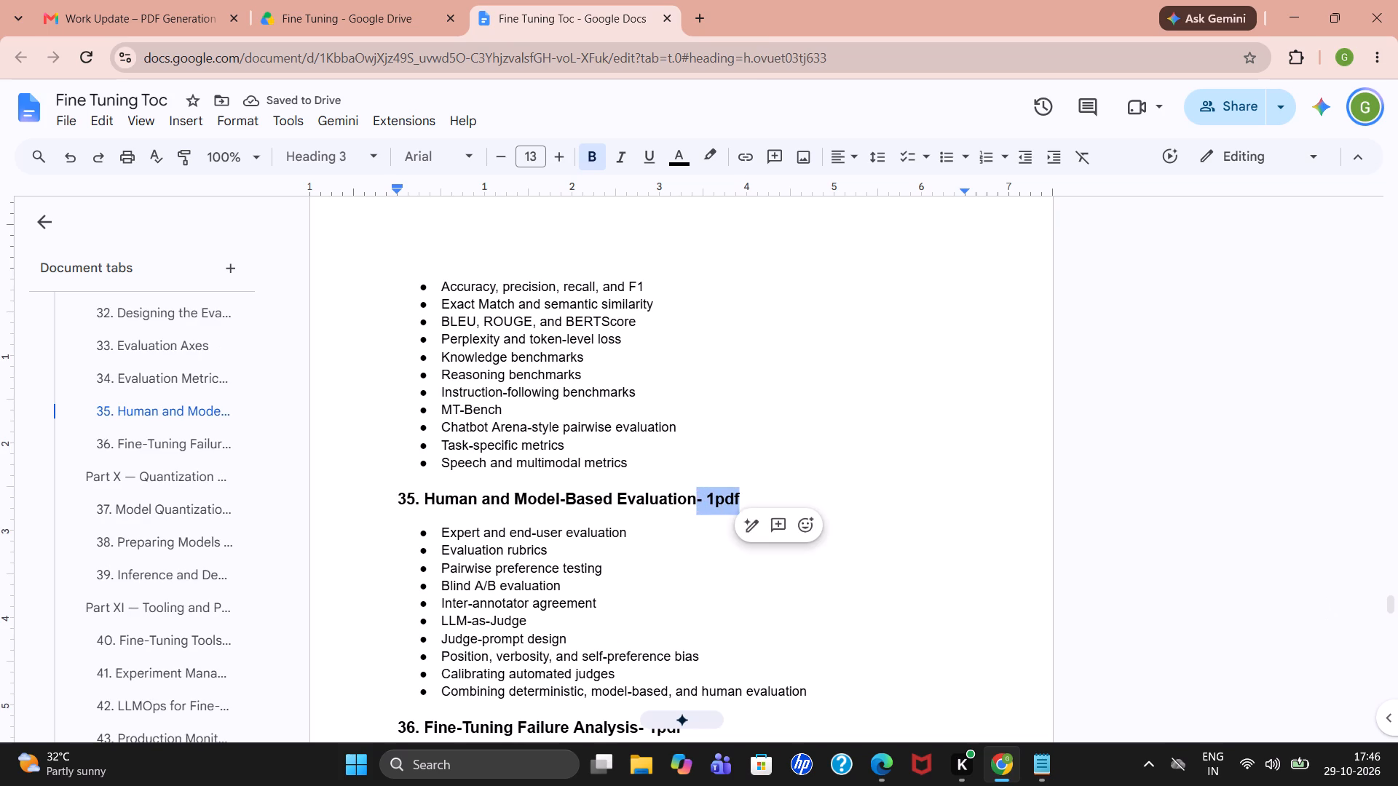
scroll(695, 500, "down", 2)
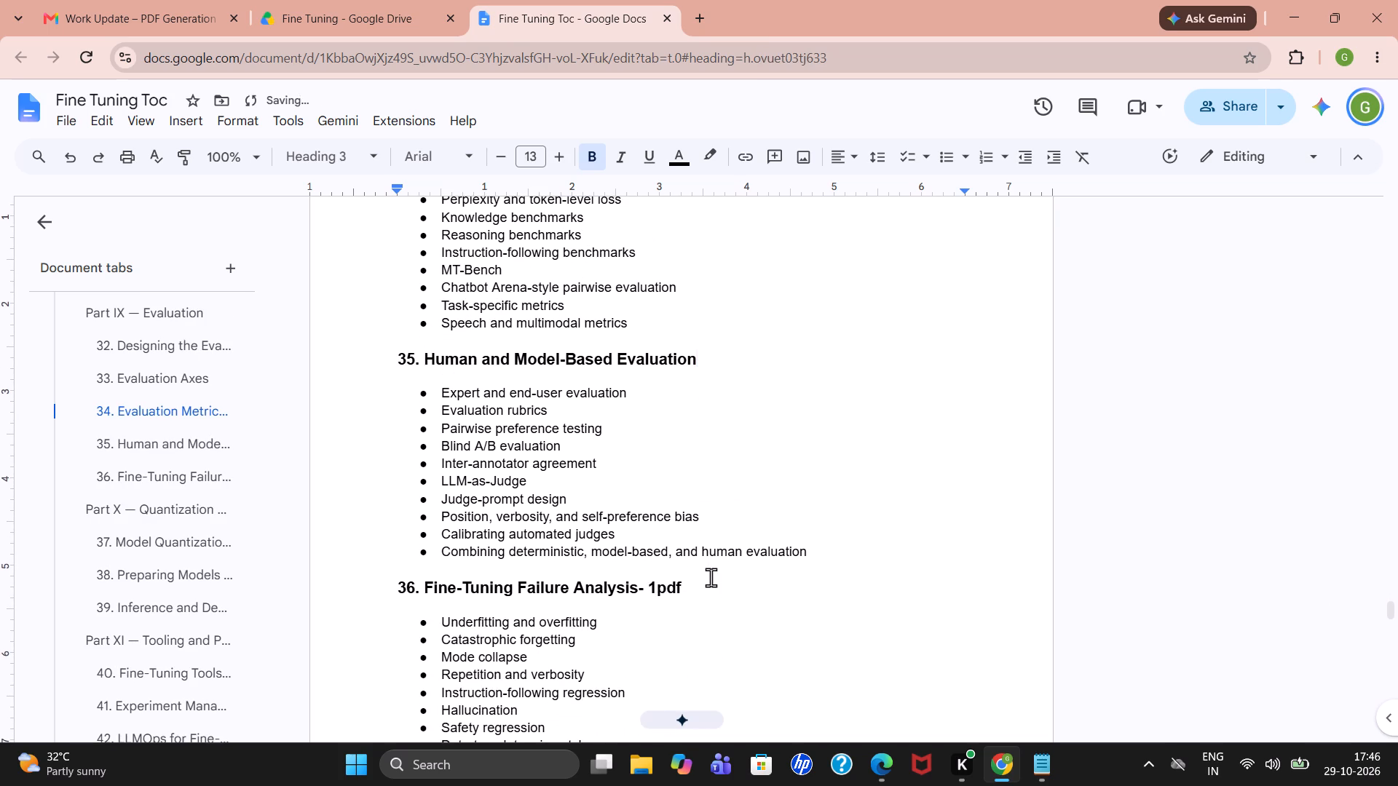
left_click_drag(684, 587, 638, 584)
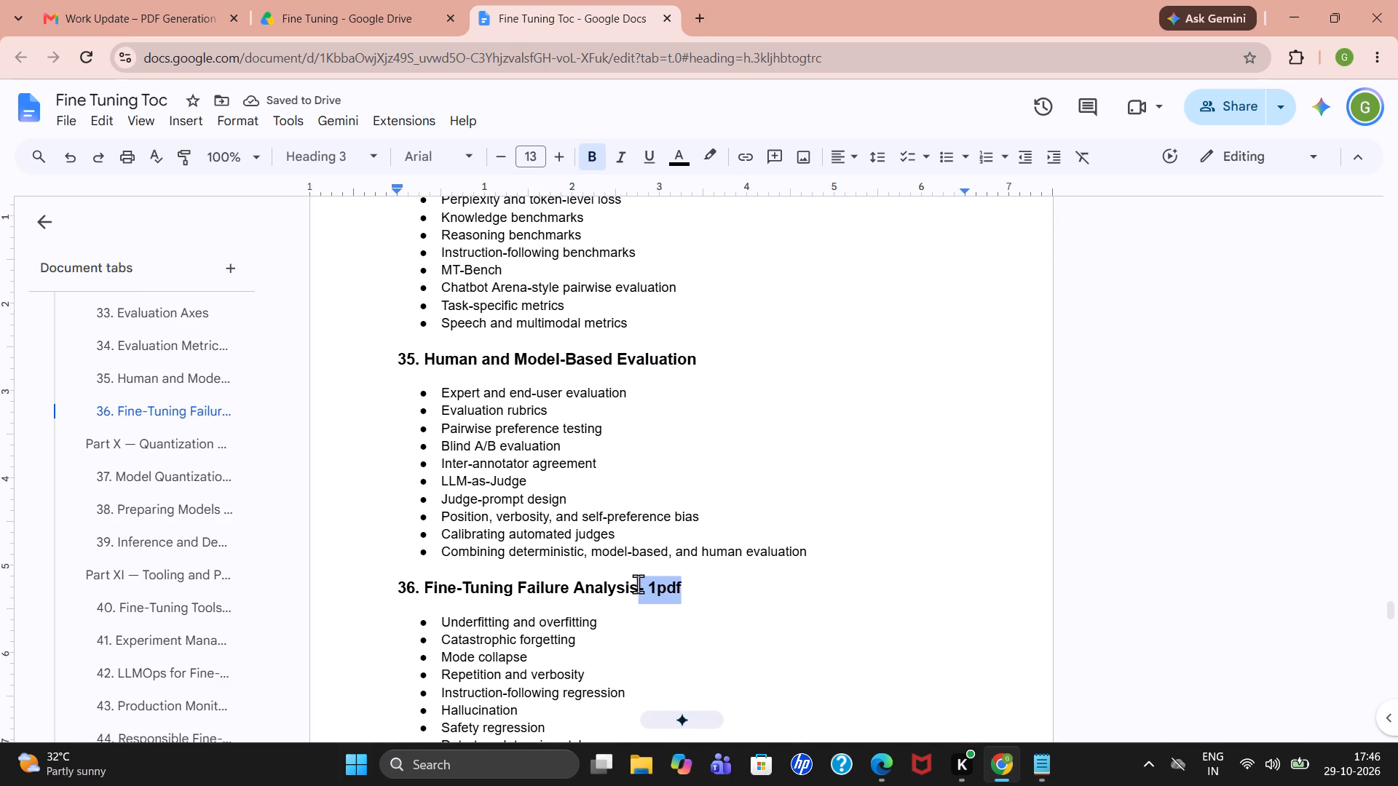
key("BackSpace")
Delete the "- 1pdf" suffix from headings 37, 38 and 39 under Part X — Quantization and Deployment.
scroll(638, 584, "down", 3)
left_click_drag(615, 546, 569, 551)
key("BackSpace")
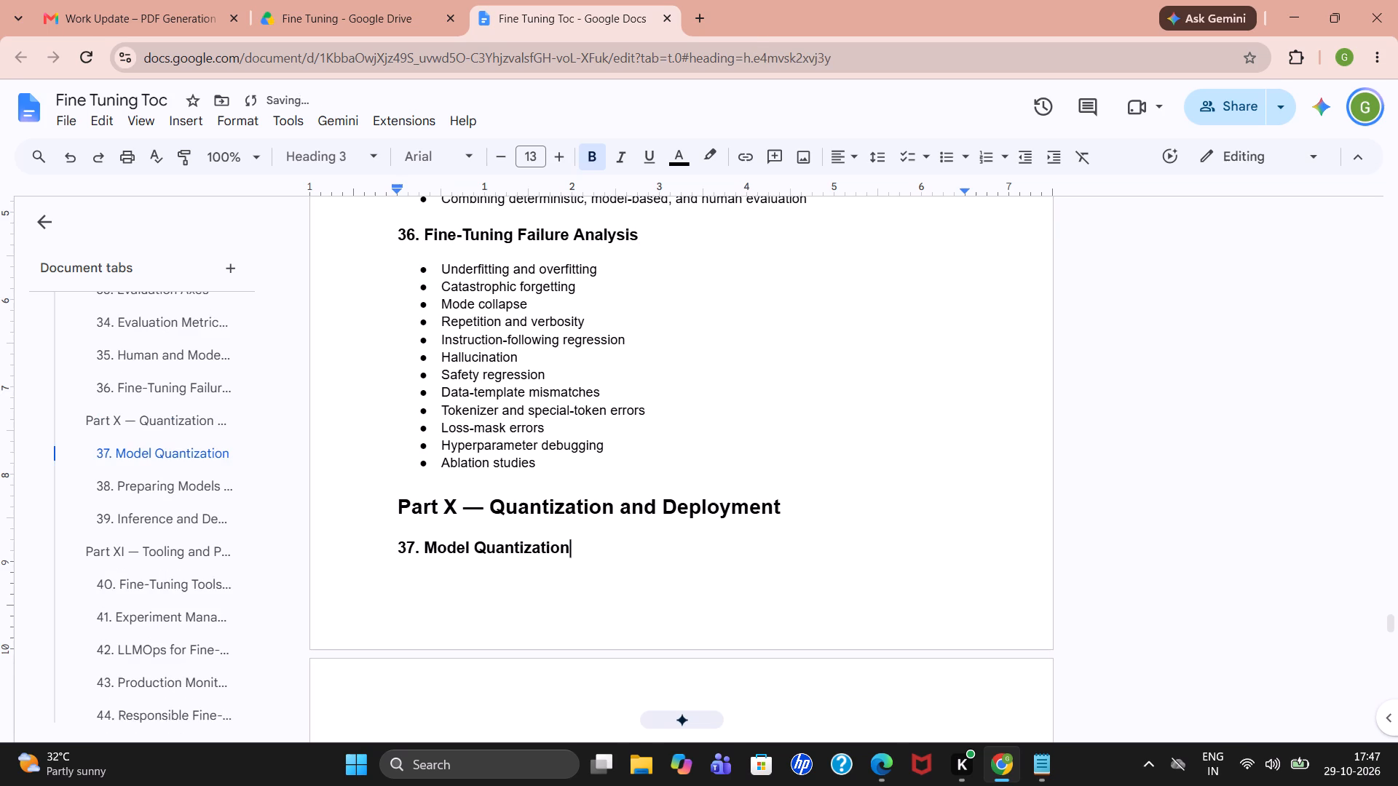
scroll(569, 551, "down", 6)
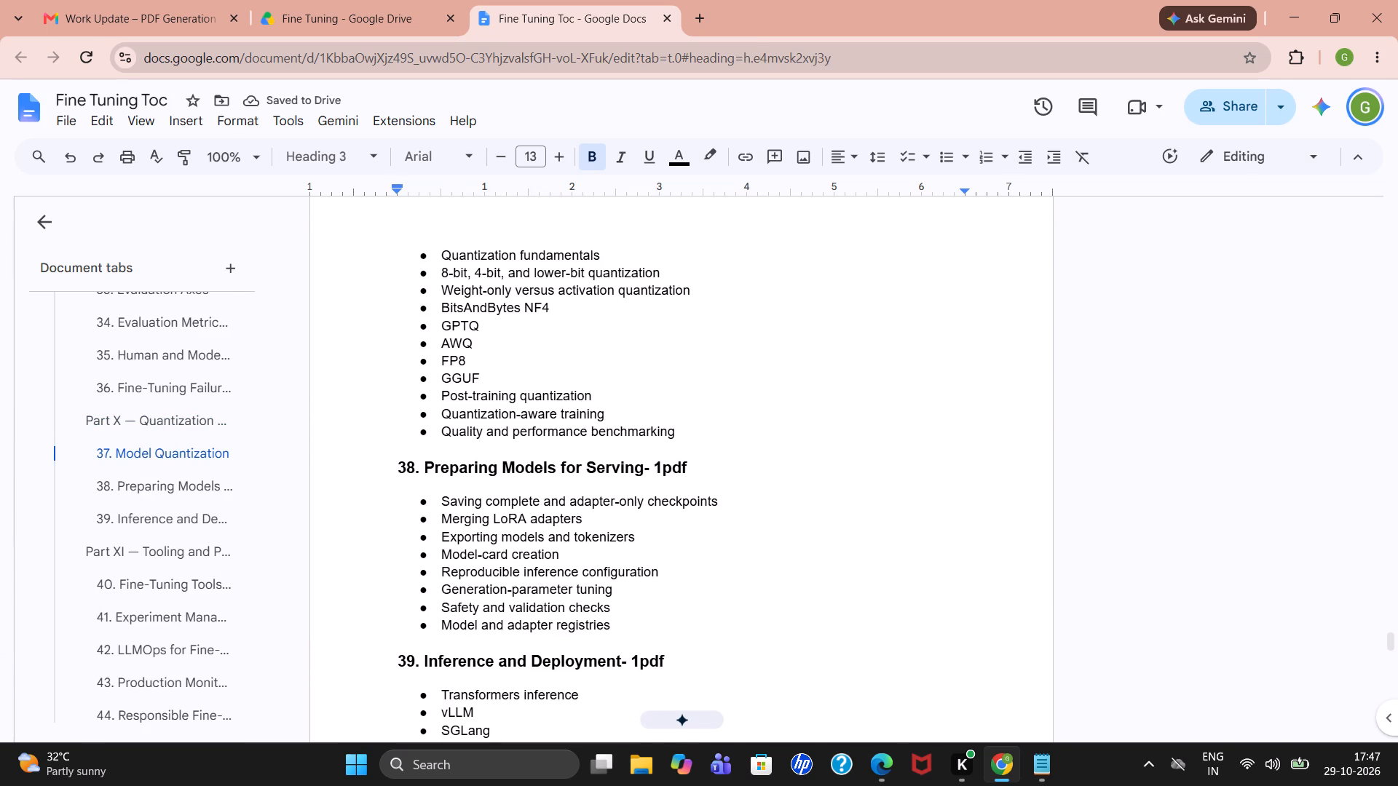
left_click_drag(687, 466, 666, 469)
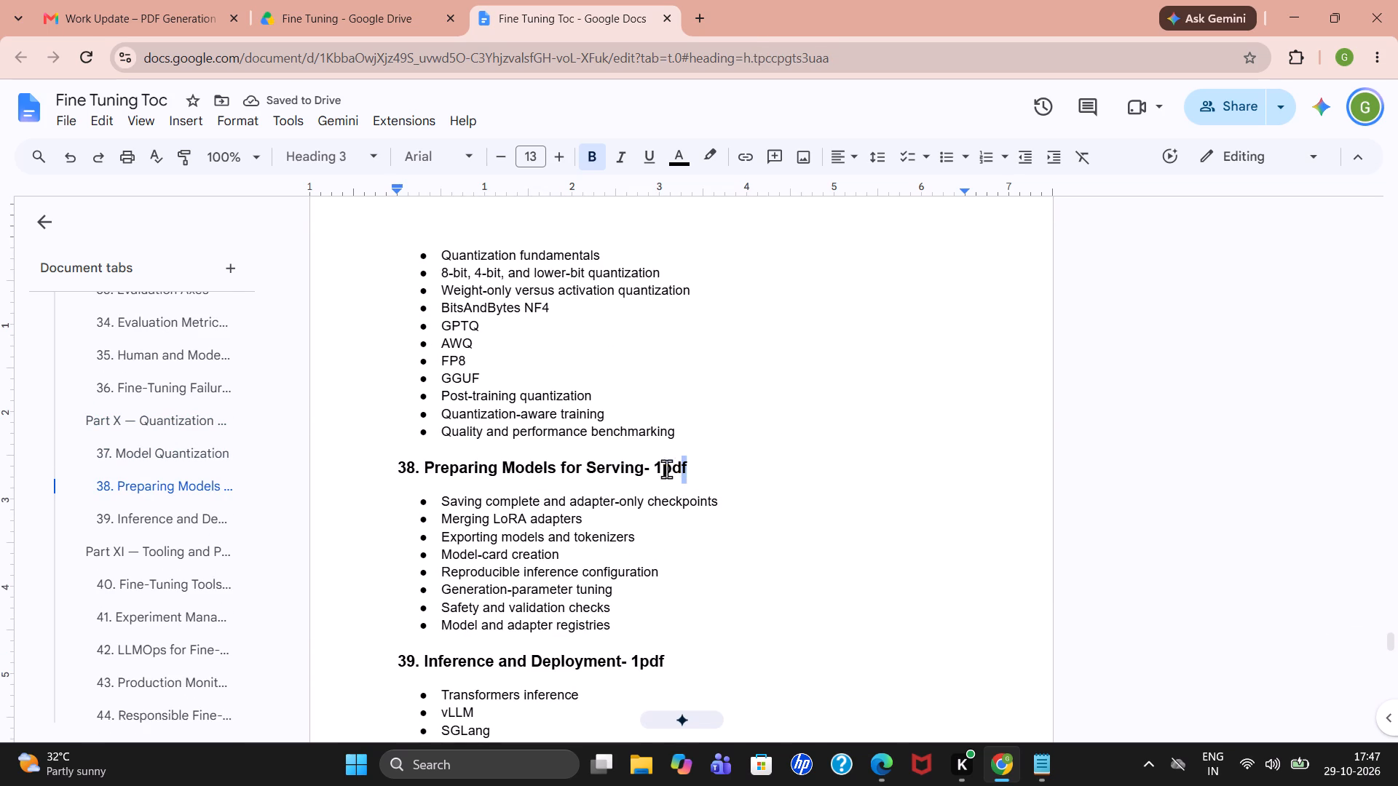
left_click_drag(666, 469, 643, 470)
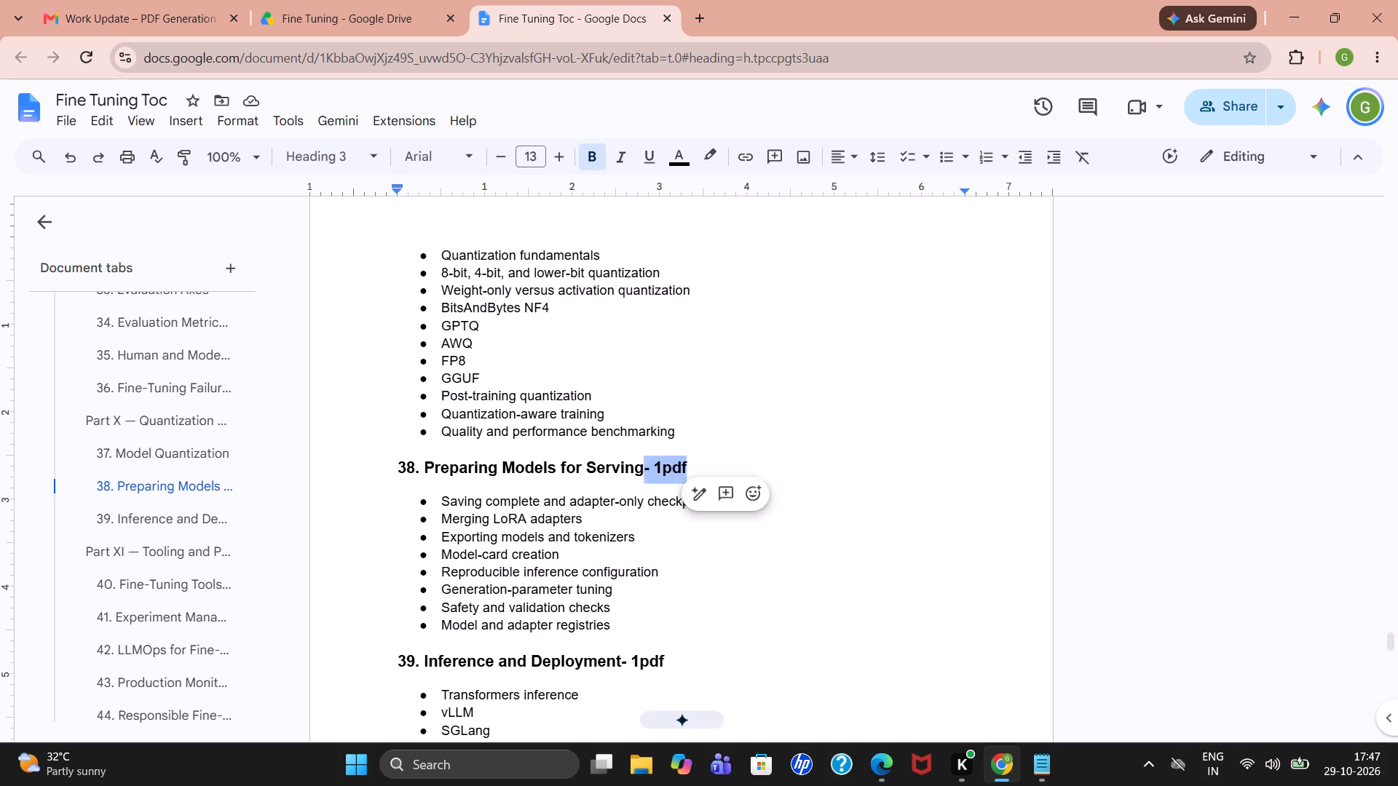
key("BackSpace")
scroll(643, 470, "down", 2)
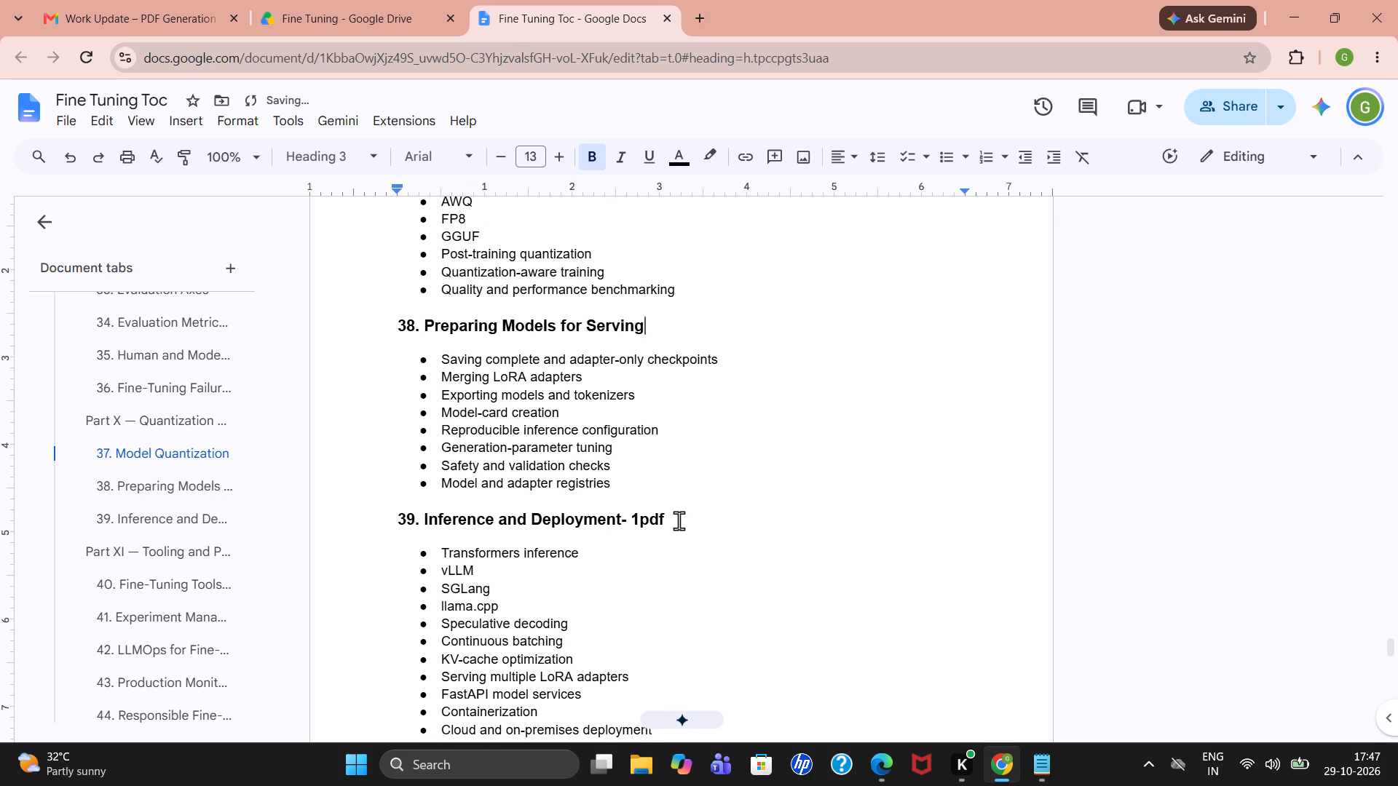
left_click_drag(671, 522, 625, 520)
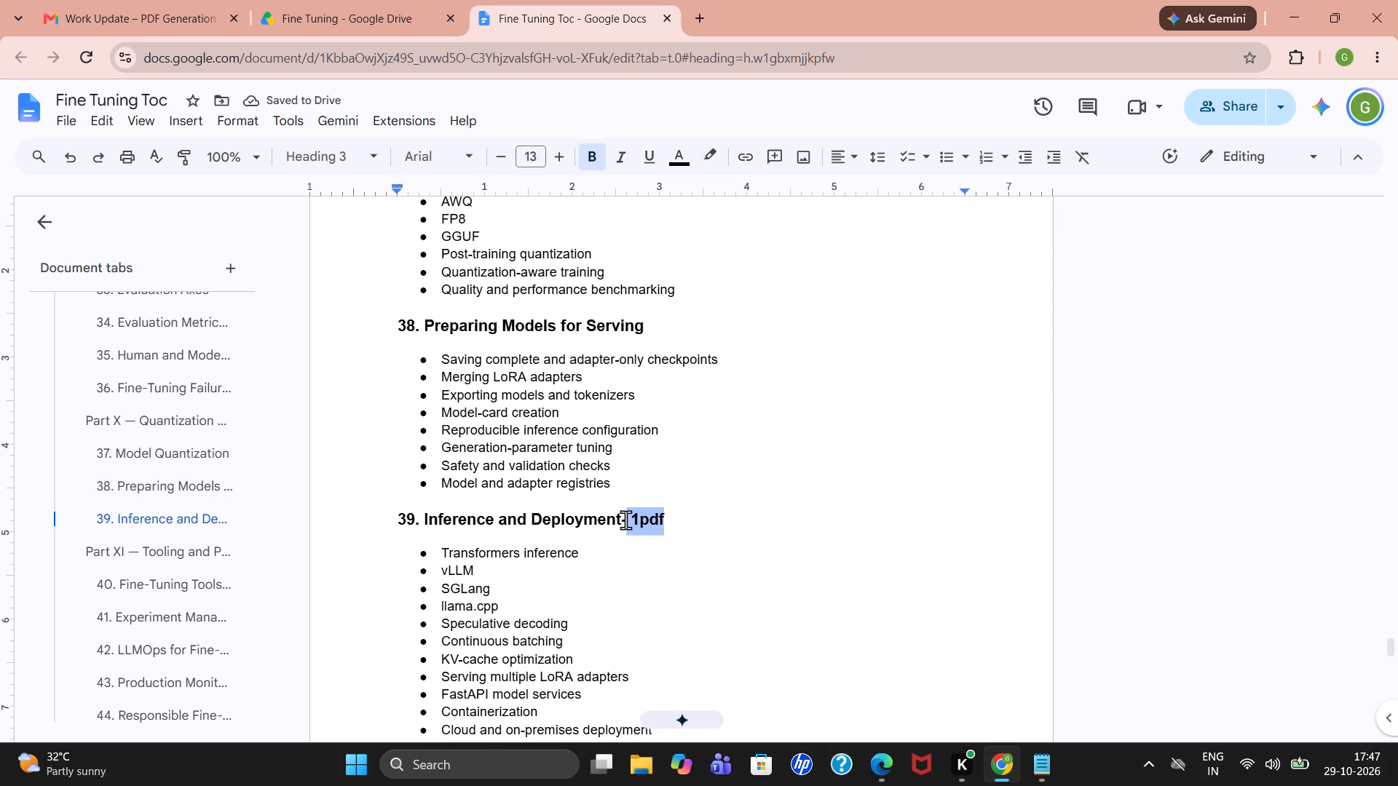
left_click_drag(625, 520, 623, 520)
key("BackSpace")
Delete the "- 1pdf" suffix from headings 40 and 41 under Part XI — Tooling and Production Operations.
scroll(623, 520, "down", 2)
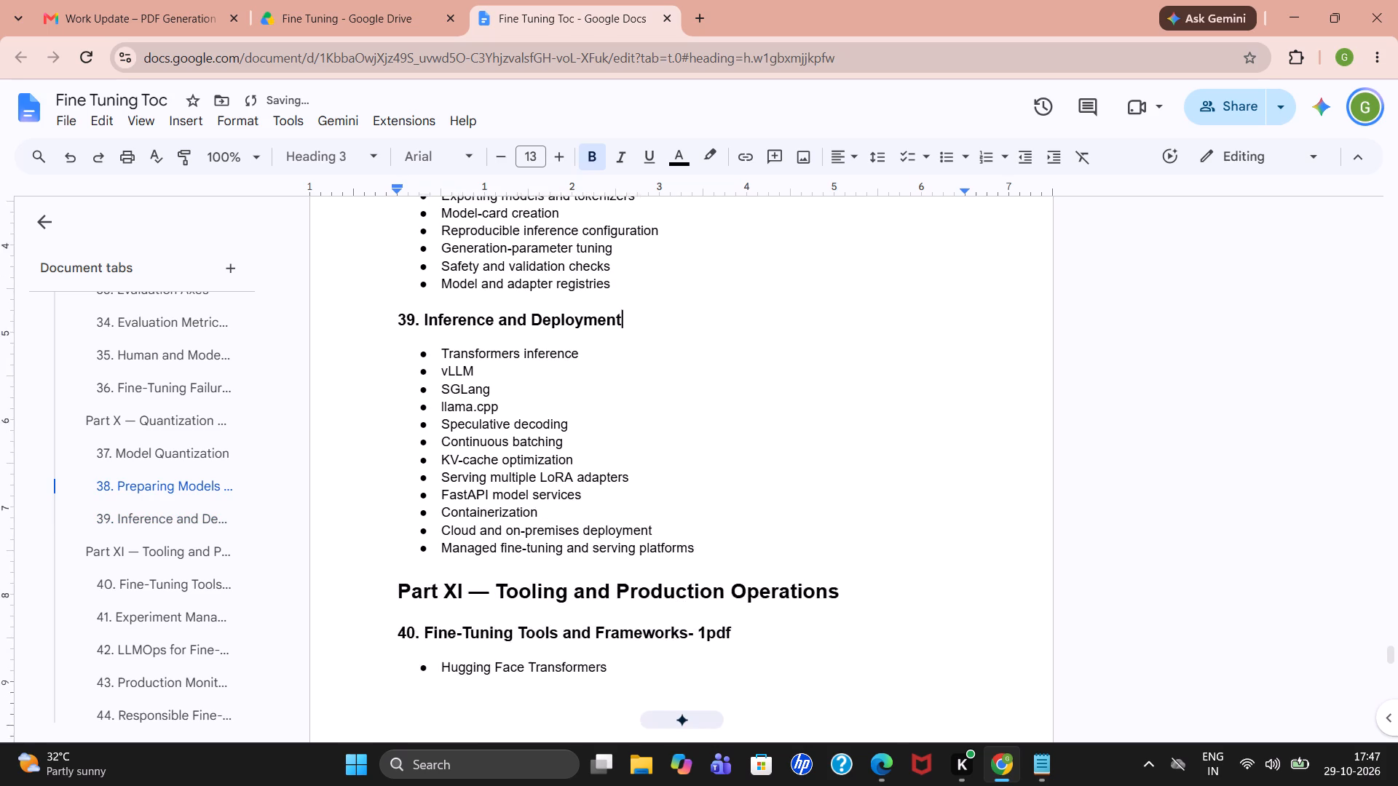
scroll(623, 520, "down", 2)
left_click_drag(735, 427, 691, 421)
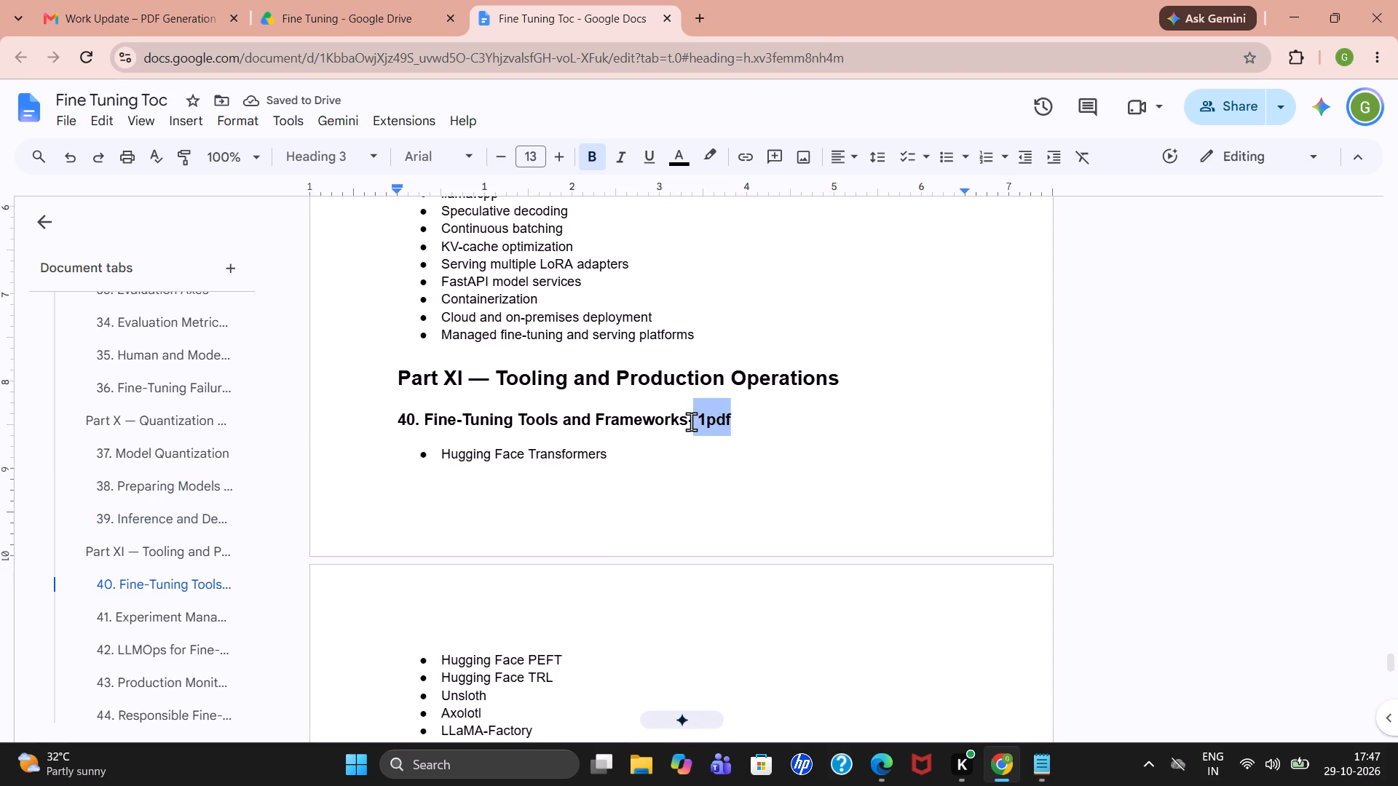
left_click_drag(691, 421, 687, 421)
key("BackSpace")
scroll(687, 421, "down", 2)
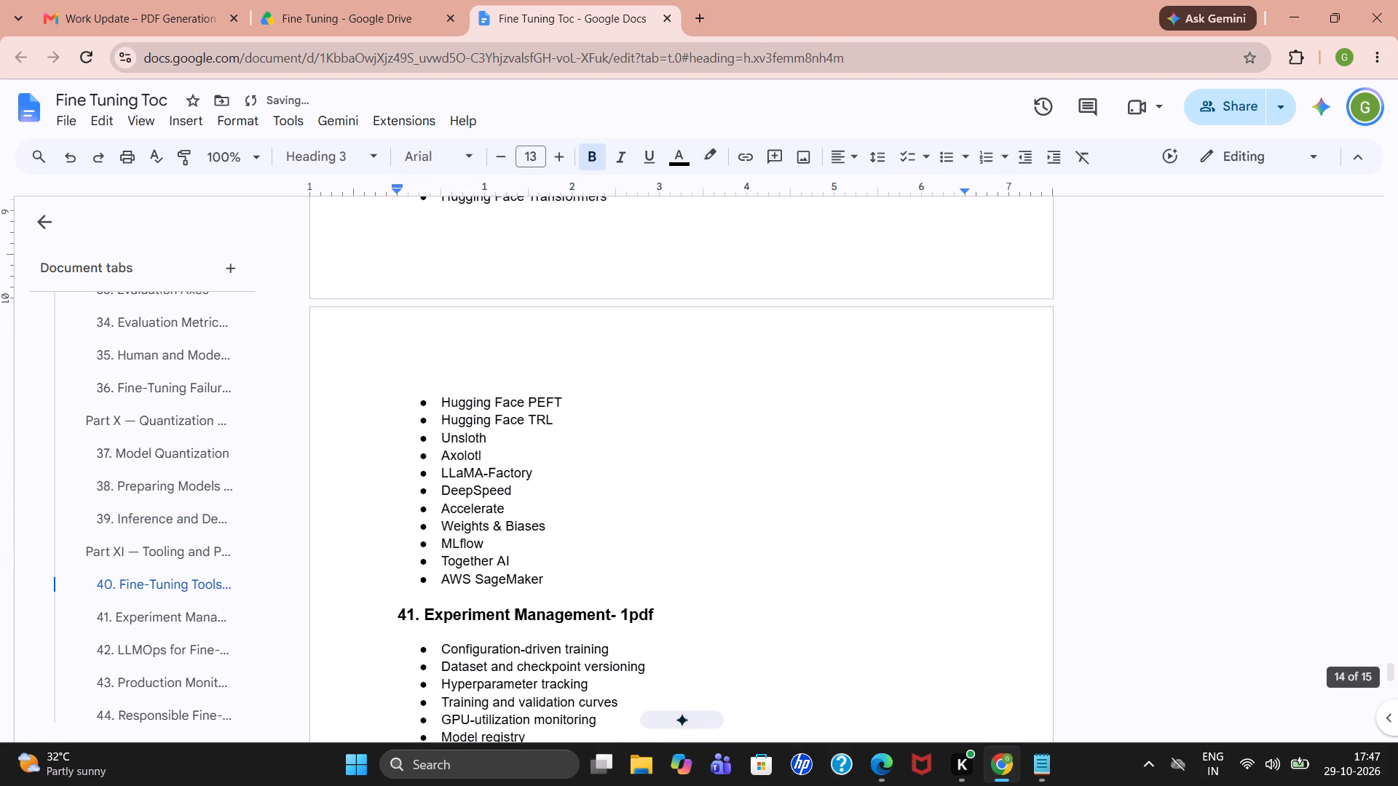
scroll(687, 421, "down", 2)
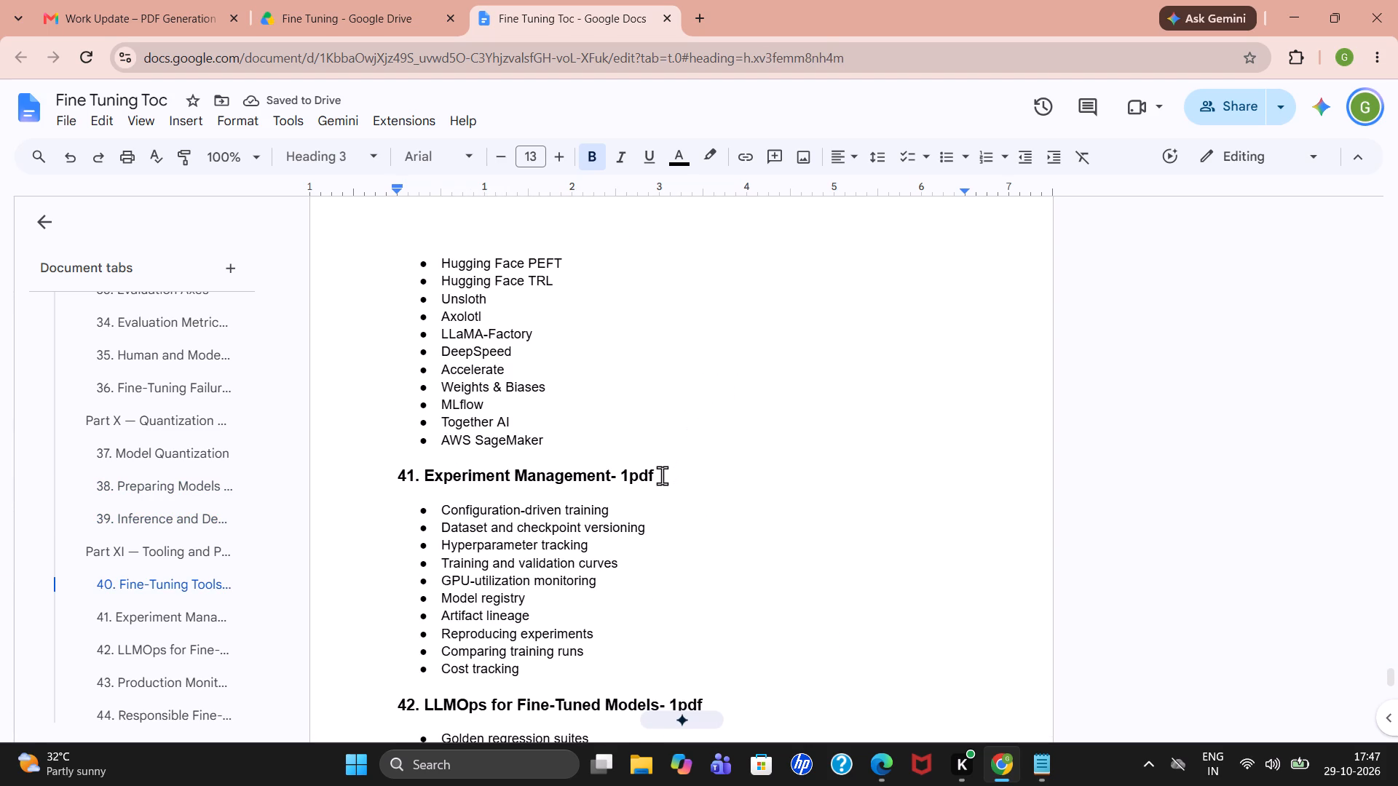
left_click_drag(657, 478, 615, 475)
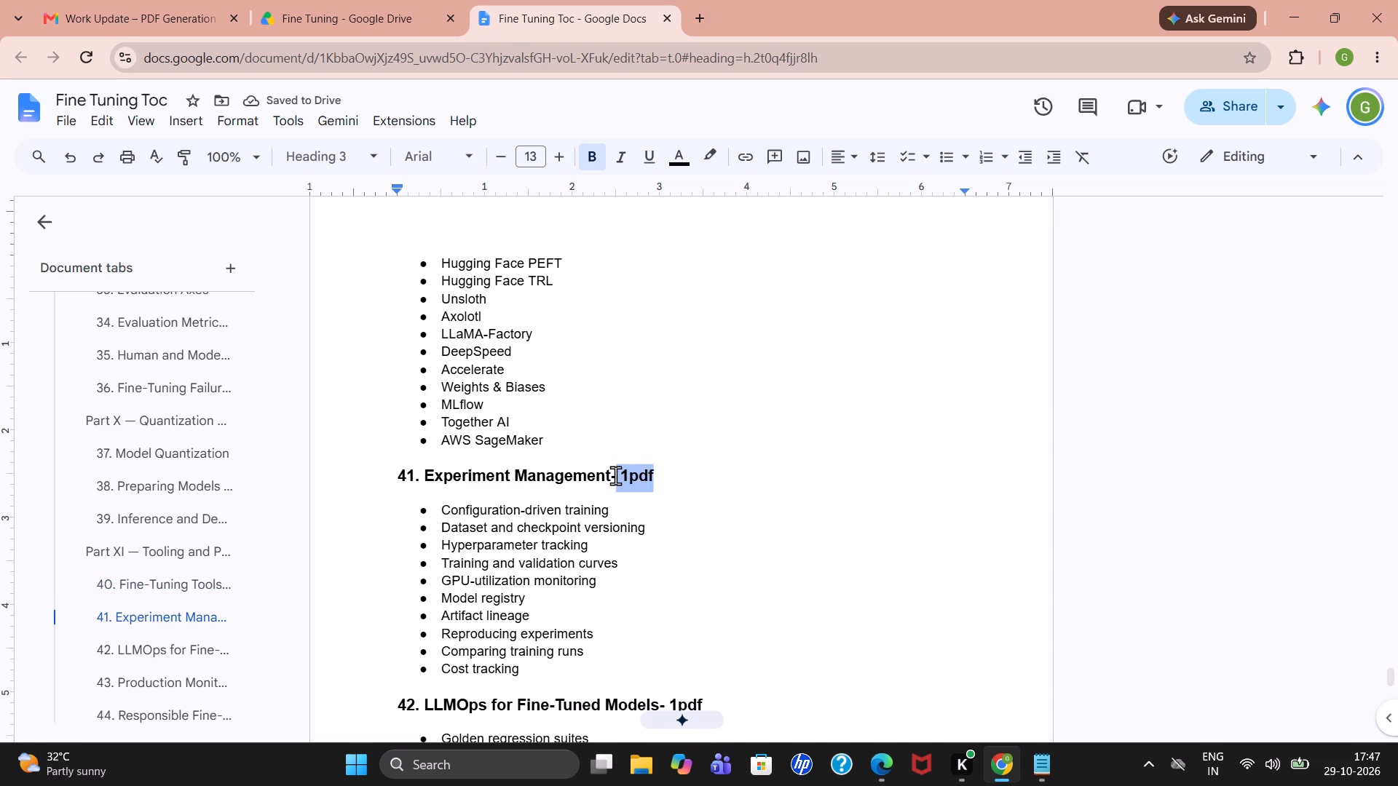
left_click_drag(615, 475, 612, 475)
key("BackSpace")
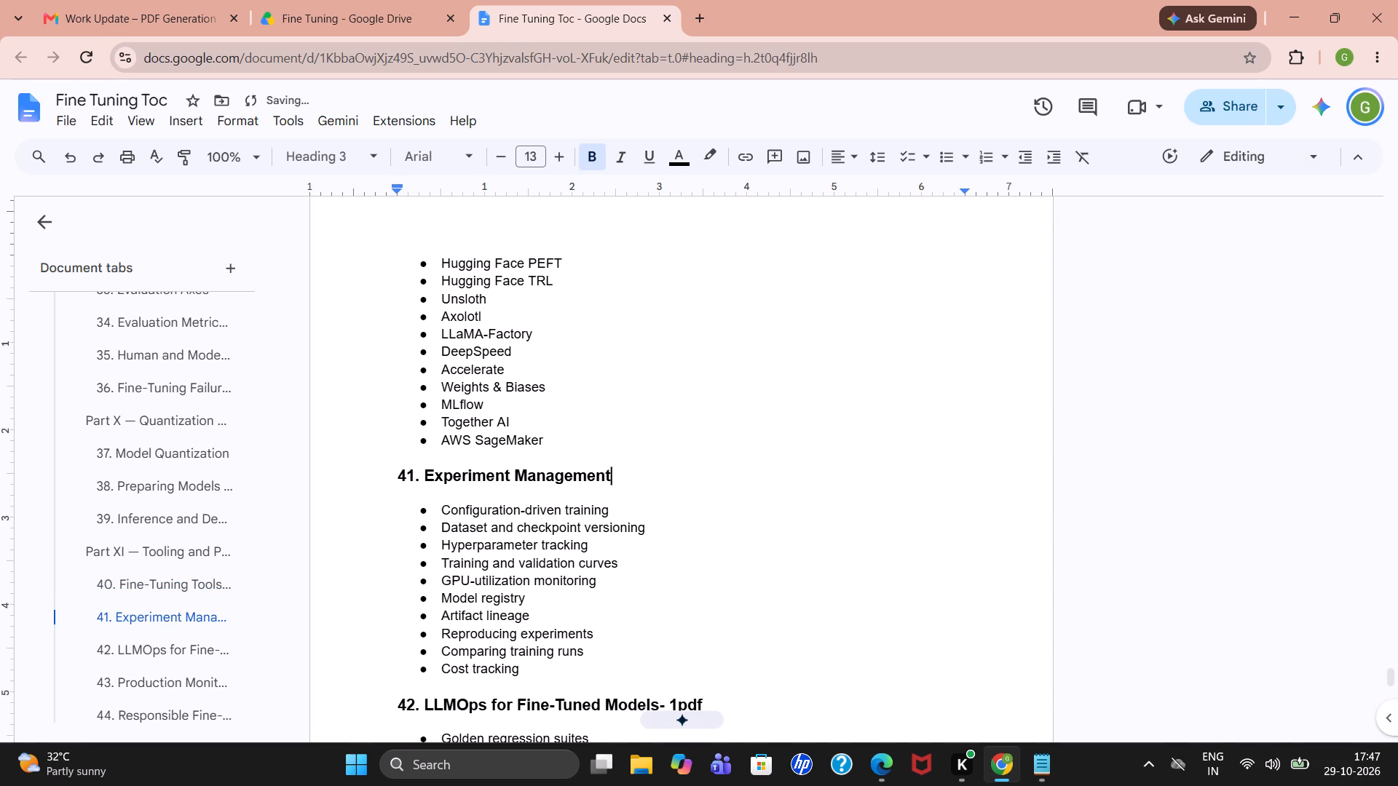
Delete the "- 1pdf" suffix from headings 42, 43 and 44 under Part XI — Tooling and Production Operations.
scroll(612, 475, "down", 3)
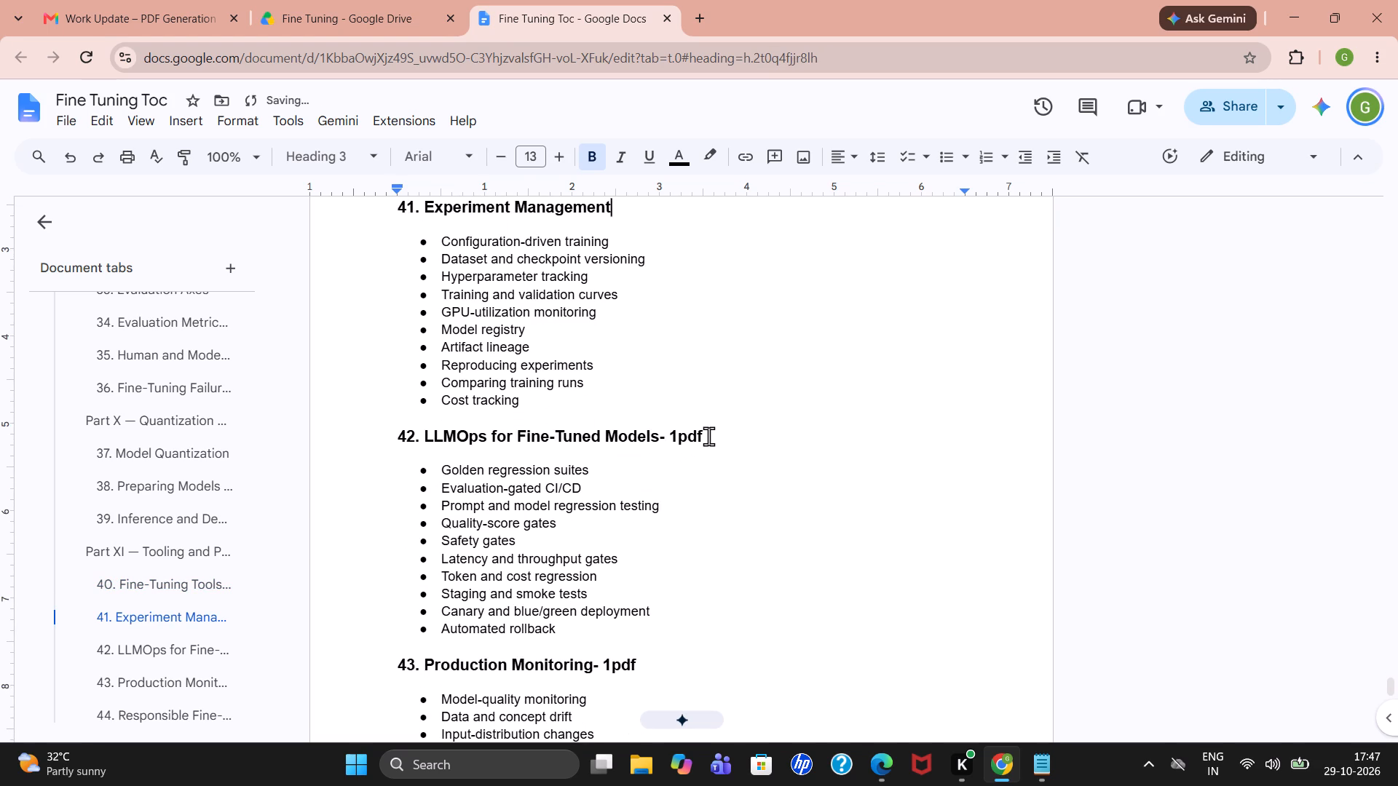
left_click_drag(708, 436, 660, 445)
key("BackSpace")
scroll(660, 445, "down", 2)
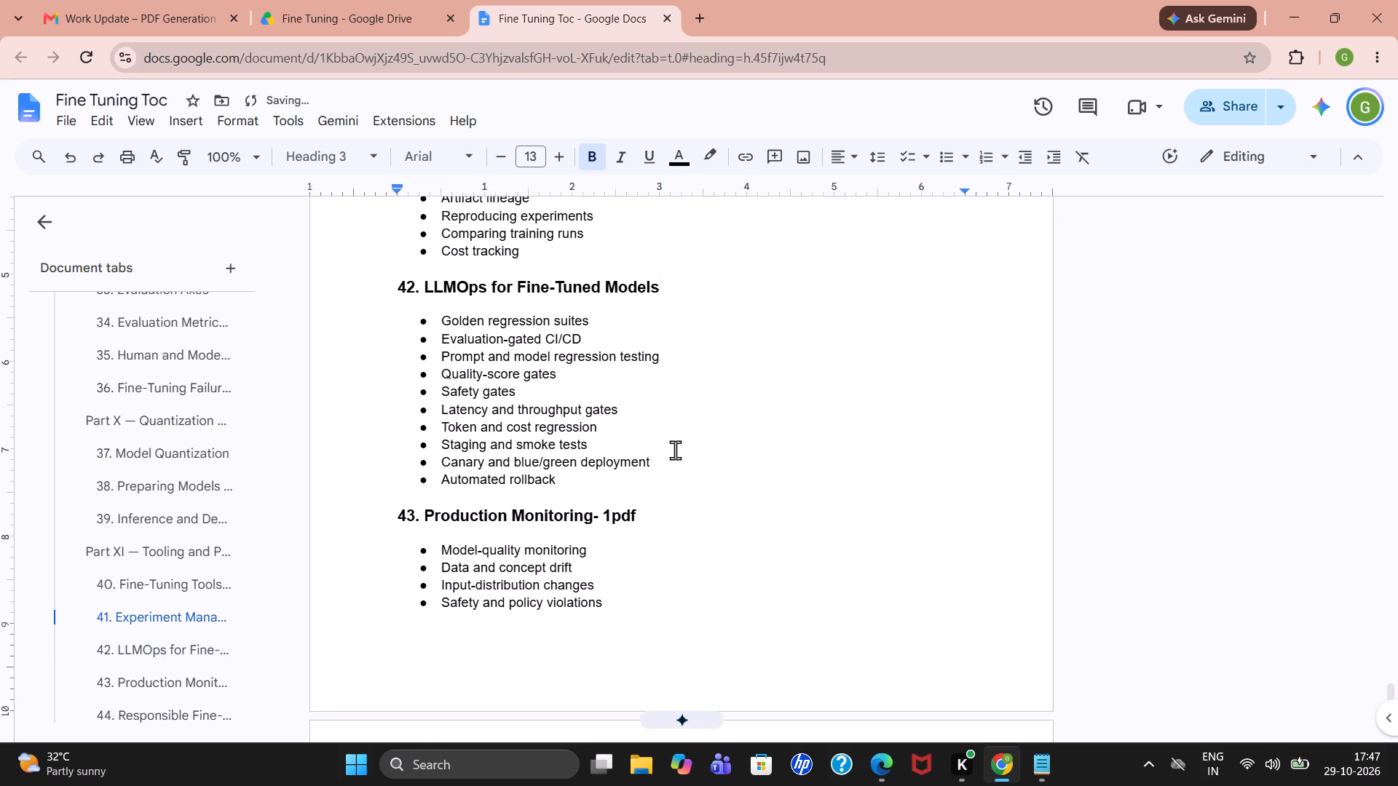
left_click_drag(639, 517, 594, 517)
key("BackSpace")
scroll(594, 517, "down", 1)
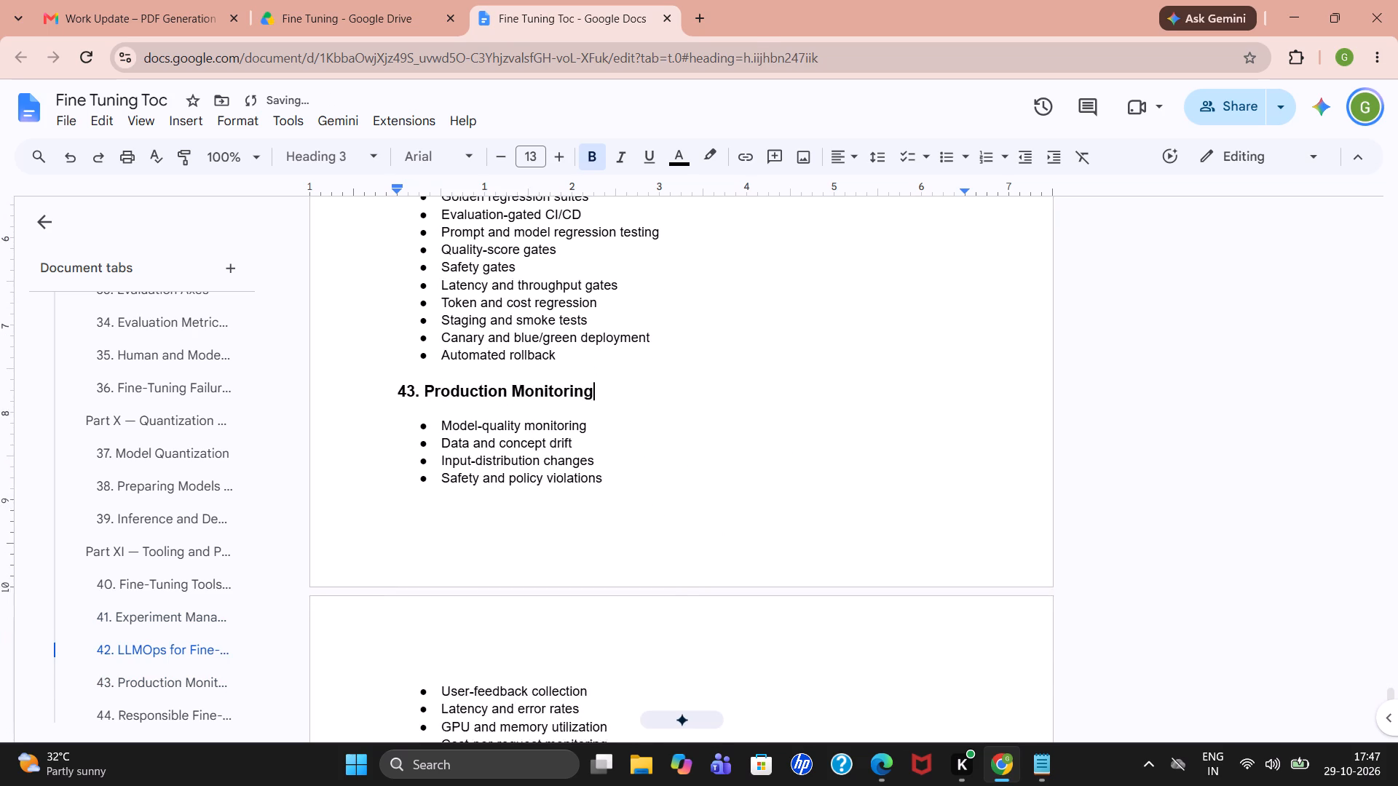
scroll(594, 517, "down", 3)
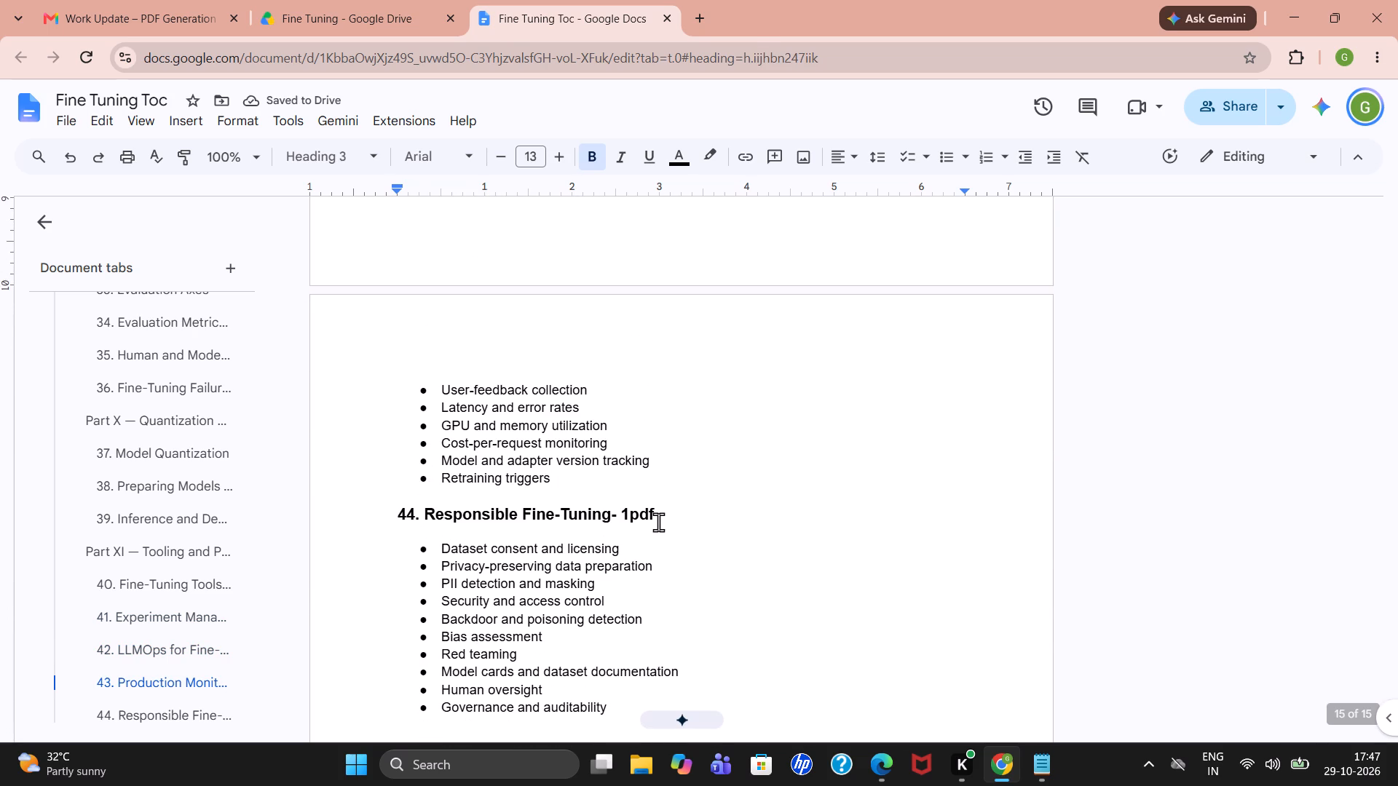
left_click_drag(655, 515, 608, 519)
key("BackSpace")
Check the Fine Tuning Toc document from its end back to the title for leftover "- 1pdf" markers and close it.
scroll(608, 519, "down", 2)
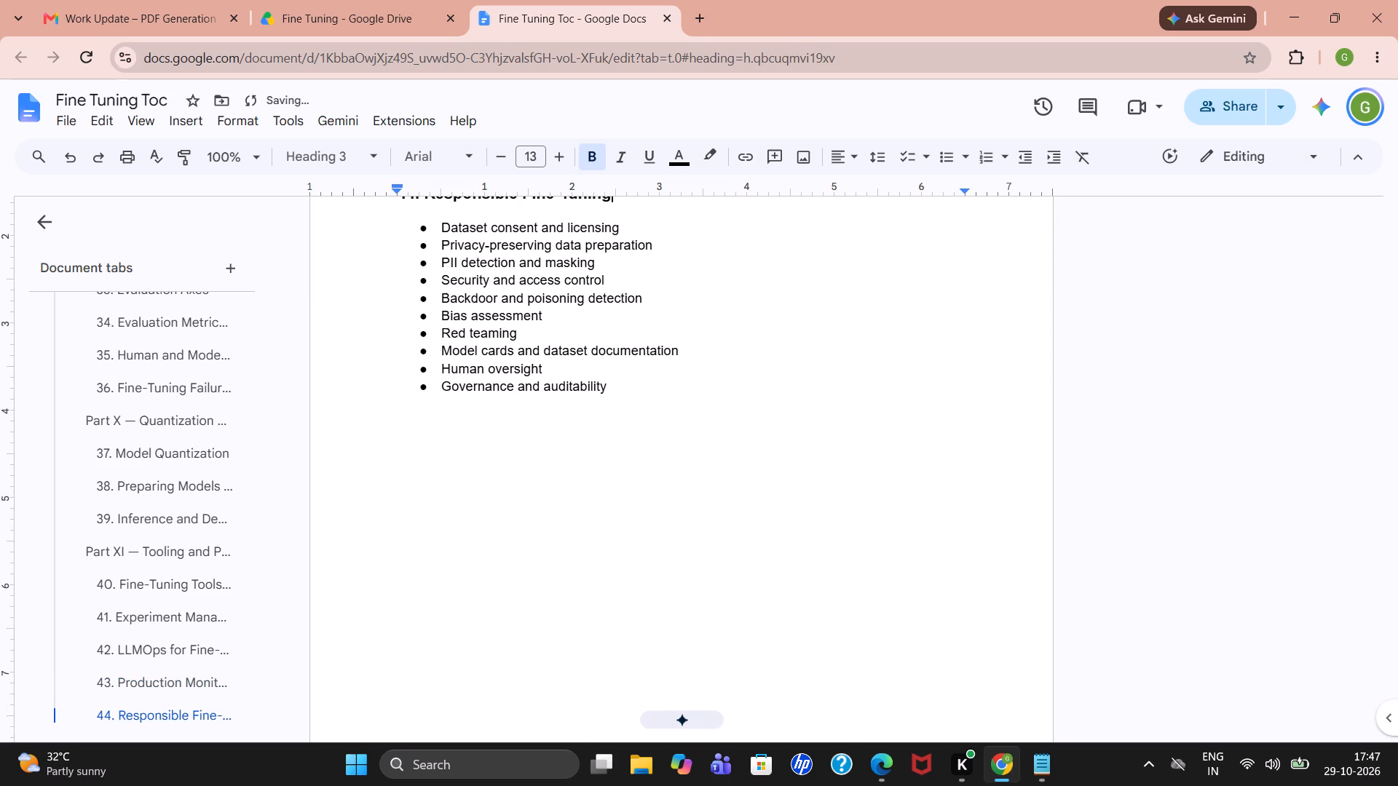
scroll(608, 519, "down", 8)
scroll(608, 519, "up", 15)
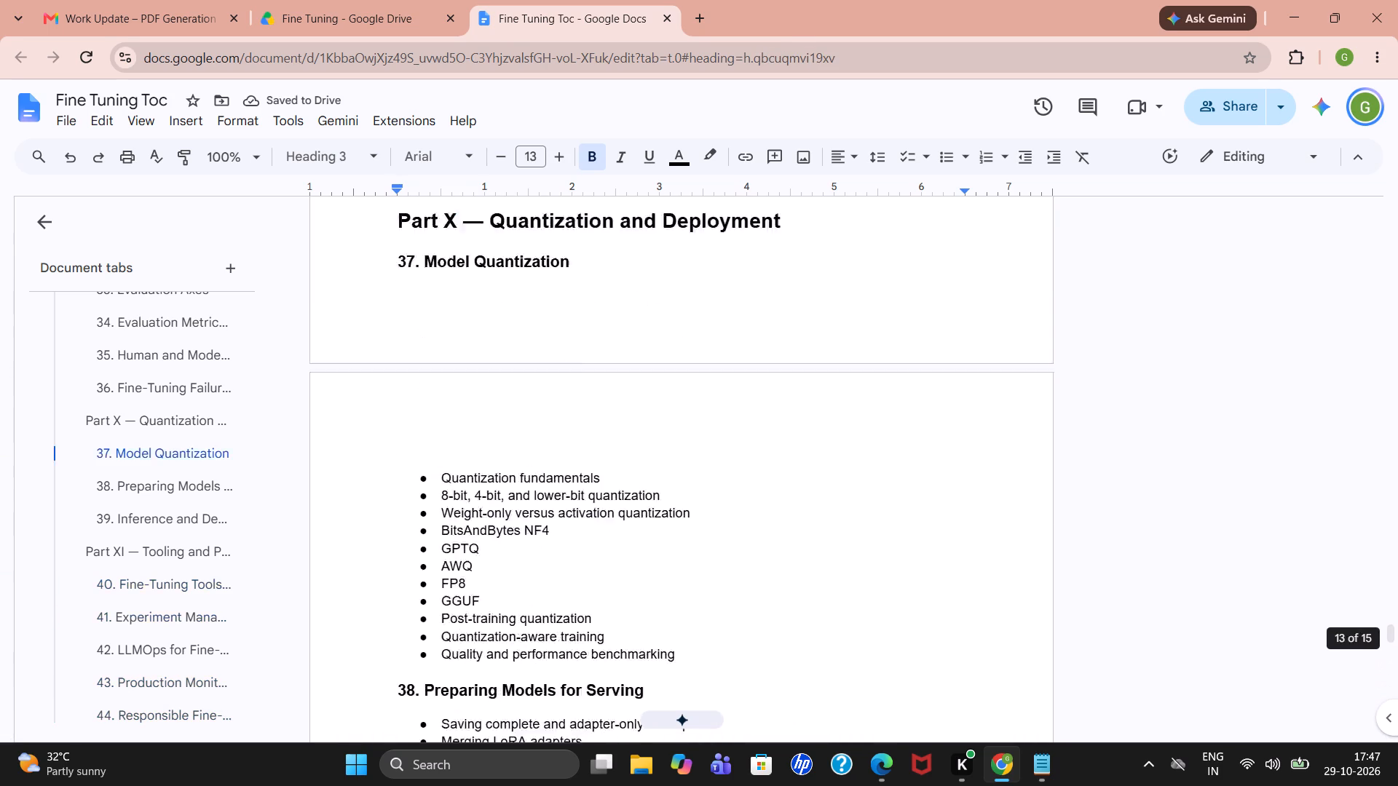
scroll(608, 519, "up", 18)
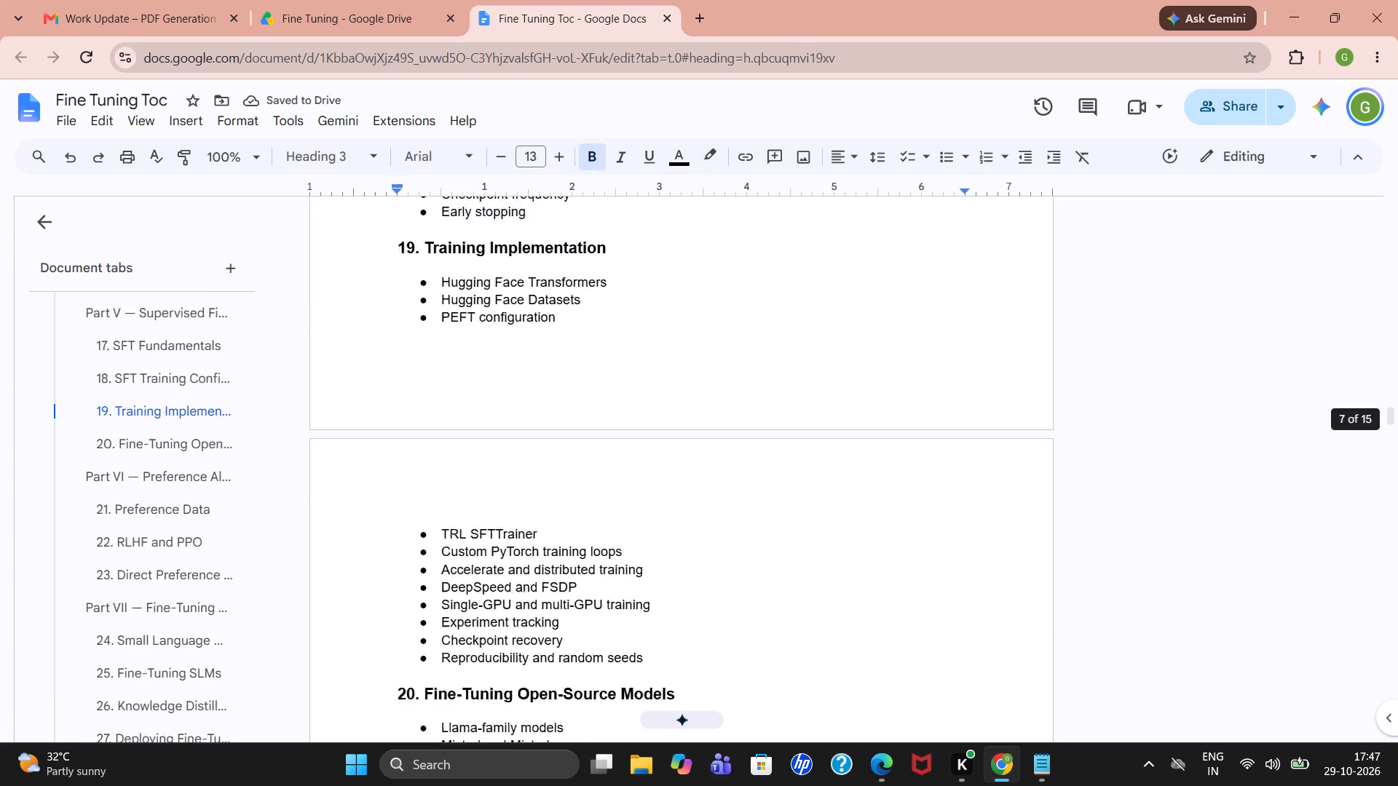
scroll(608, 519, "up", 17)
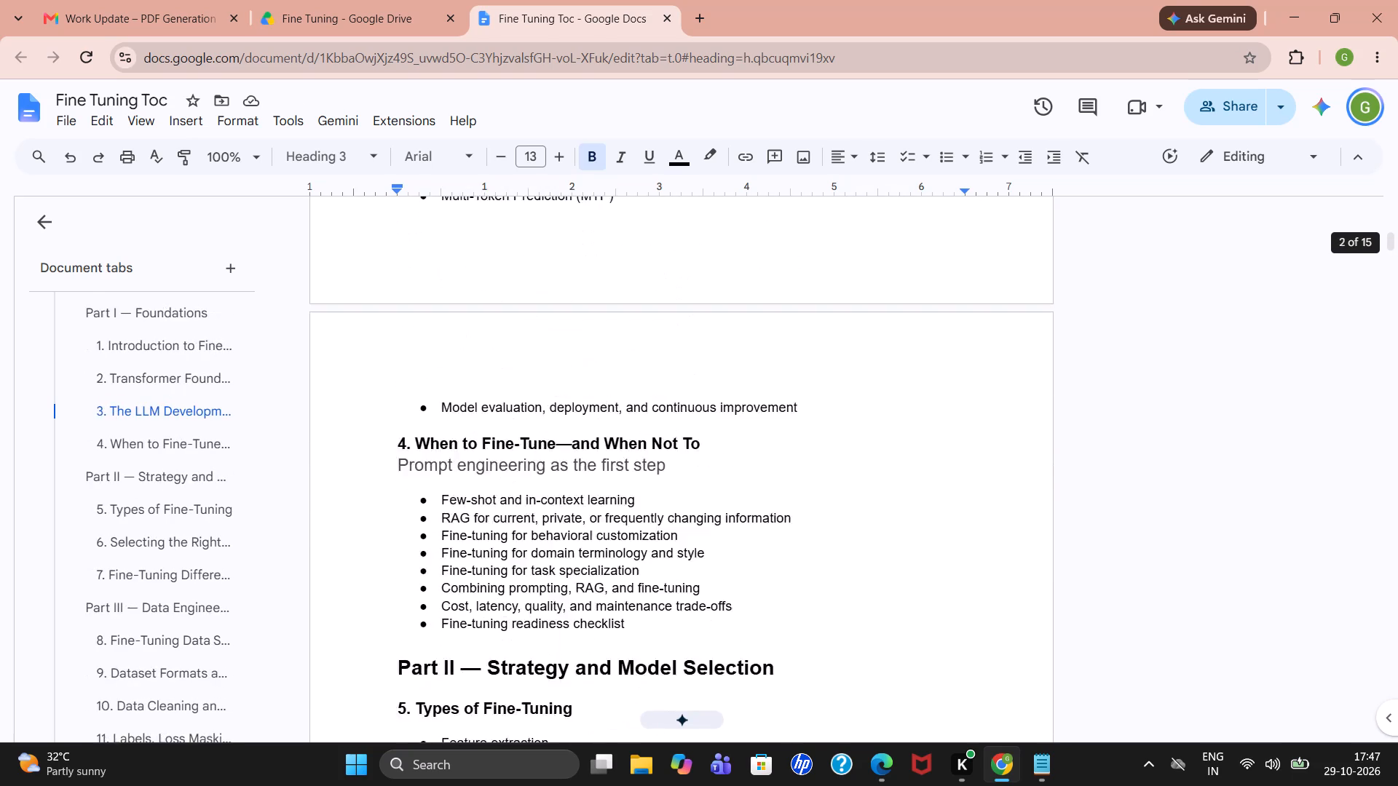
scroll(608, 519, "up", 12)
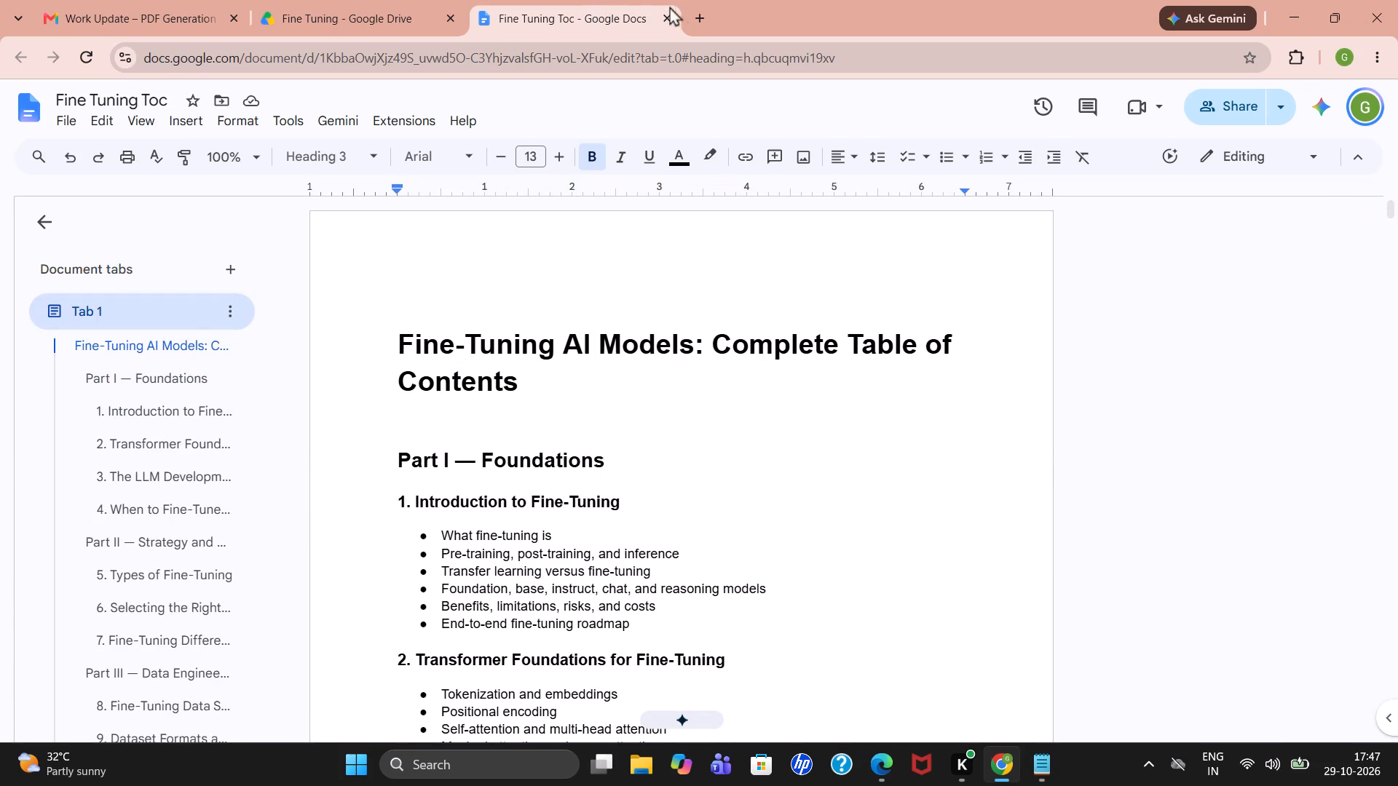
left_click(669, 23)
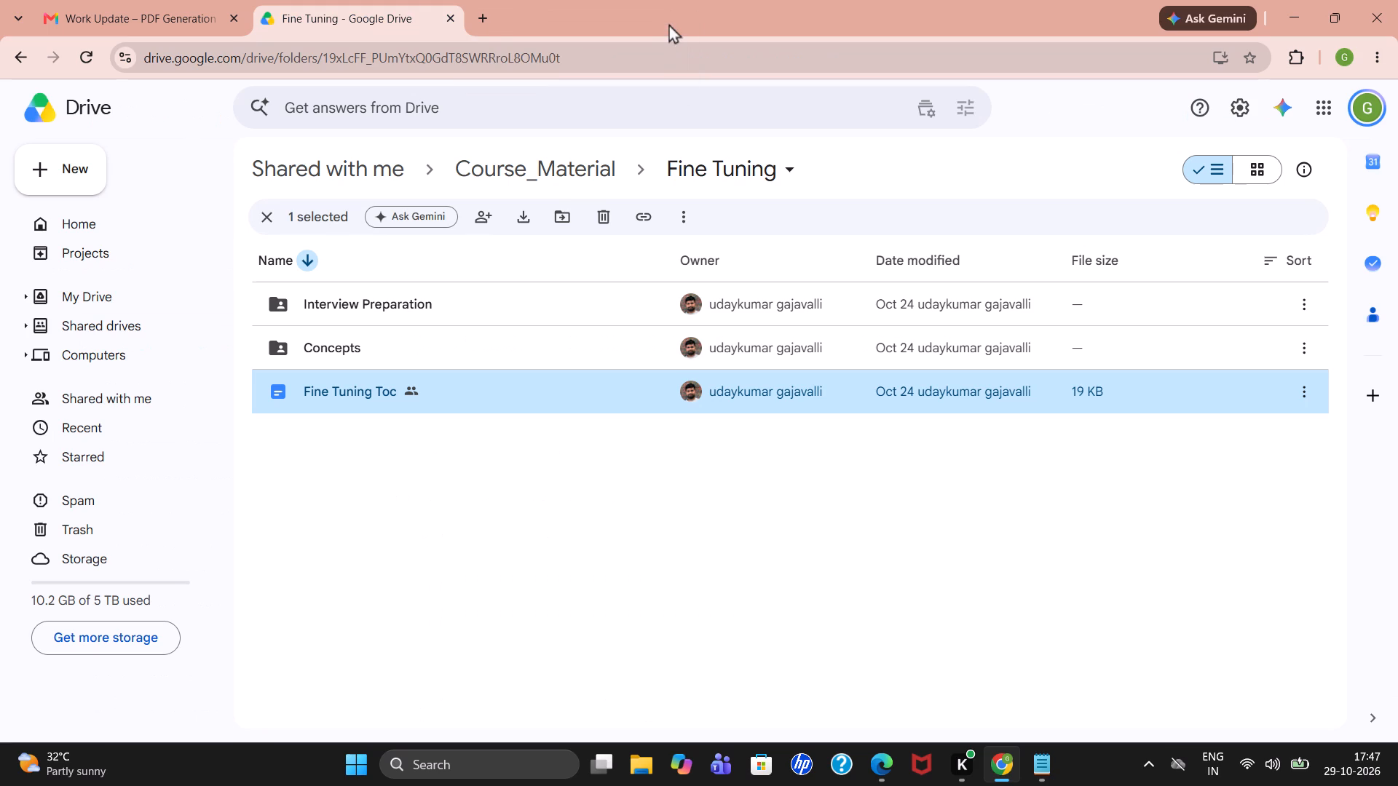
Open the LLM Inference: Complete Table of Contents document from the LLM Inference folder in Course_Material.
left_click(21, 55)
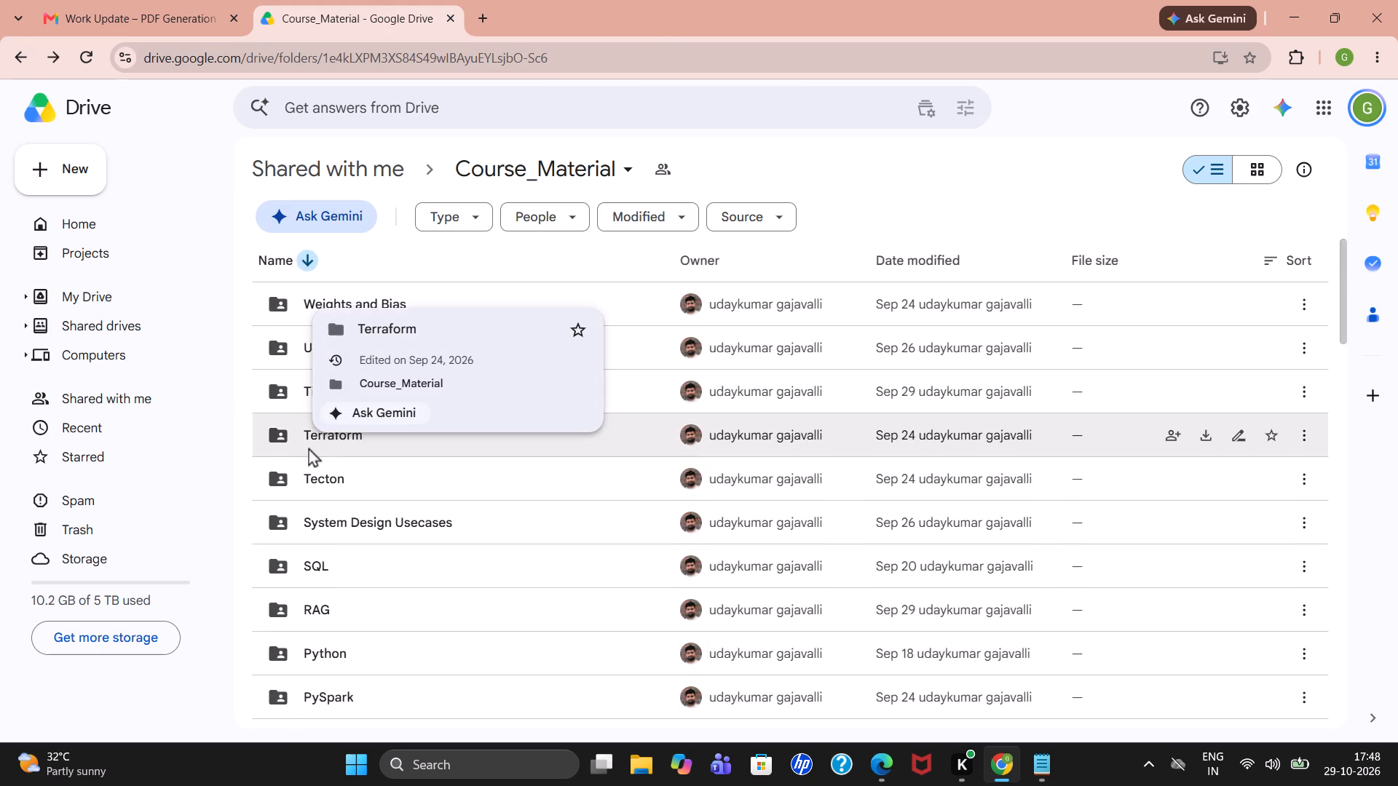
scroll(393, 650, "down", 2)
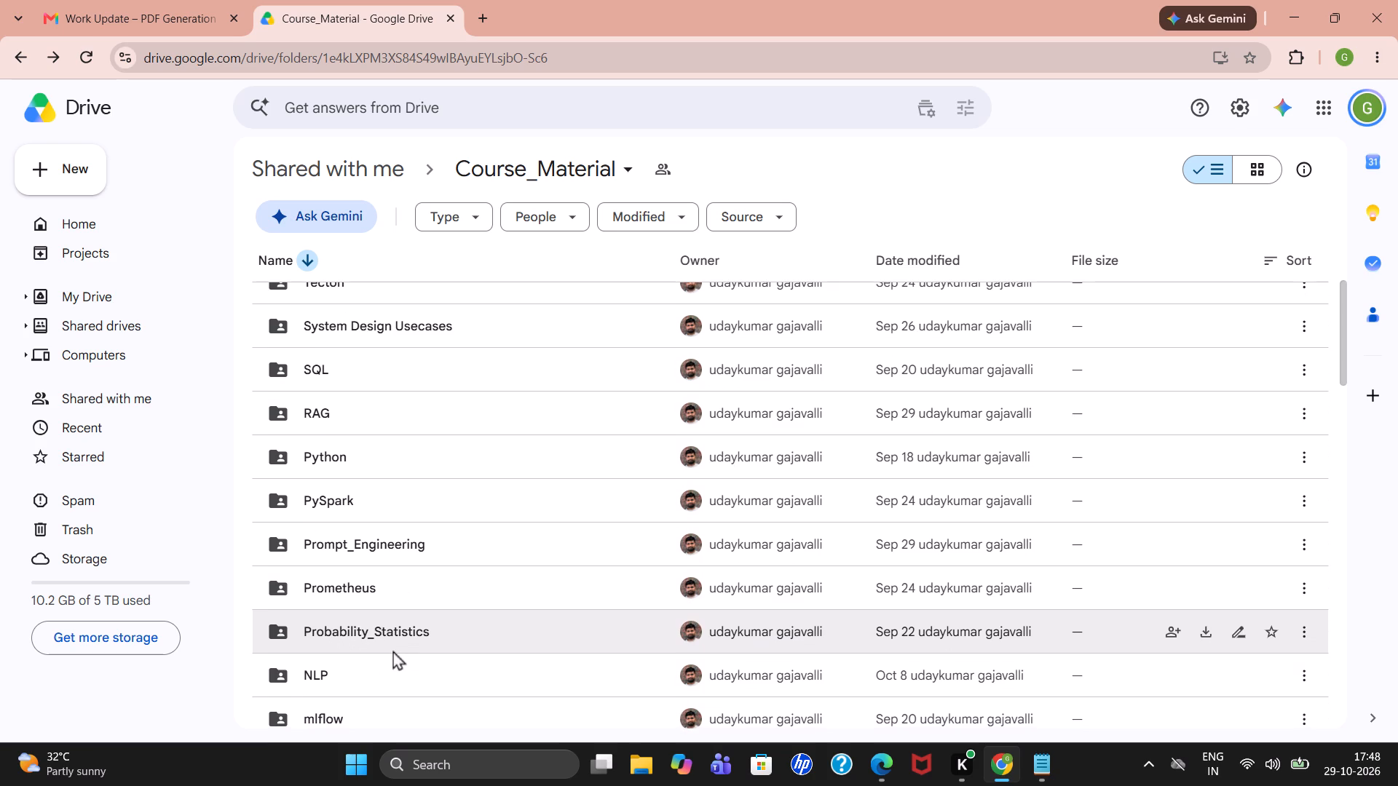
scroll(393, 650, "down", 1)
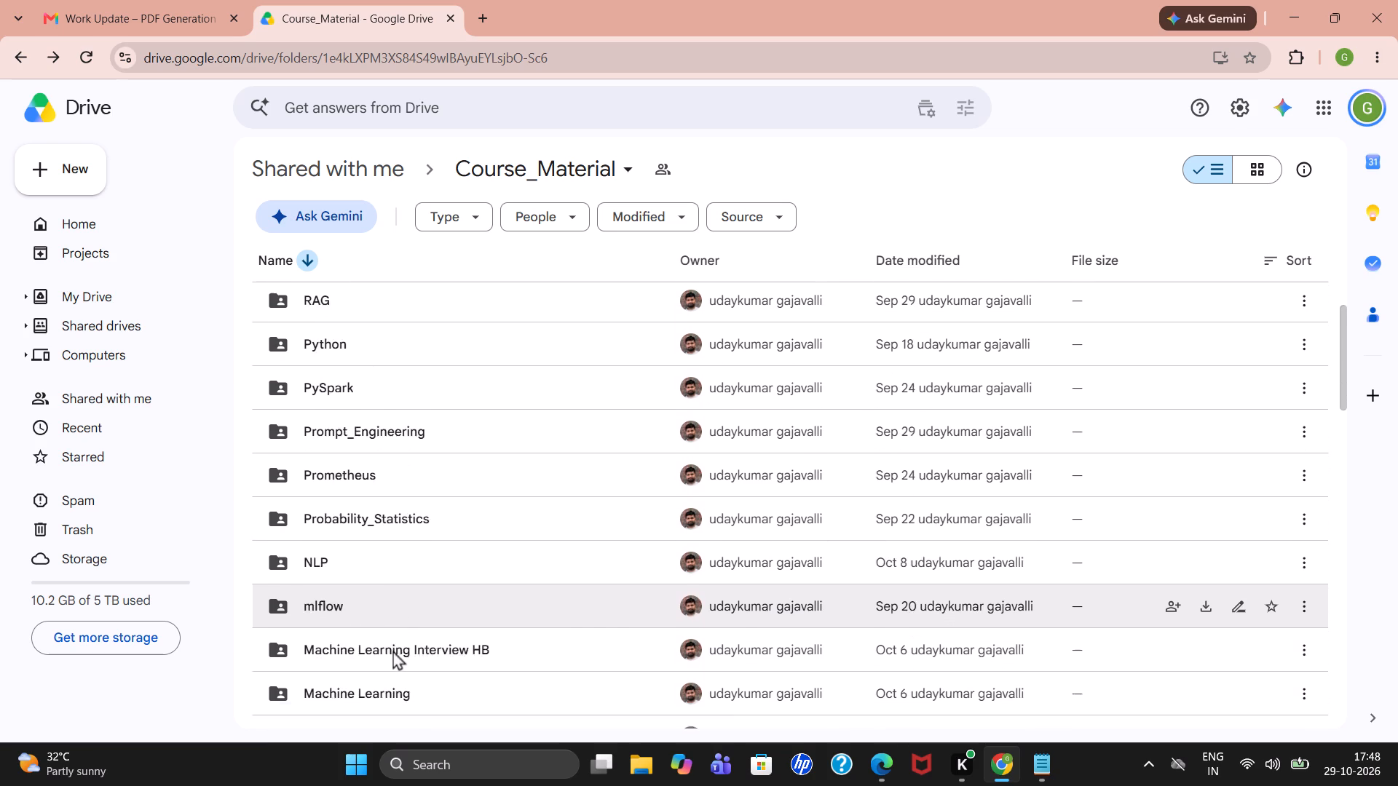
scroll(393, 650, "down", 2)
triple_click(389, 661)
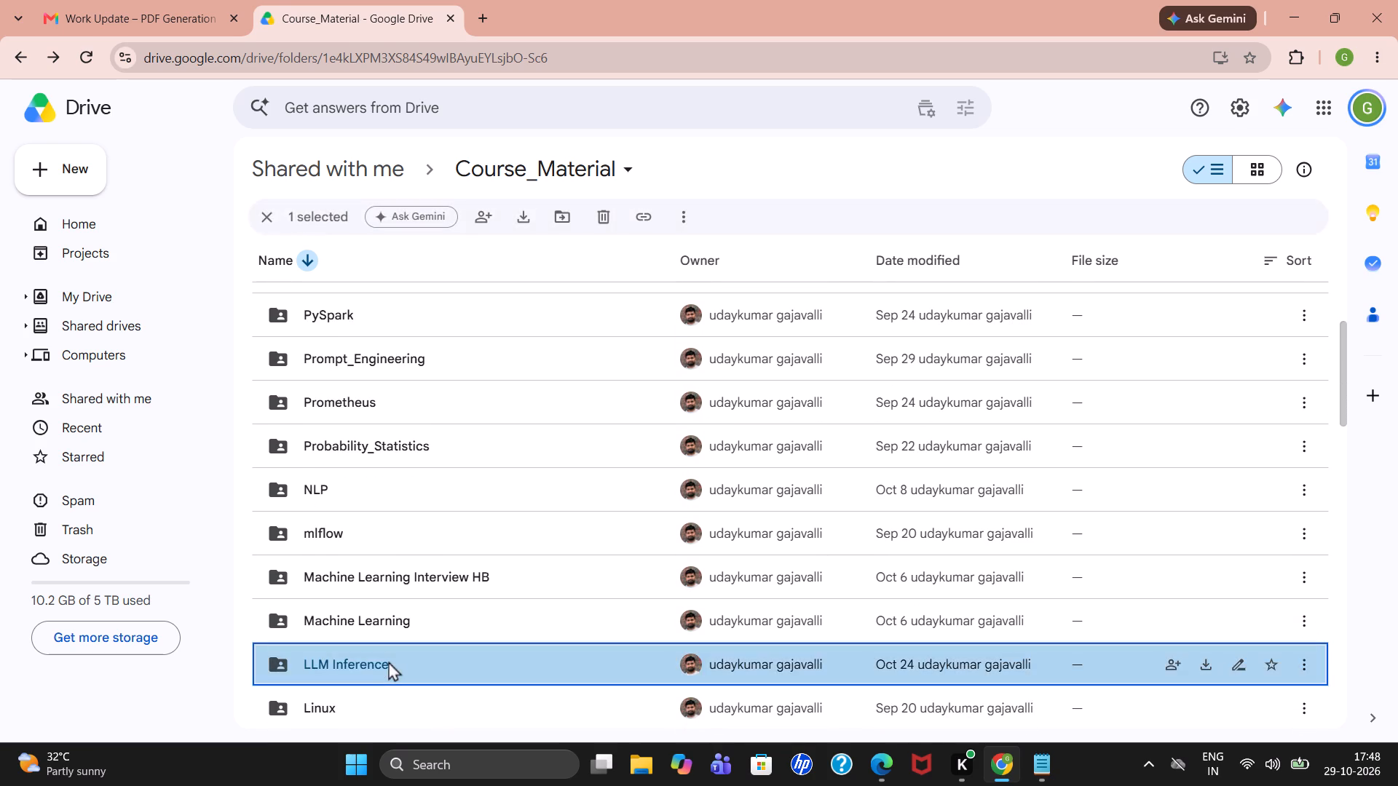
triple_click(353, 381)
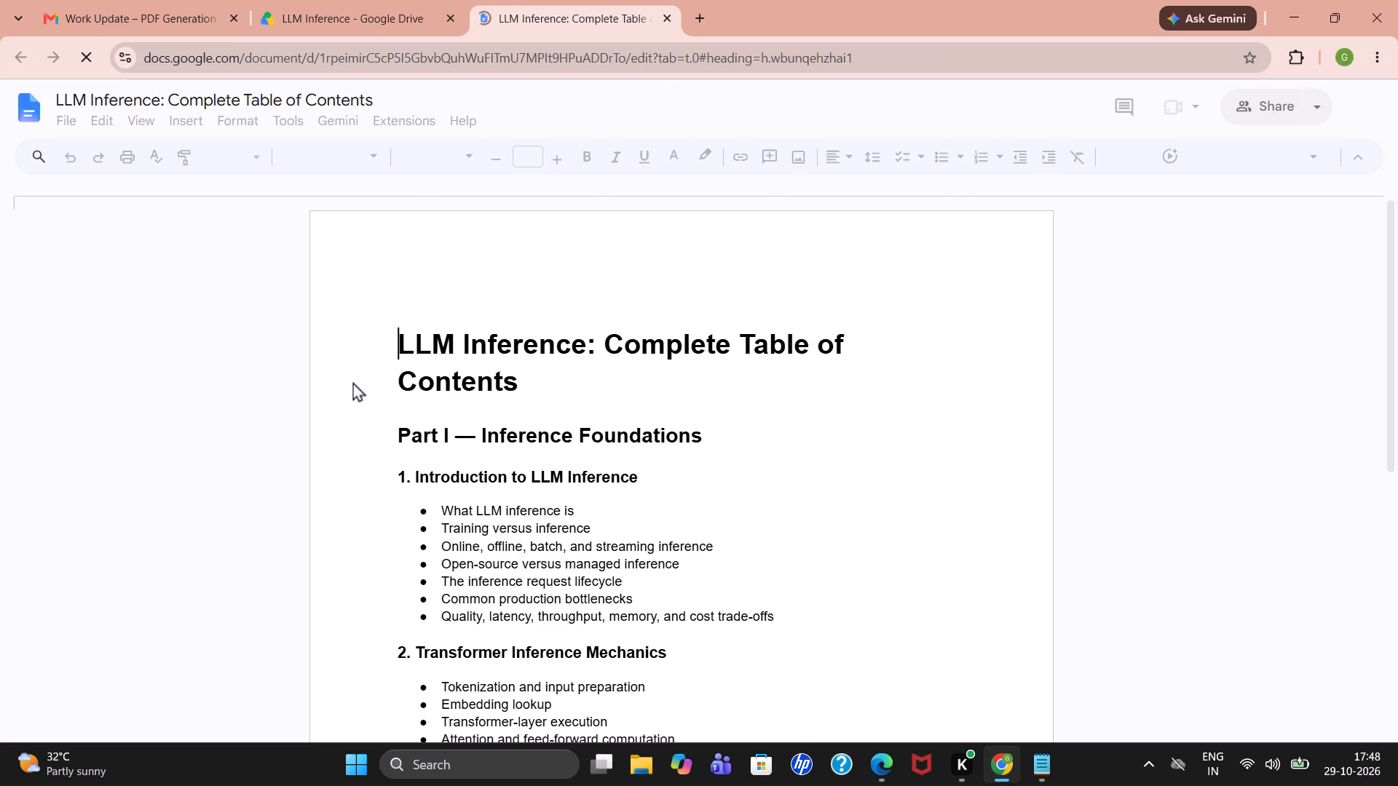
Look through the LLM Inference table of contents for "- 1pdf" markers, close it and return to the Course_Material folder.
scroll(593, 524, "down", 17)
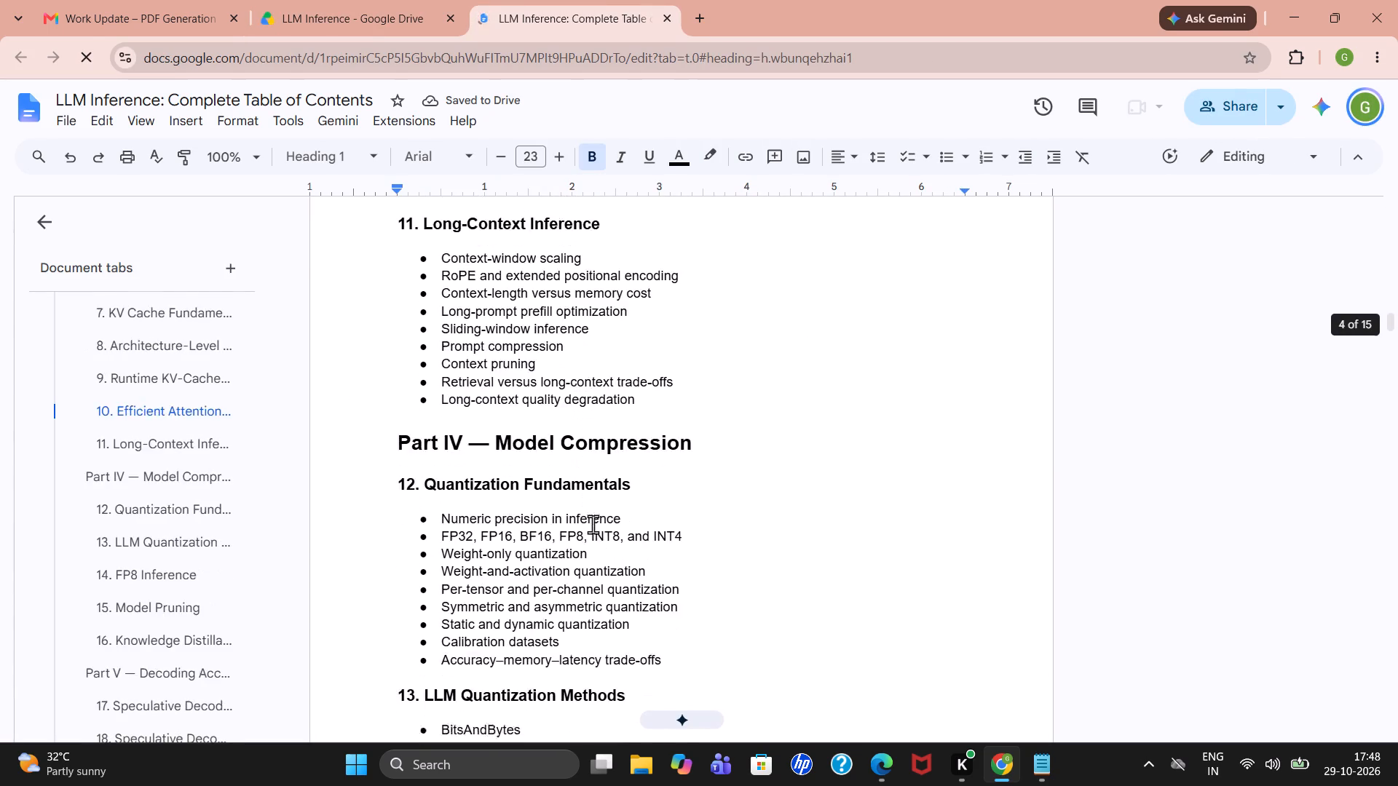
scroll(593, 524, "down", 19)
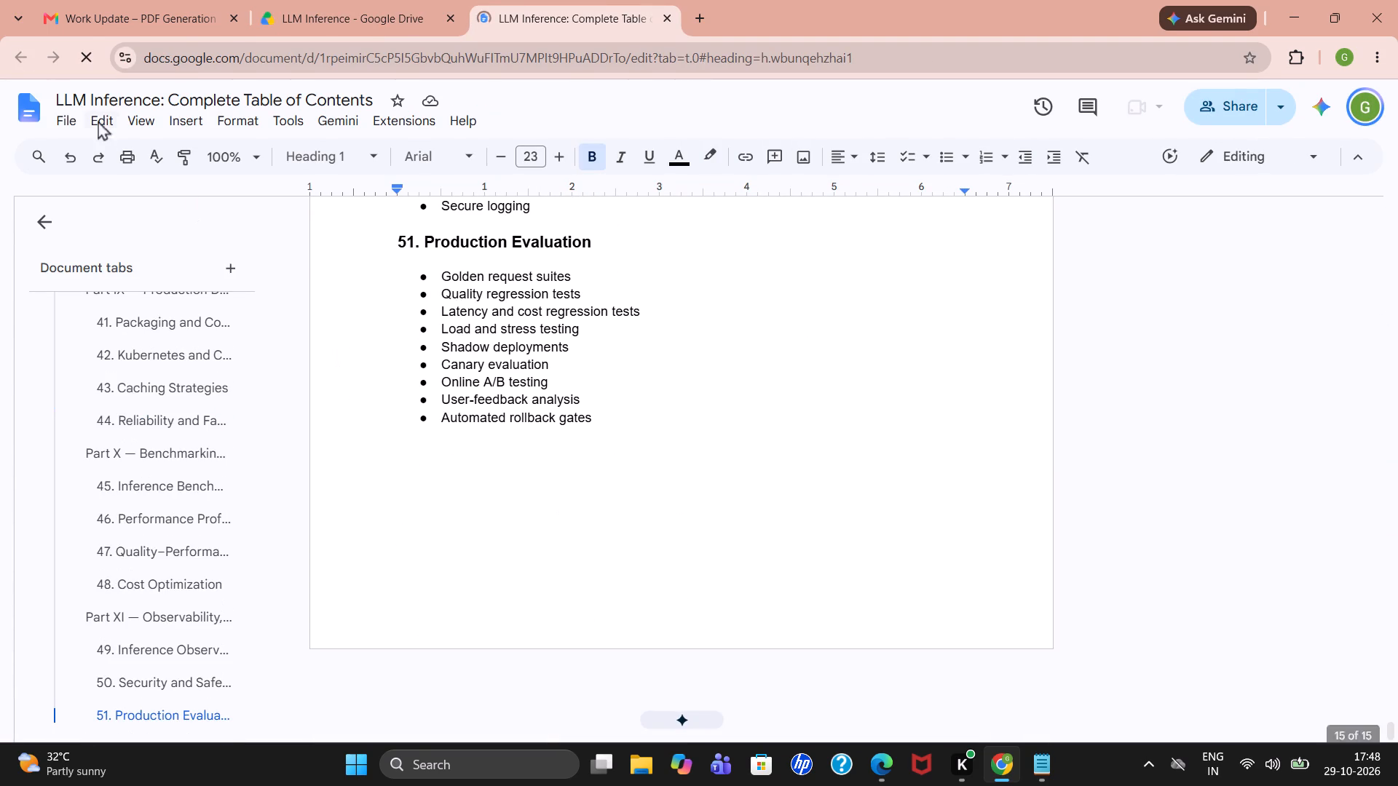
left_click(665, 17)
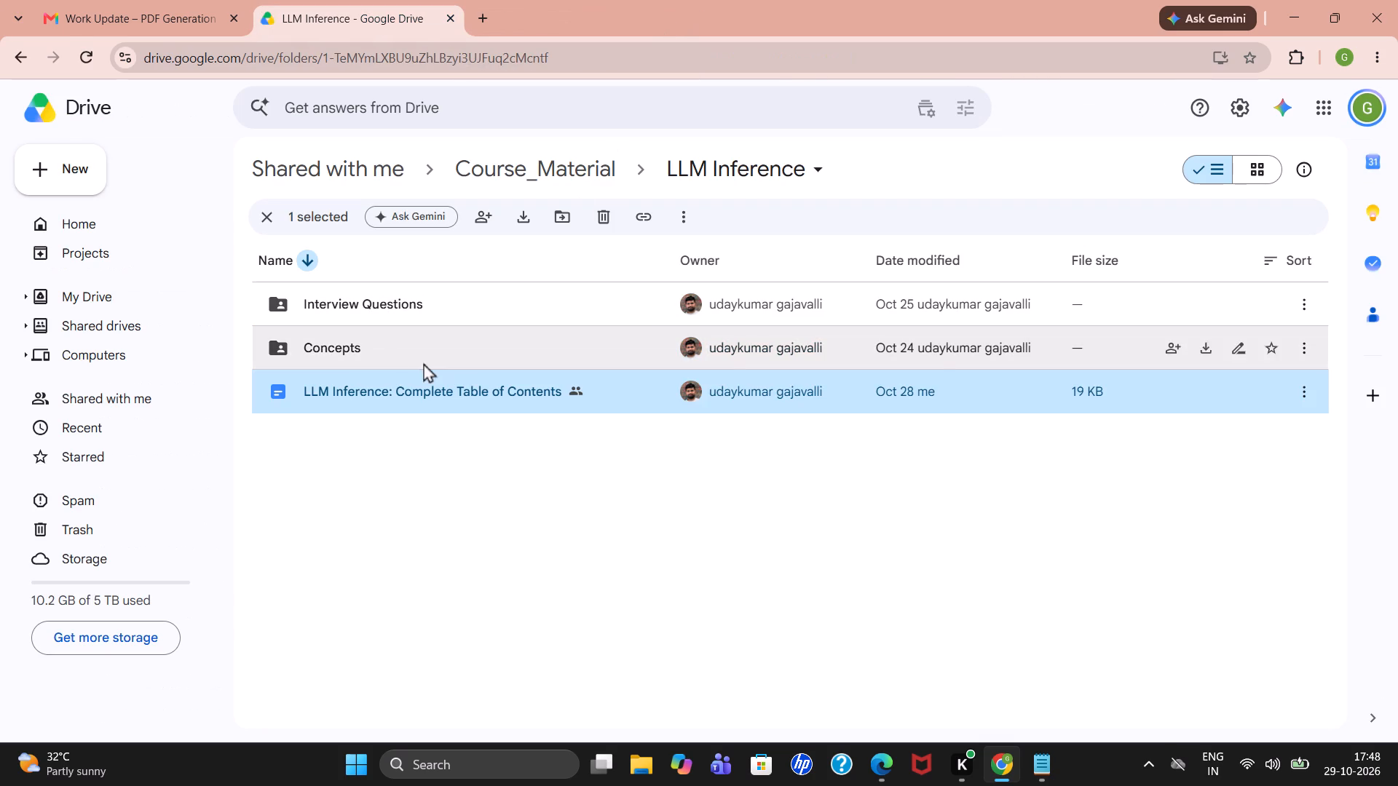
left_click(25, 56)
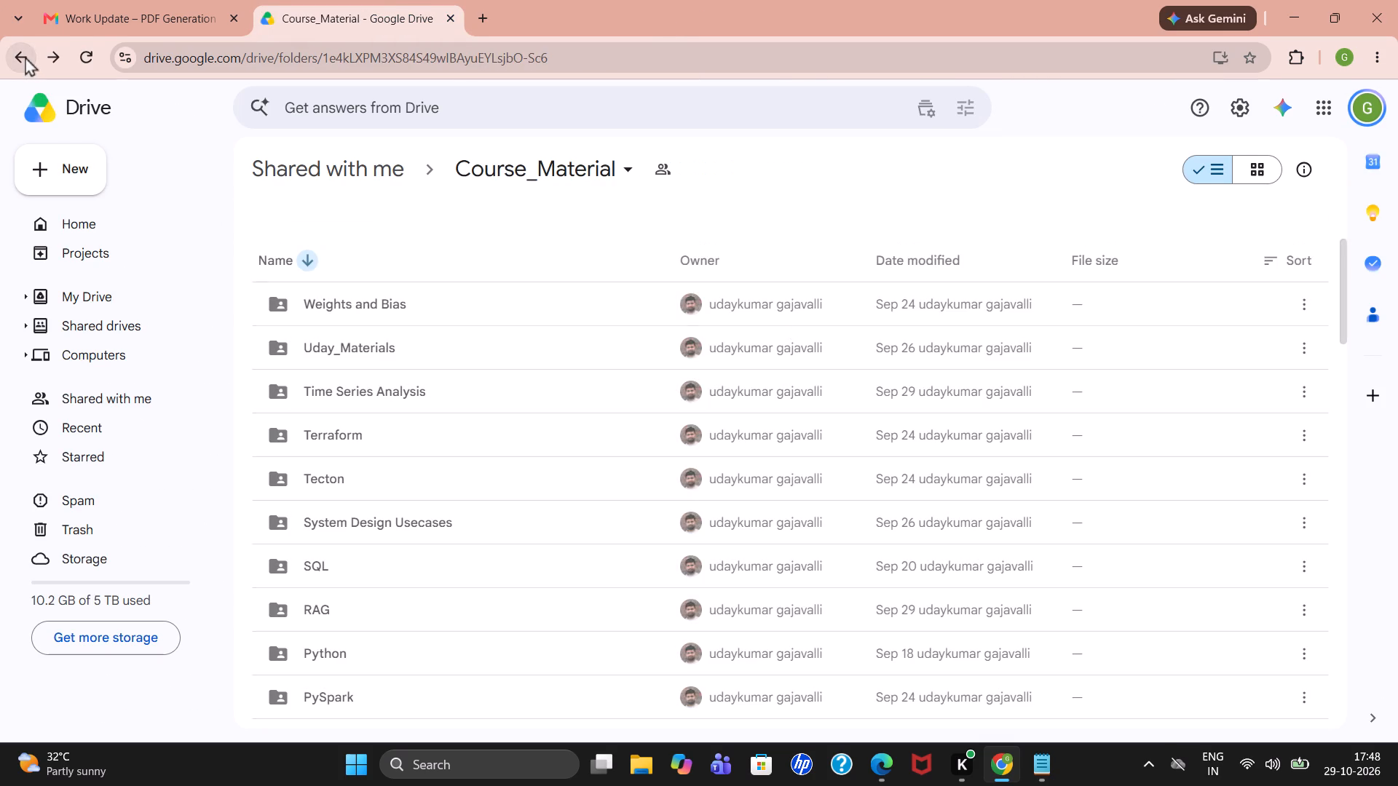
scroll(347, 475, "down", 1)
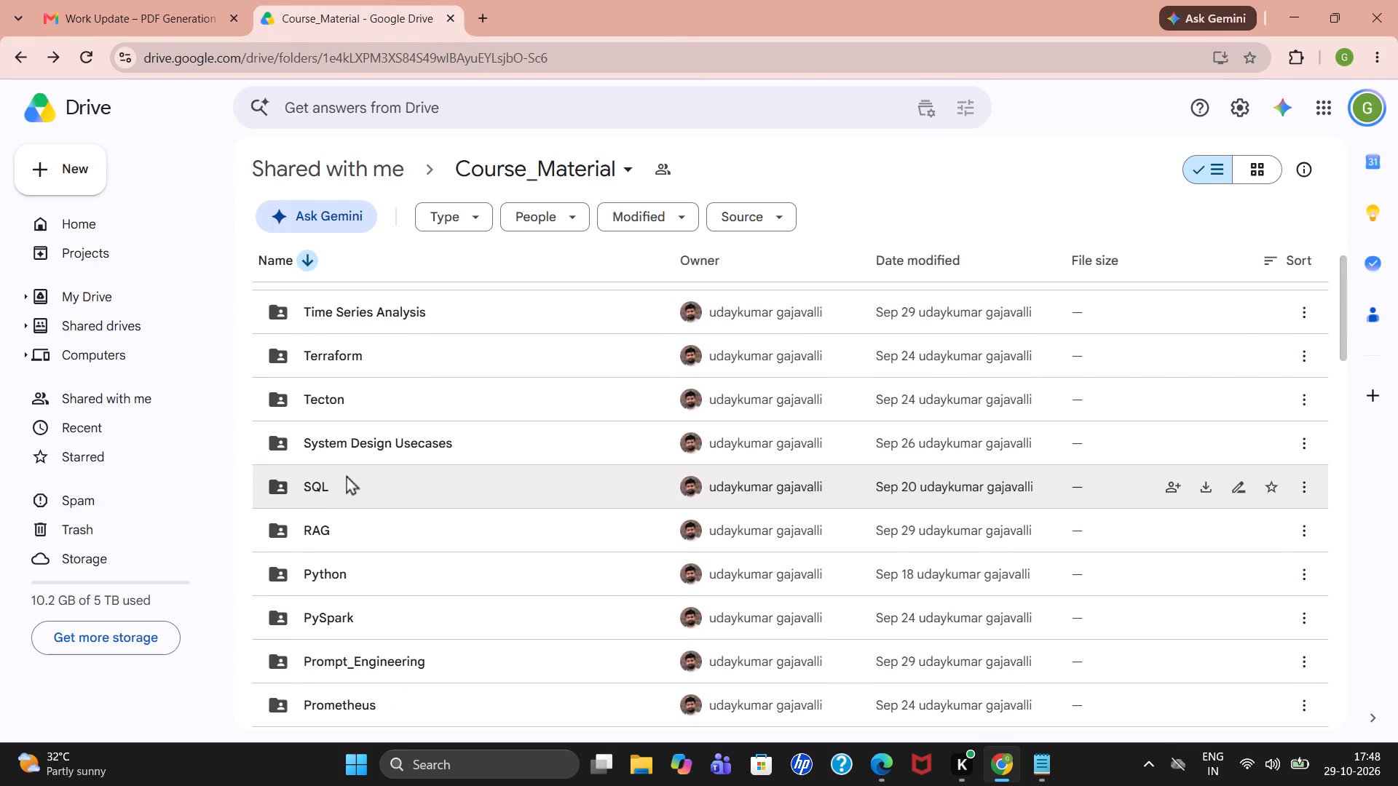
scroll(347, 475, "down", 1)
triple_click(344, 518)
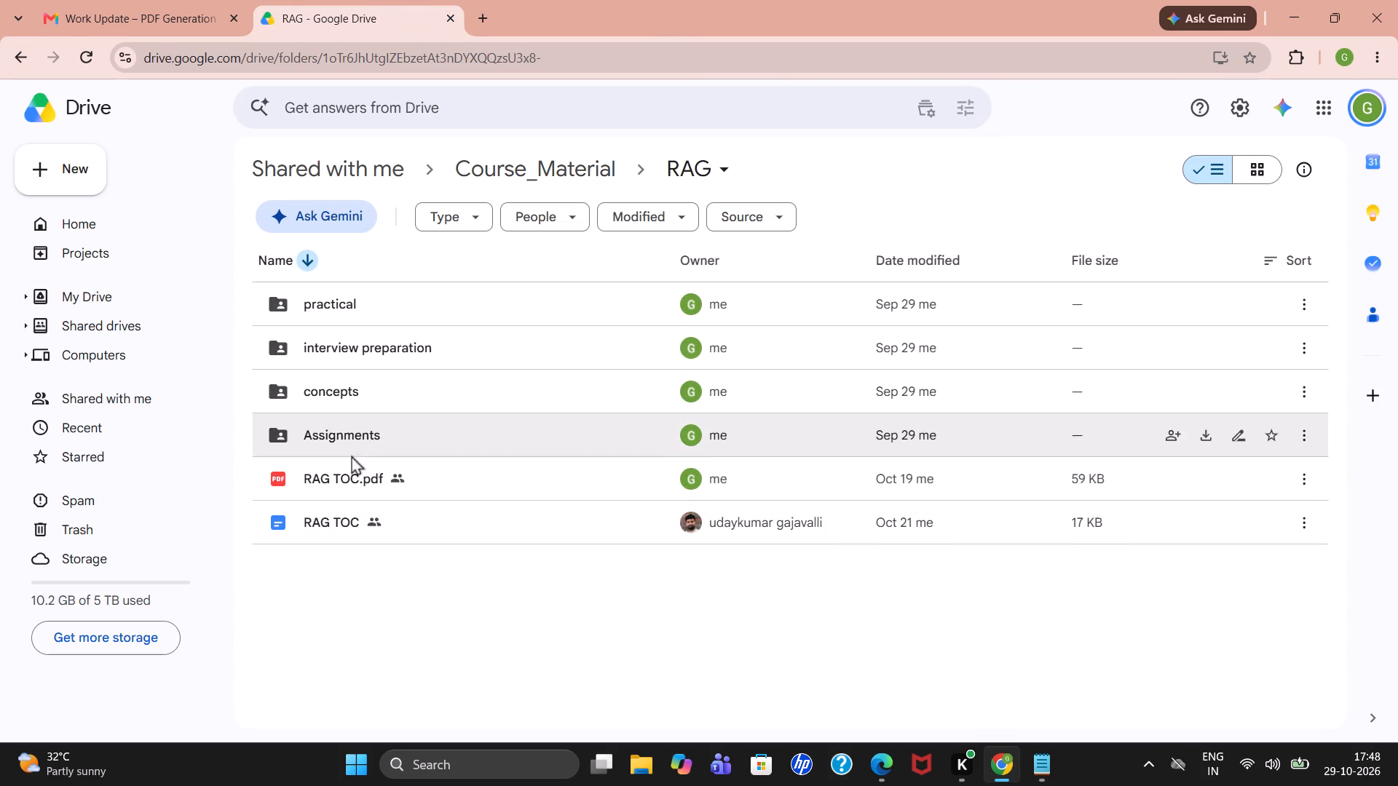
triple_click(367, 533)
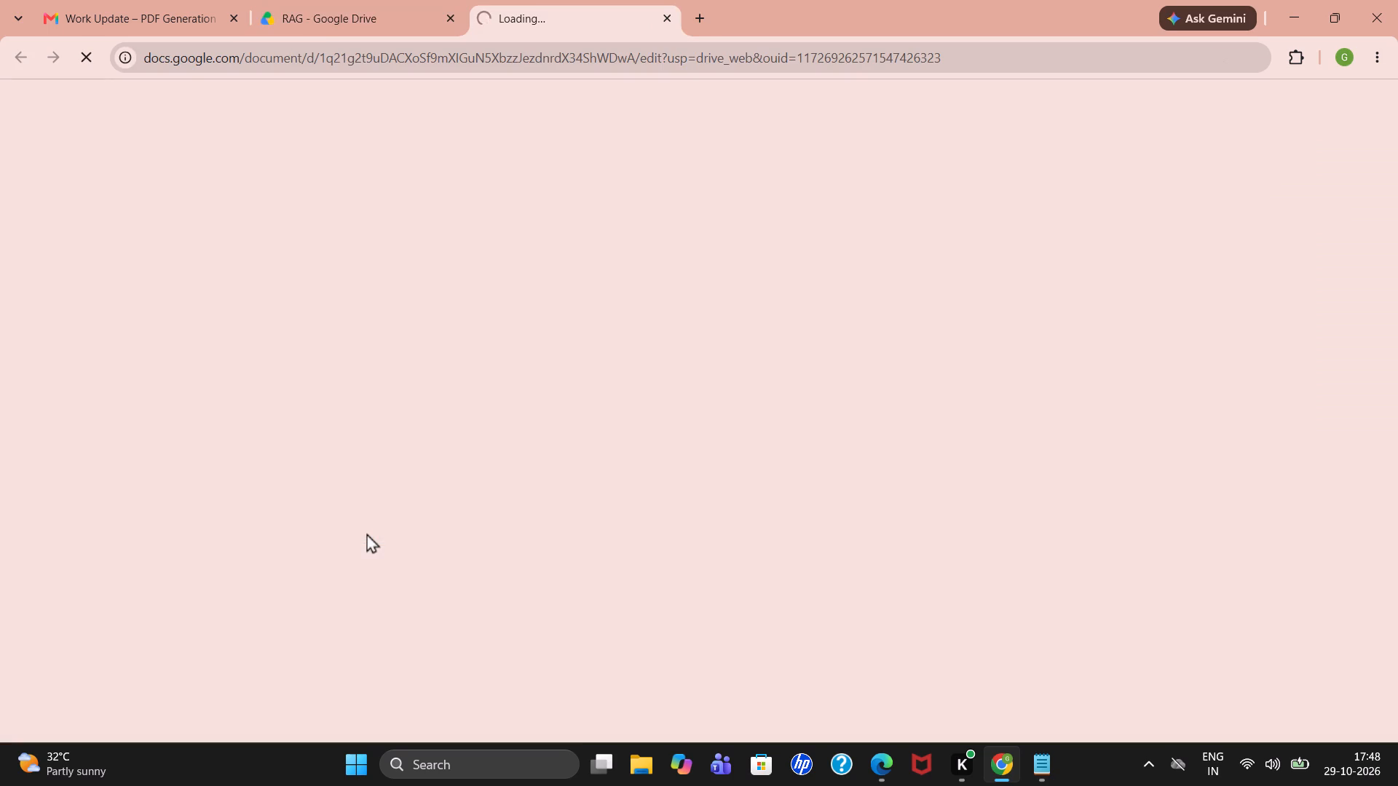
scroll(548, 464, "down", 5)
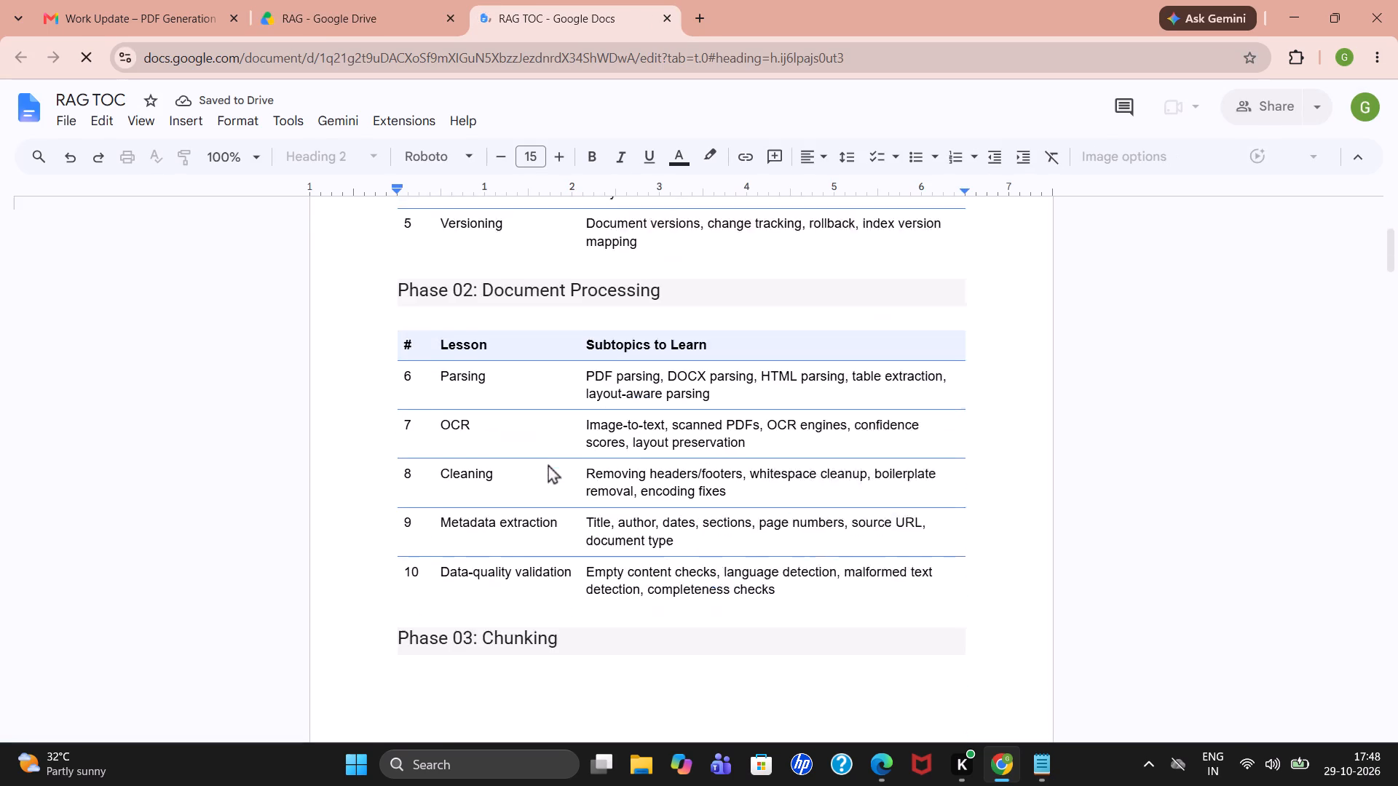
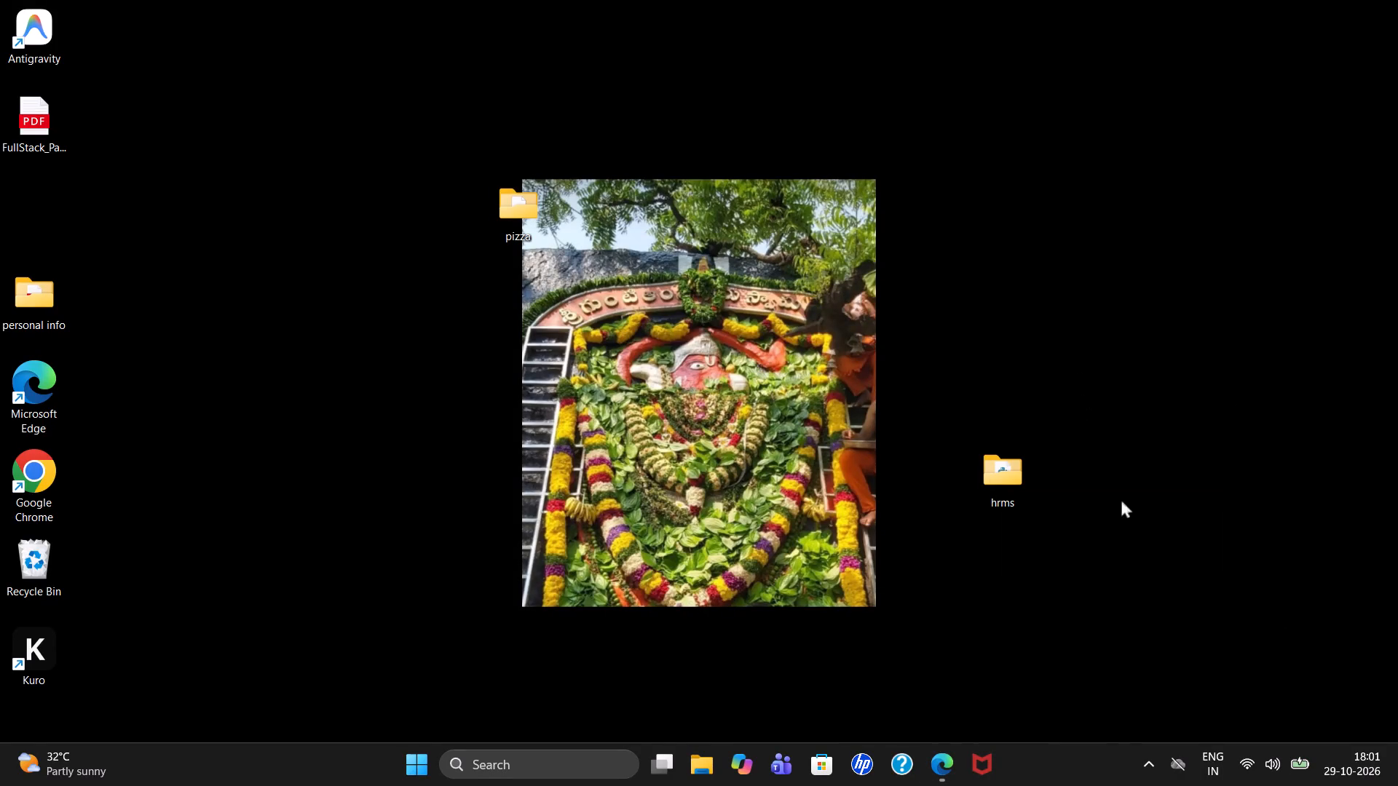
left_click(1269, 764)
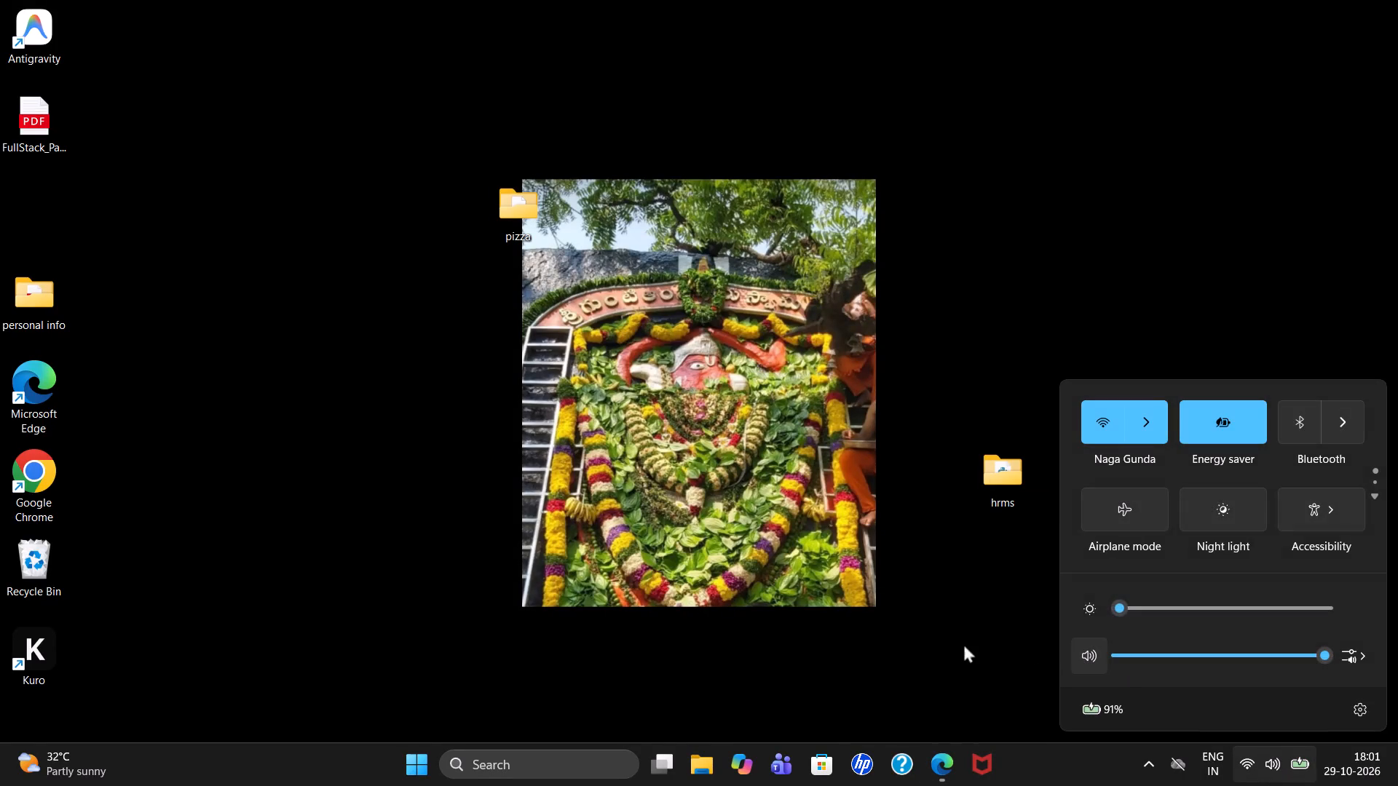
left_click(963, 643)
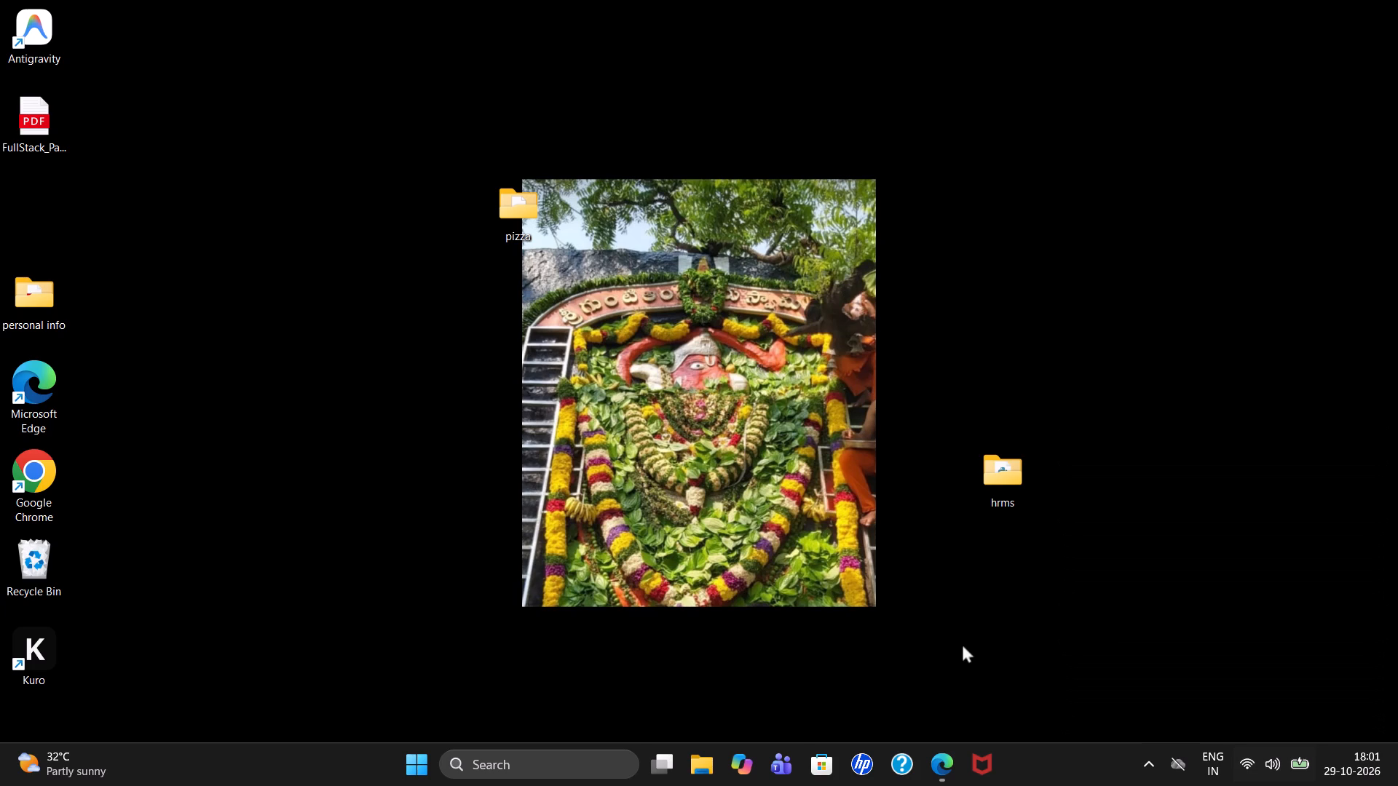